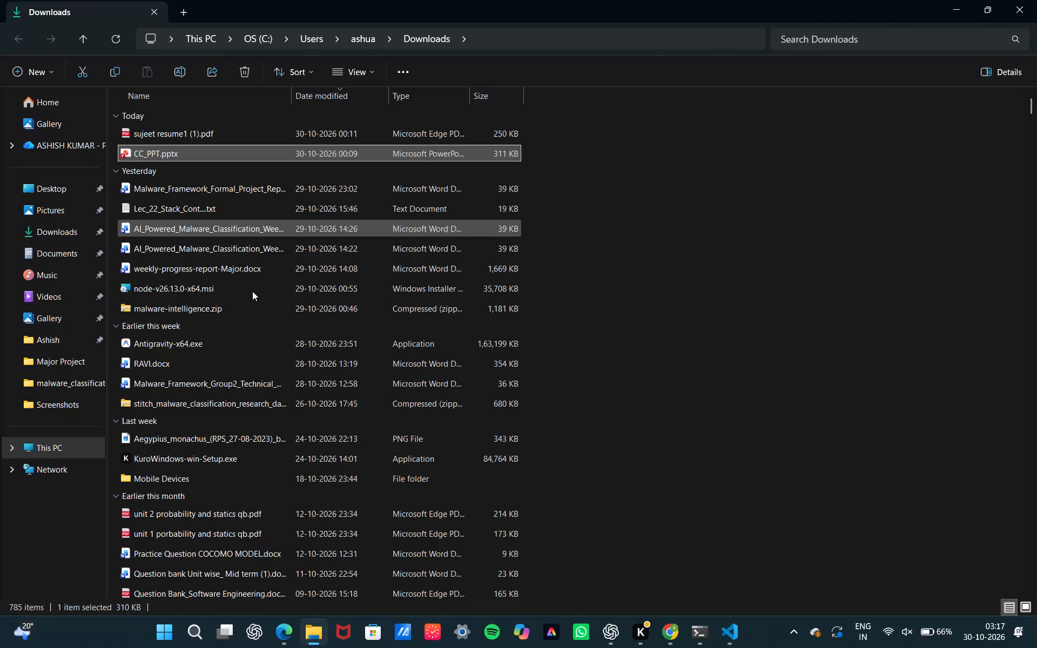
Open the newest resume PDF in Downloads with Word, accepting its conversion to an editable document.
{"action": "left_click", "coordinate": [270, 140]}
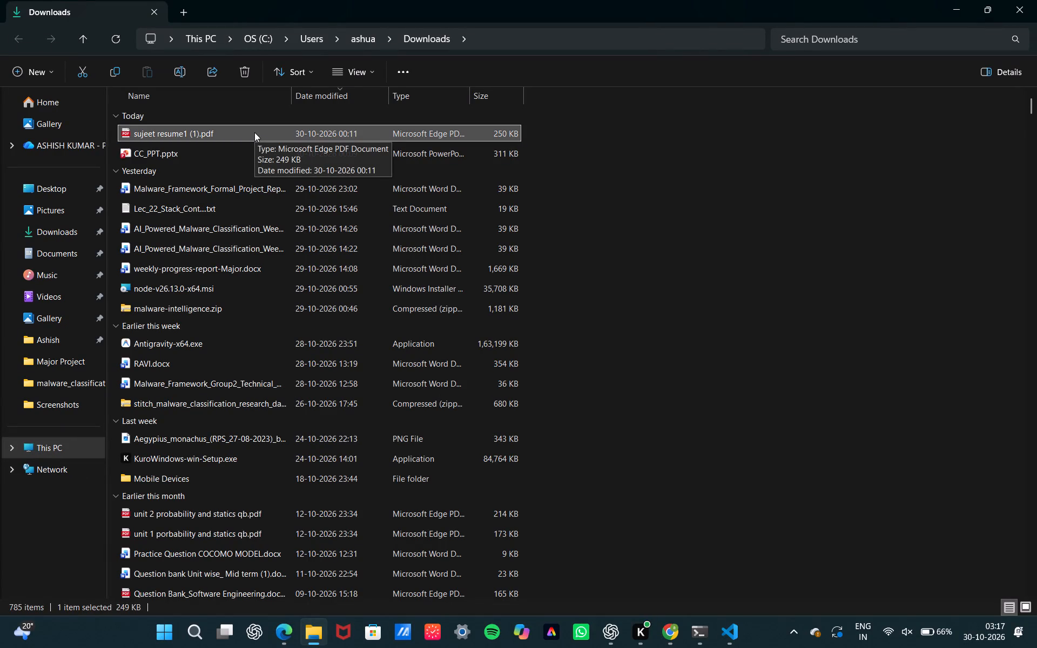
{"action": "right_click", "coordinate": [254, 132]}
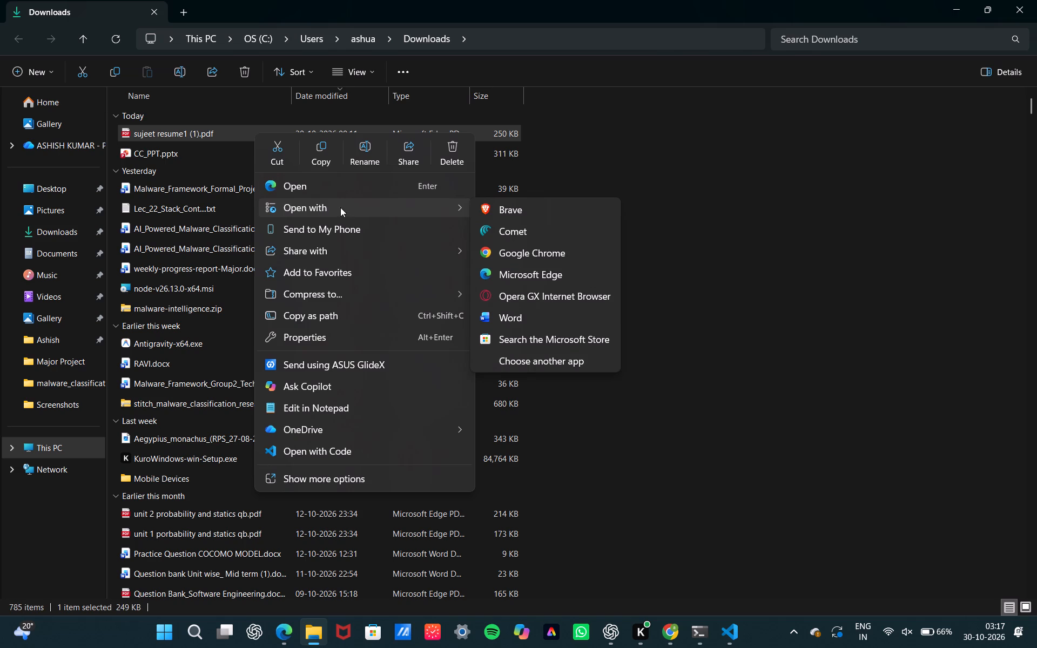
{"action": "left_click", "coordinate": [518, 321]}
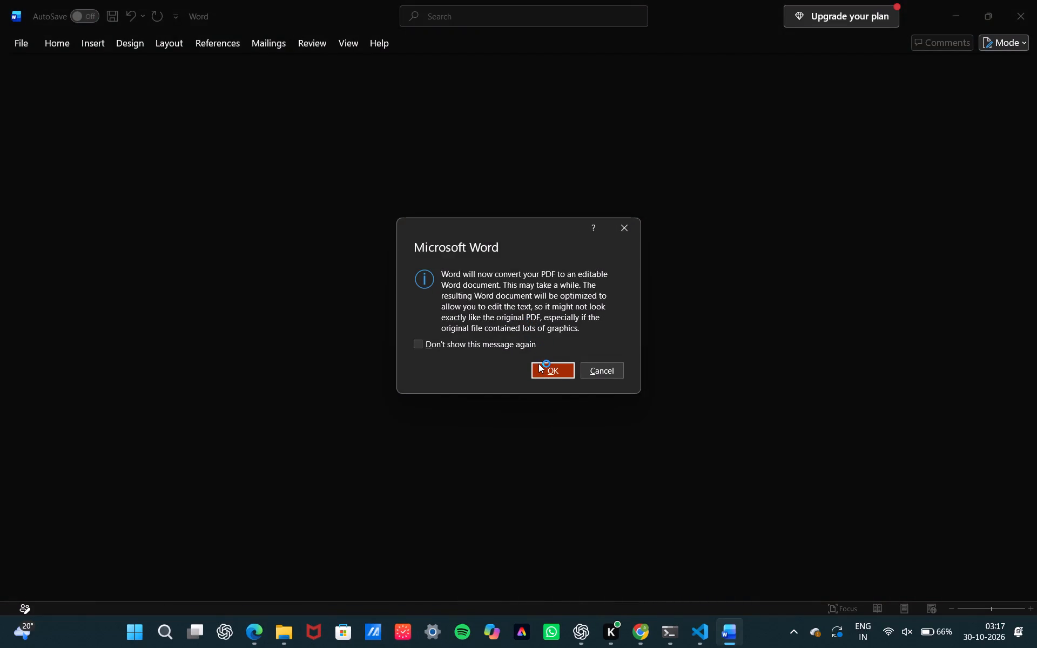
{"action": "left_click", "coordinate": [538, 363]}
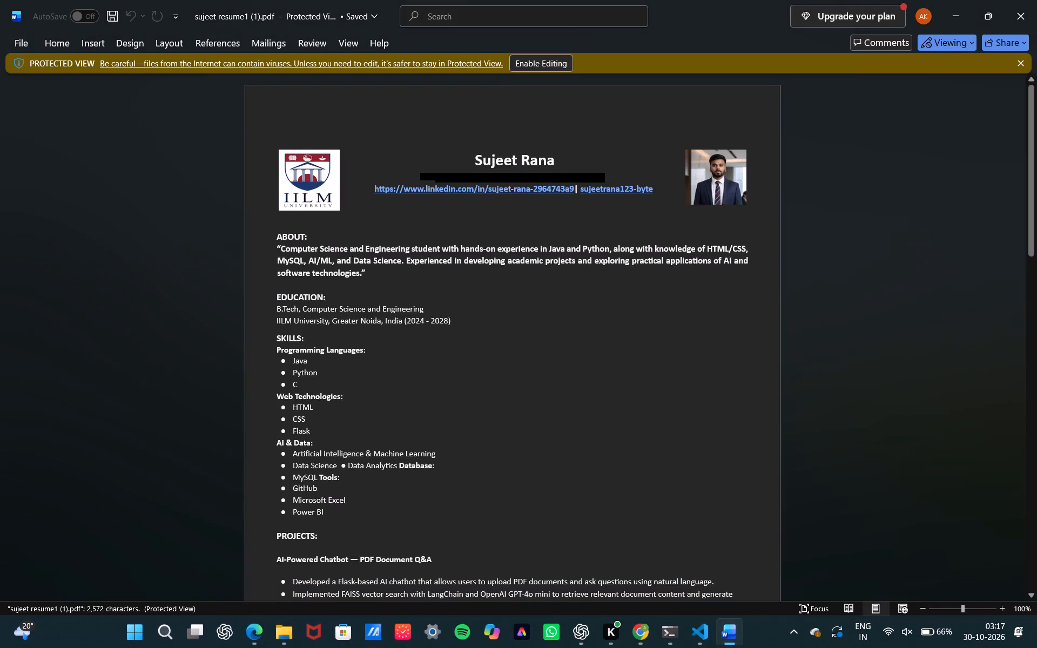
{"action": "scroll", "coordinate": [544, 316], "scroll_direction": "down", "scroll_amount": 1}
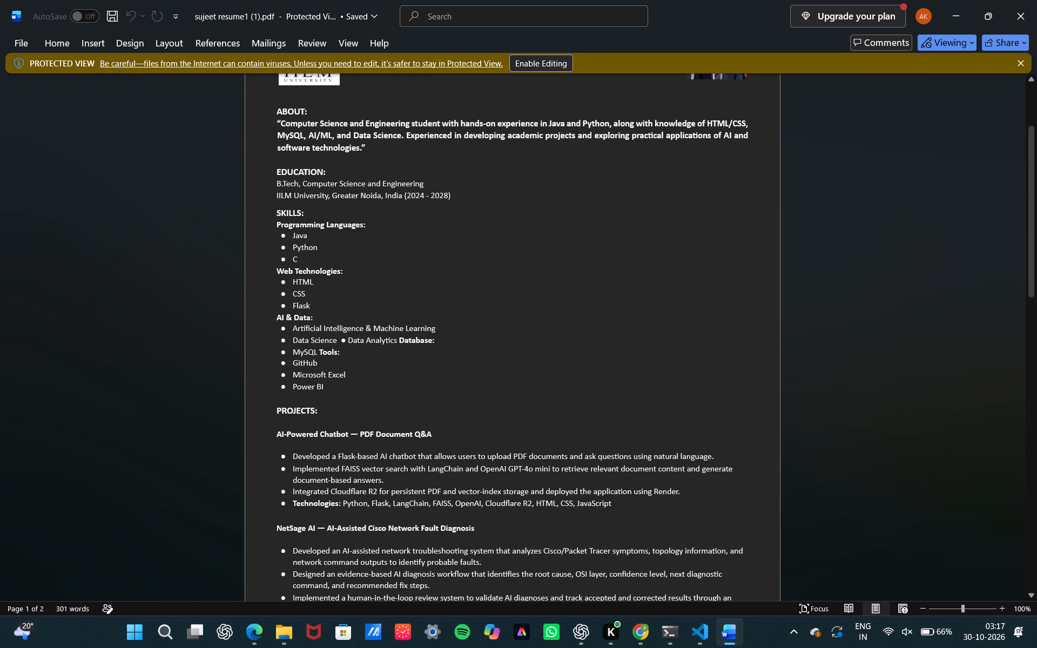
Switch to File Explorer, search This PC for "kunal", and clear the search.
{"action": "left_click", "coordinate": [288, 635]}
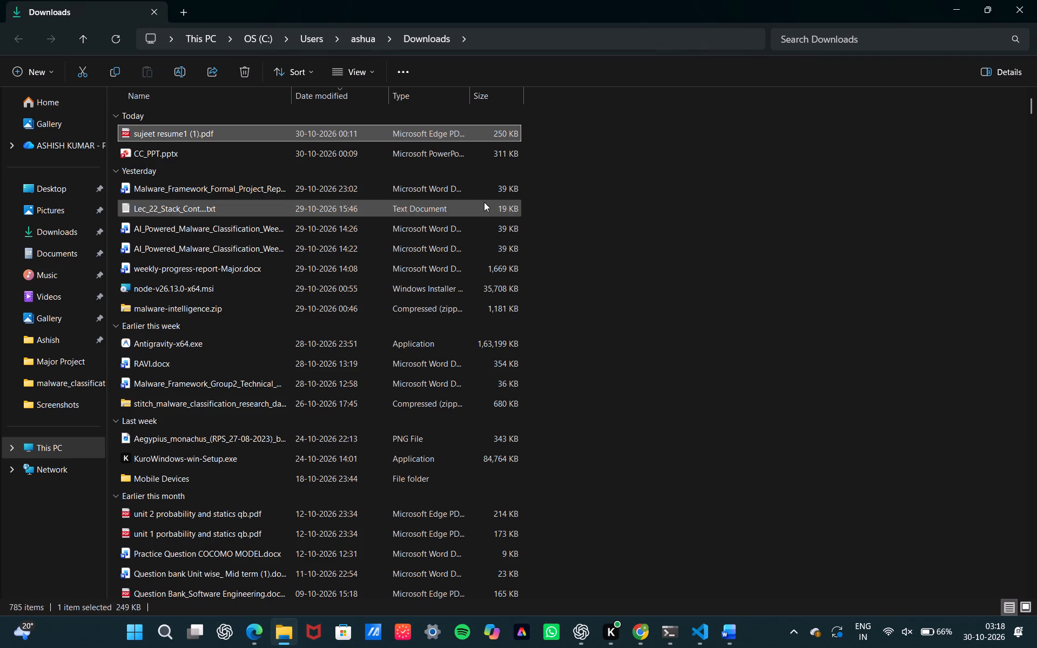
{"action": "left_click", "coordinate": [856, 47]}
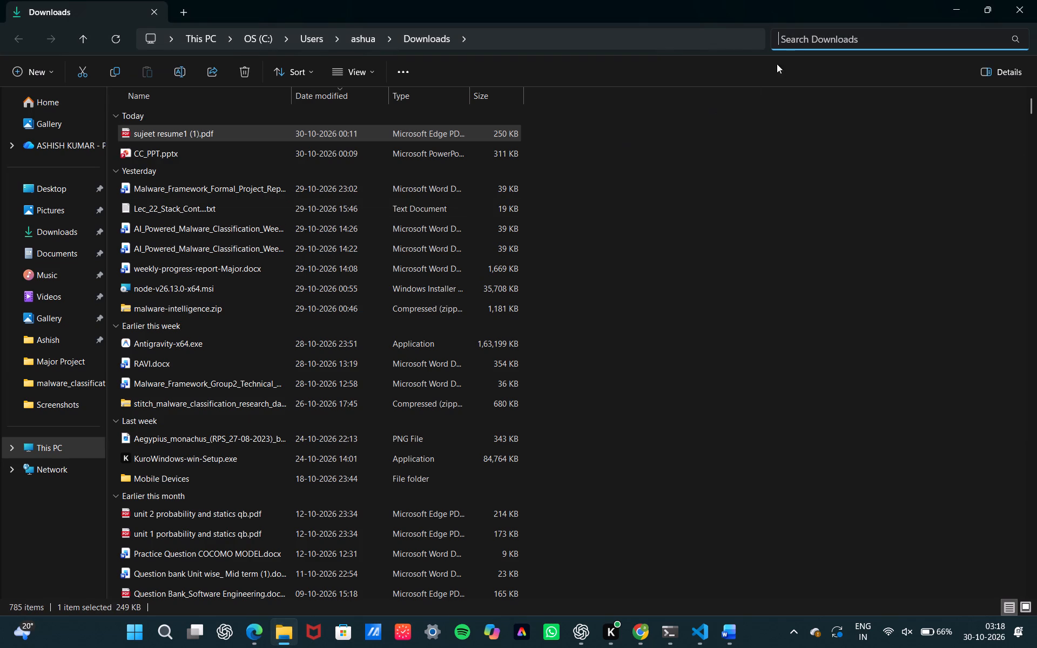
{"action": "left_click", "coordinate": [39, 445]}
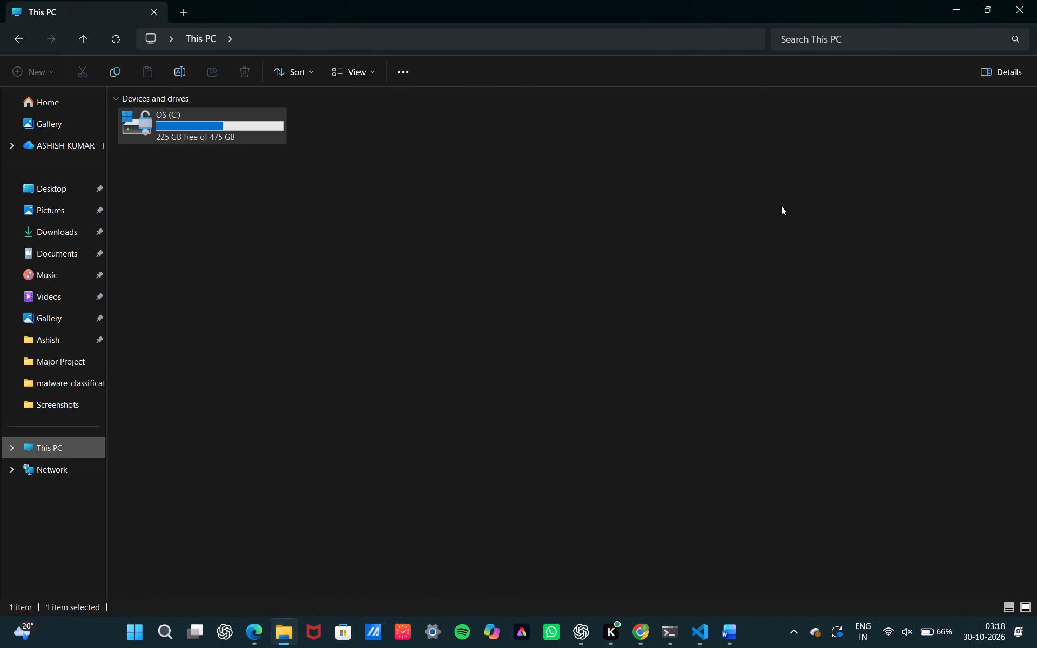
{"action": "left_click", "coordinate": [837, 43]}
{"action": "type", "text": "kuna"}
{"action": "key", "text": "l"}
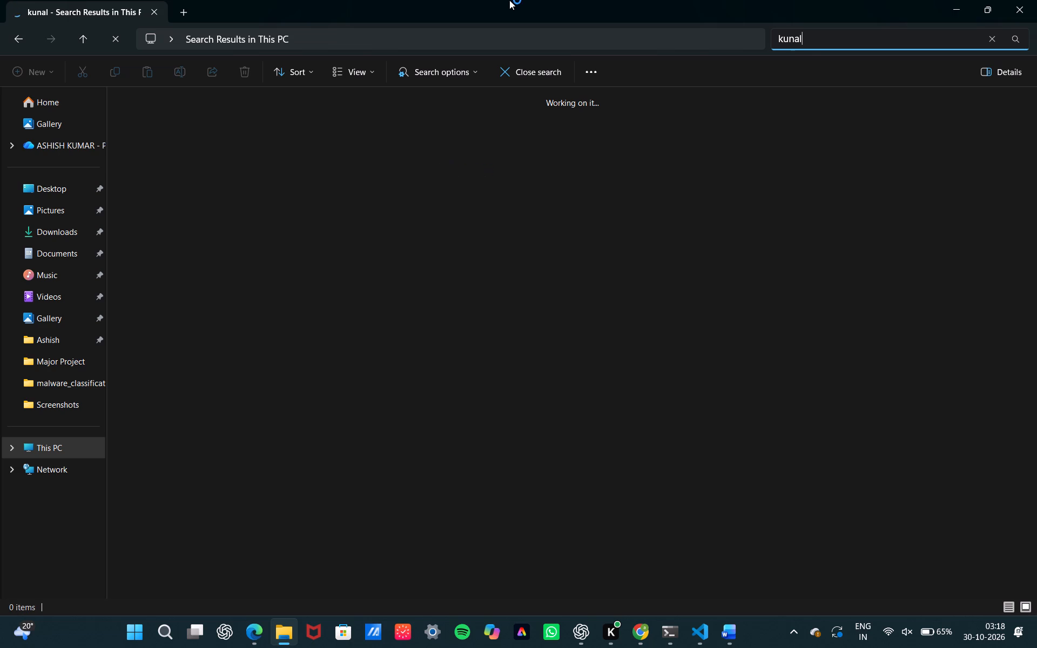
{"action": "left_click", "coordinate": [990, 32]}
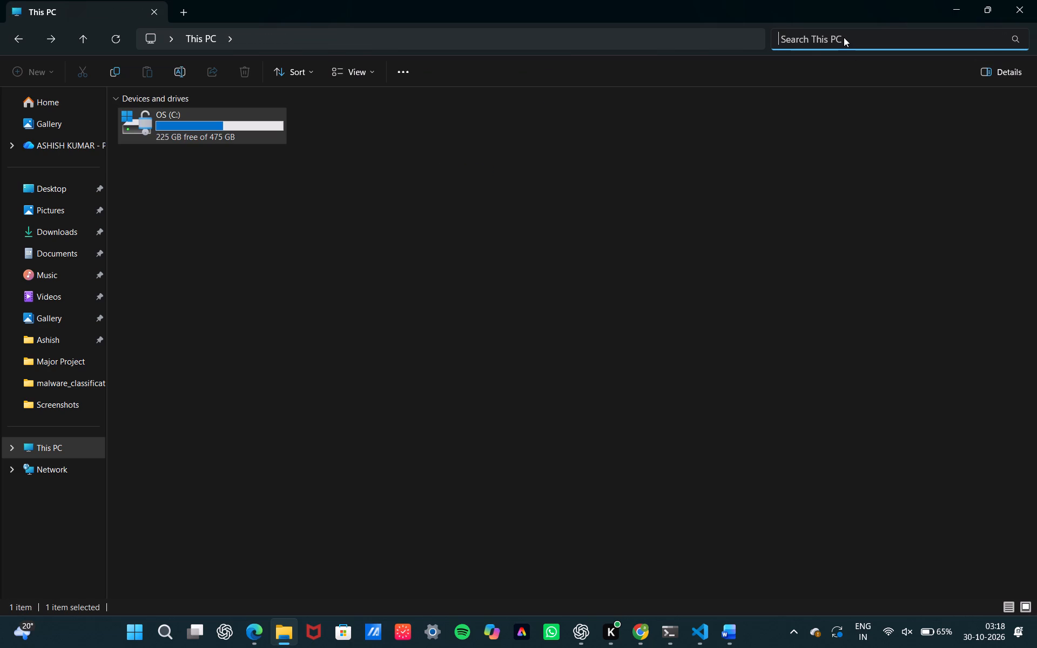
Search This PC for "resume", leave the search and close File Explorer.
{"action": "type", "text": "resume"}
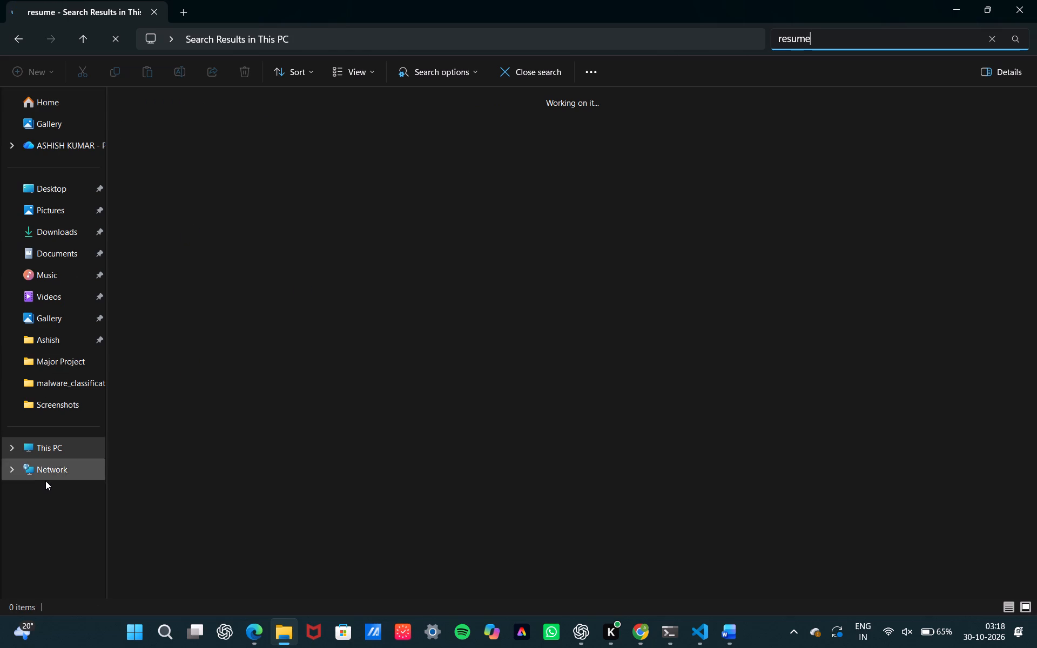
{"action": "left_click", "coordinate": [50, 451]}
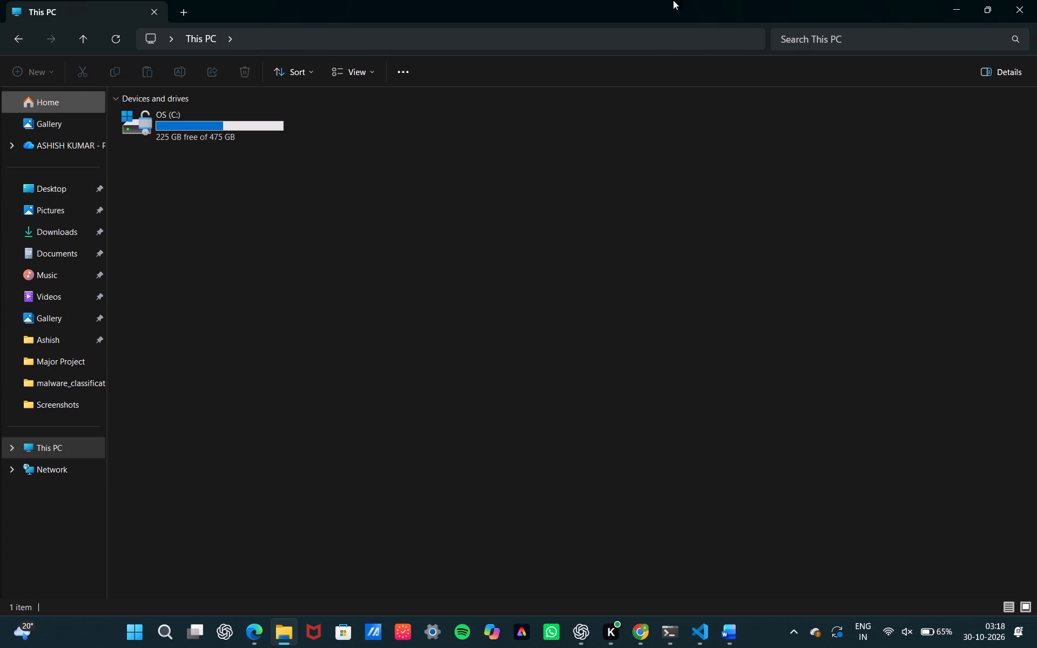
{"action": "left_click", "coordinate": [1036, 0]}
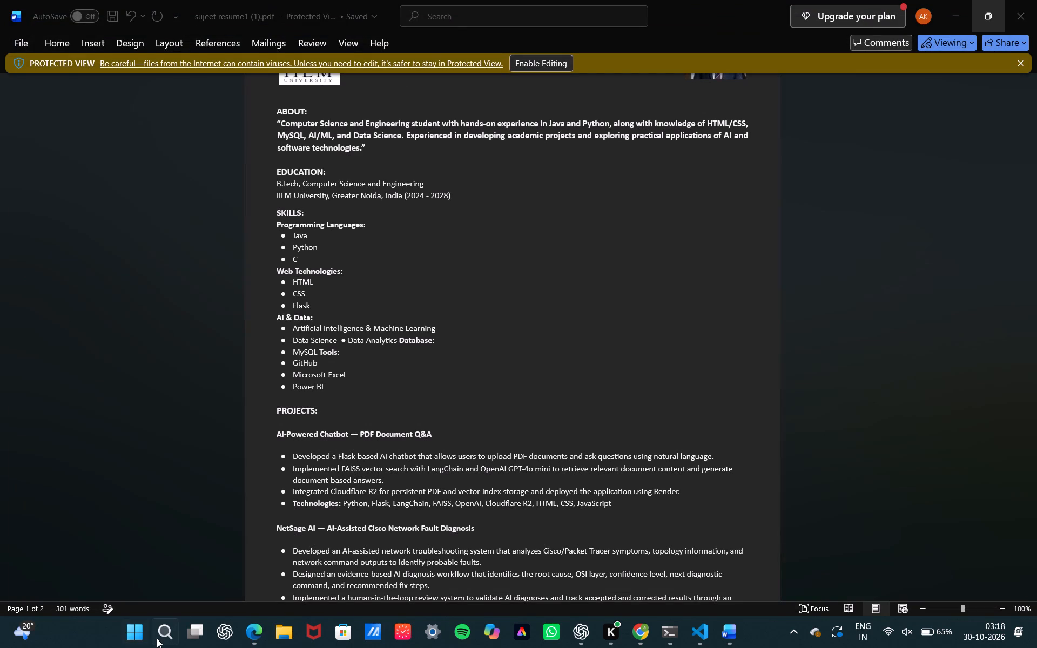
Search Windows for "resume" and look through the matches for other resume files.
{"action": "left_click", "coordinate": [156, 638]}
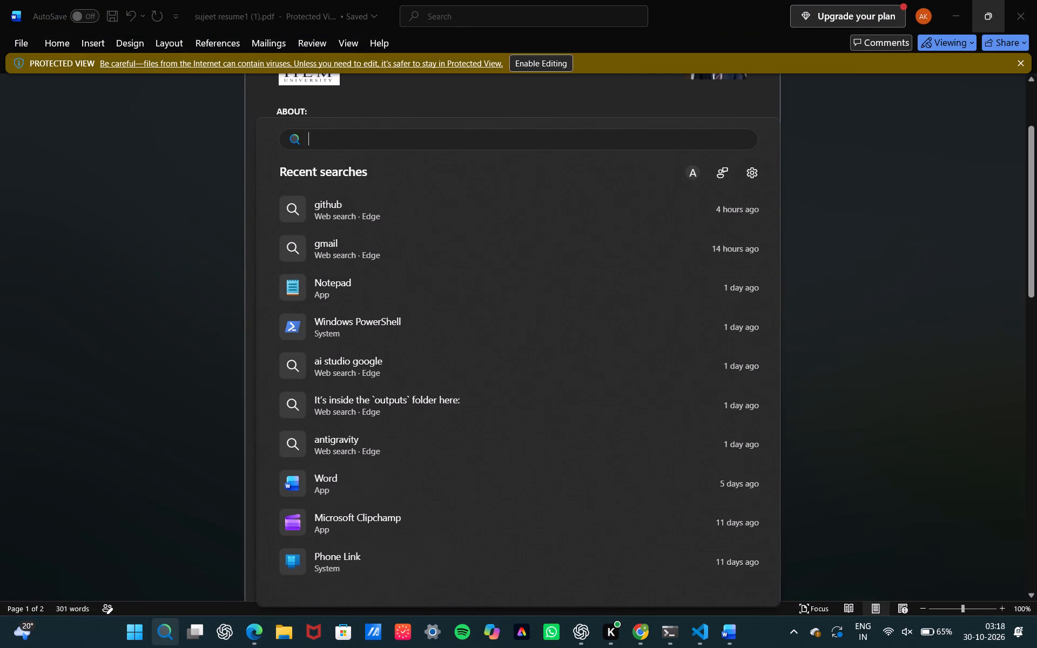
{"action": "type", "text": "resume"}
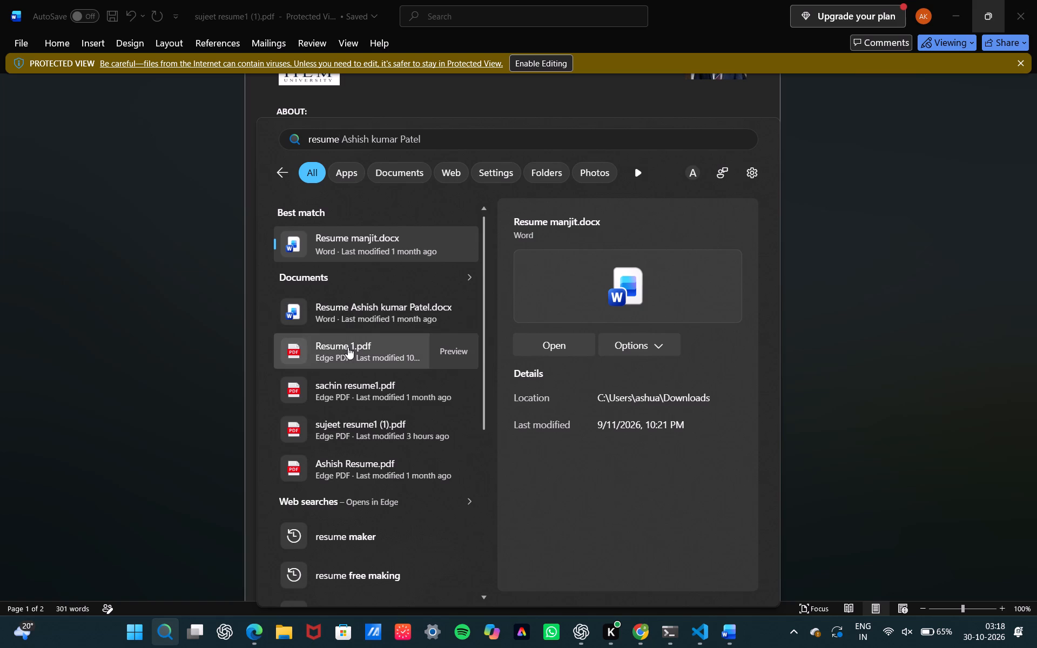
{"action": "scroll", "coordinate": [360, 383], "scroll_direction": "down", "scroll_amount": 2}
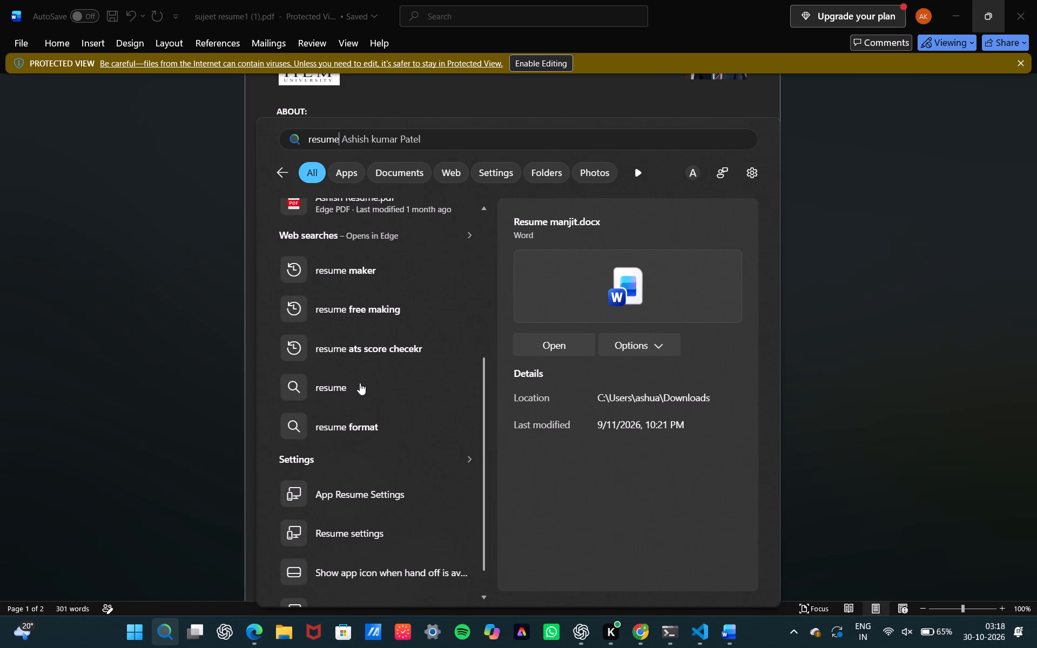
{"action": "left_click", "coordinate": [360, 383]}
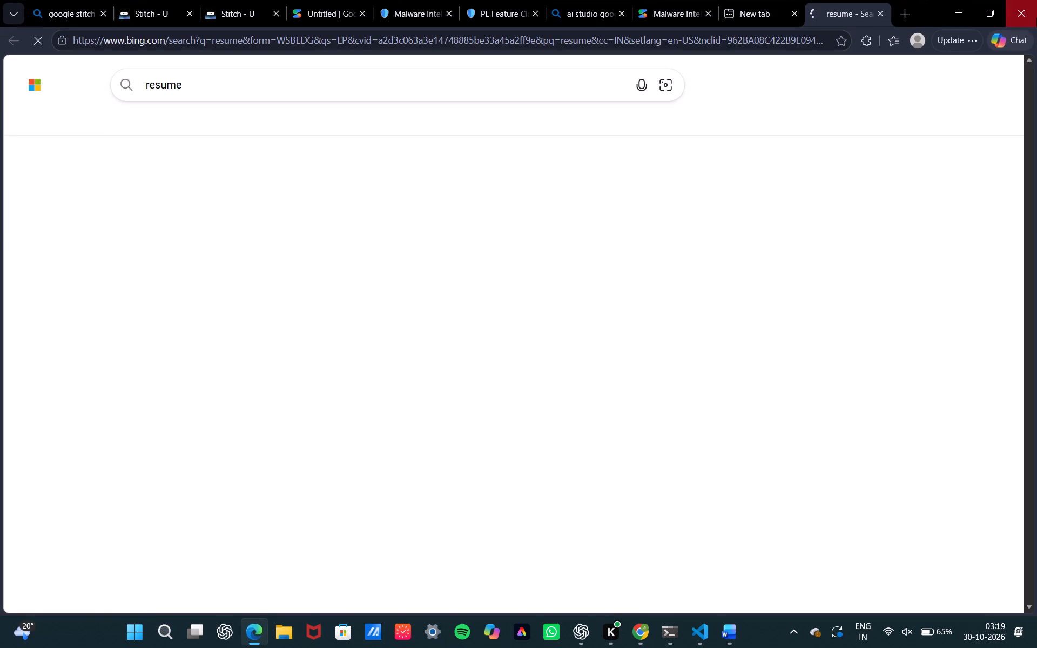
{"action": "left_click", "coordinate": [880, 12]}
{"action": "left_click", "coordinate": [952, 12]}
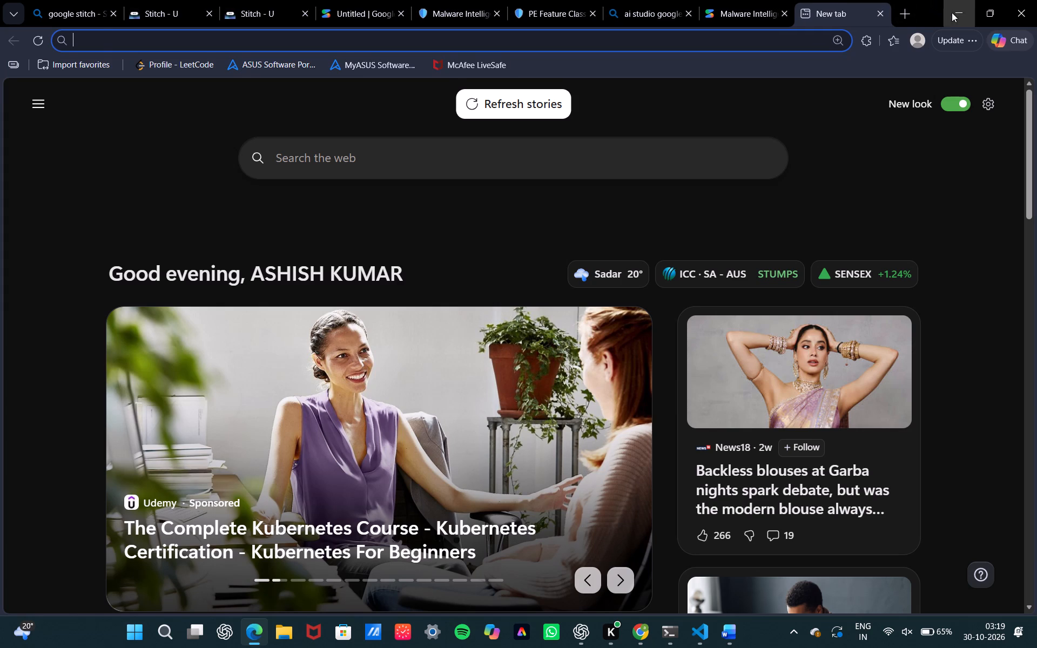
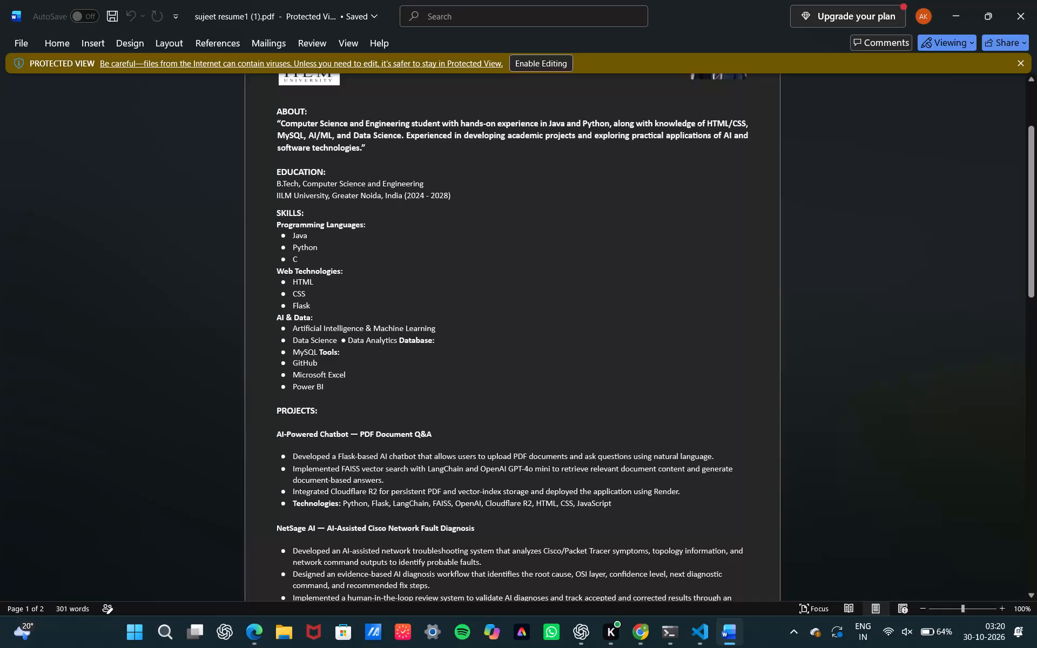
Read through the converted two-page resume, from the header to the certifications, checking how its layout came out.
{"action": "scroll", "coordinate": [507, 256], "scroll_direction": "up", "scroll_amount": 1}
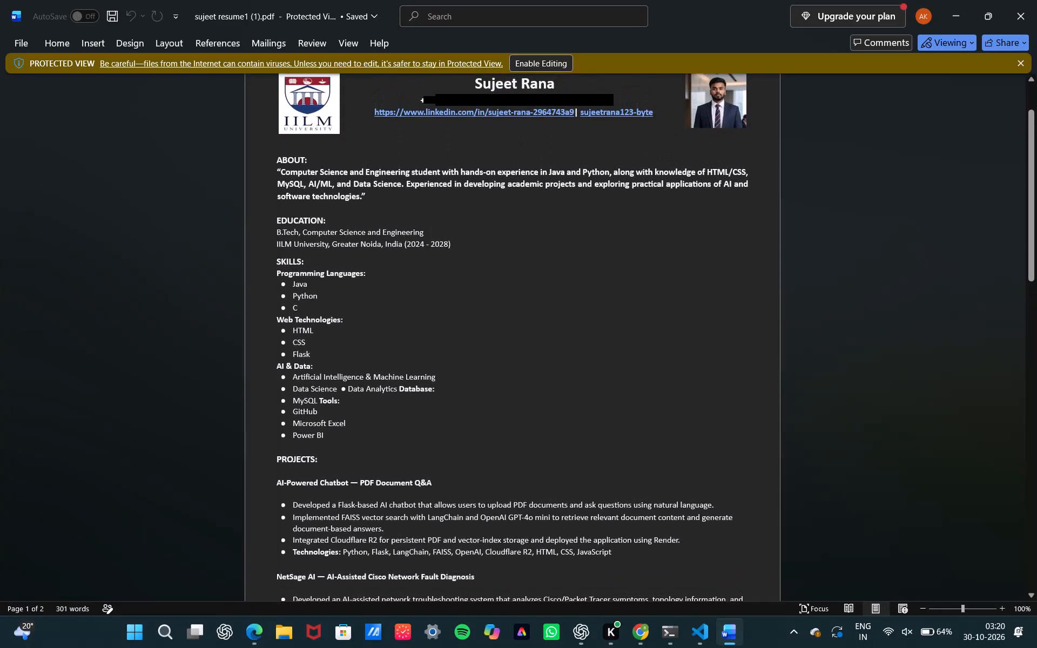
{"action": "scroll", "coordinate": [507, 256], "scroll_direction": "down", "scroll_amount": 1}
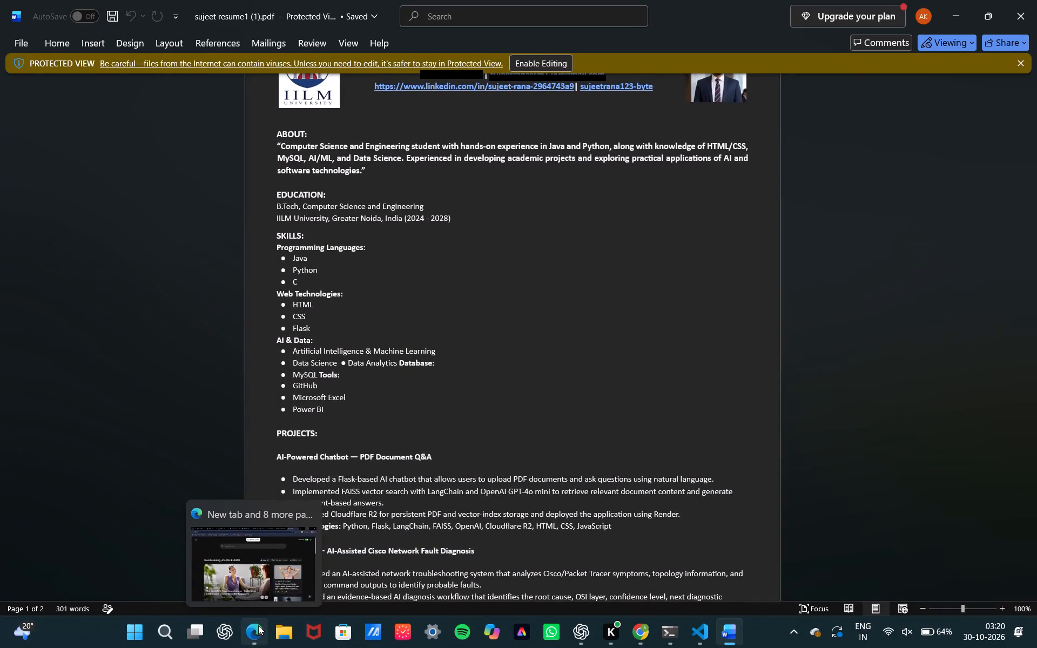
{"action": "scroll", "coordinate": [476, 443], "scroll_direction": "down", "scroll_amount": 2}
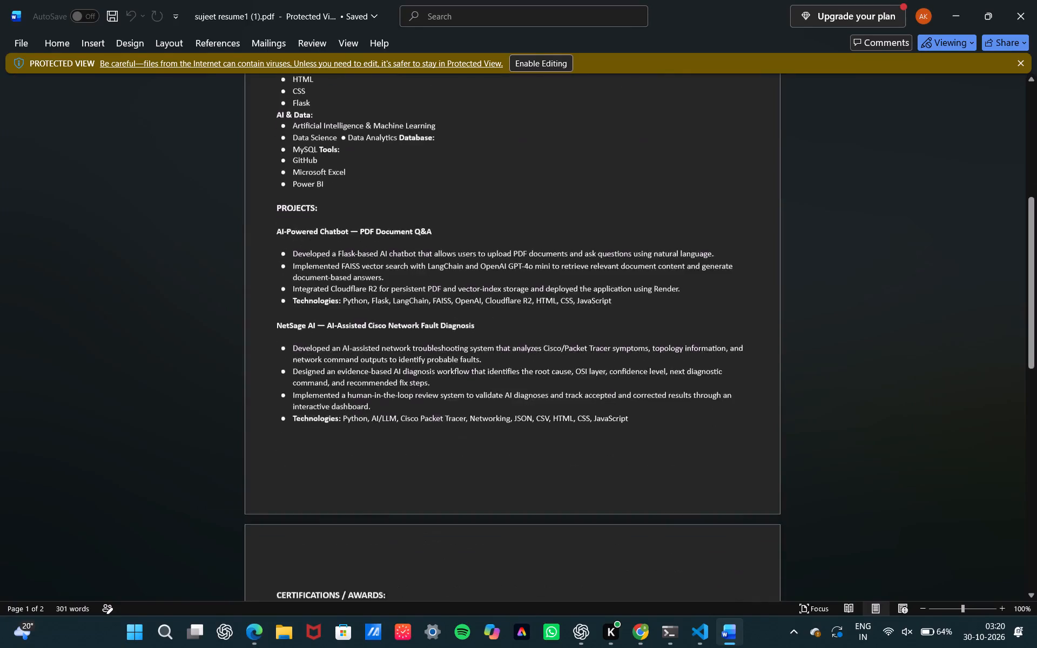
{"action": "scroll", "coordinate": [476, 443], "scroll_direction": "down", "scroll_amount": 2}
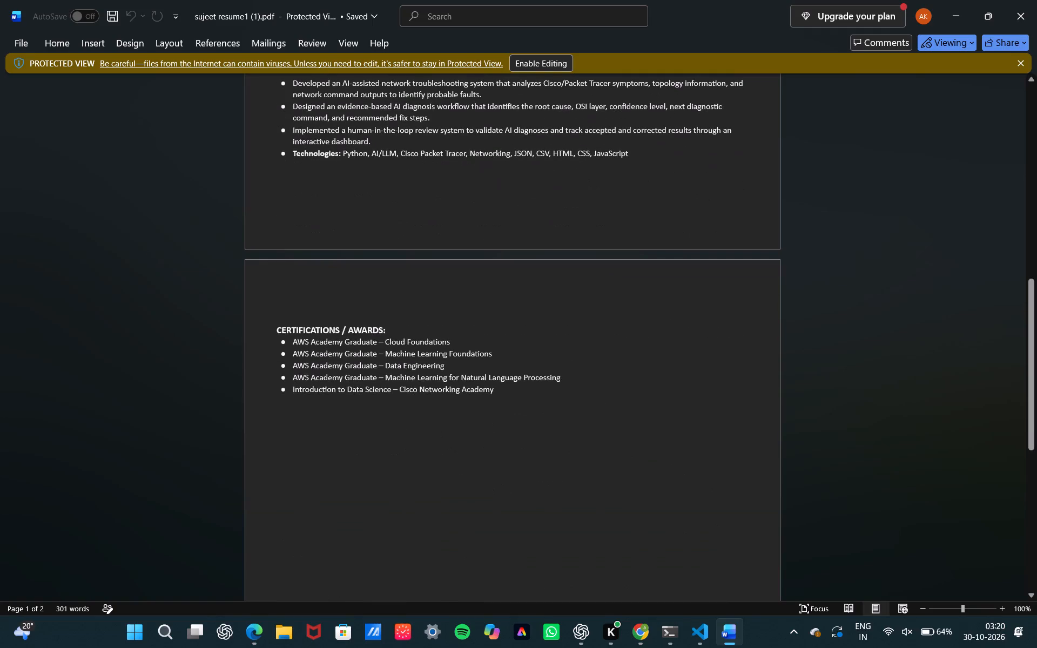
{"action": "scroll", "coordinate": [476, 443], "scroll_direction": "up", "scroll_amount": 2}
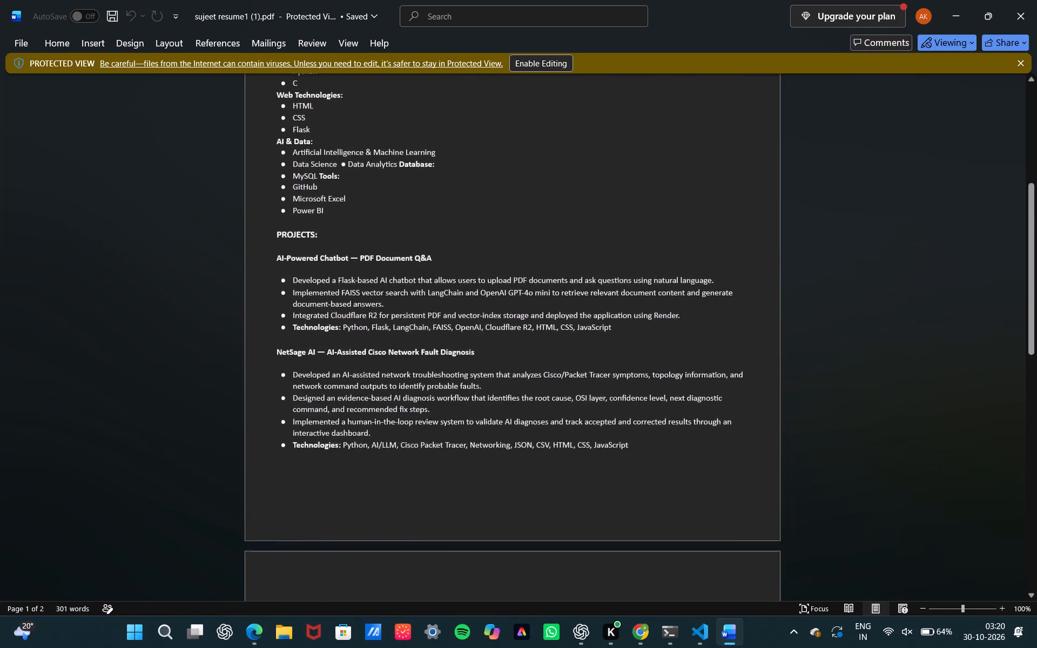
{"action": "scroll", "coordinate": [476, 443], "scroll_direction": "up", "scroll_amount": 1}
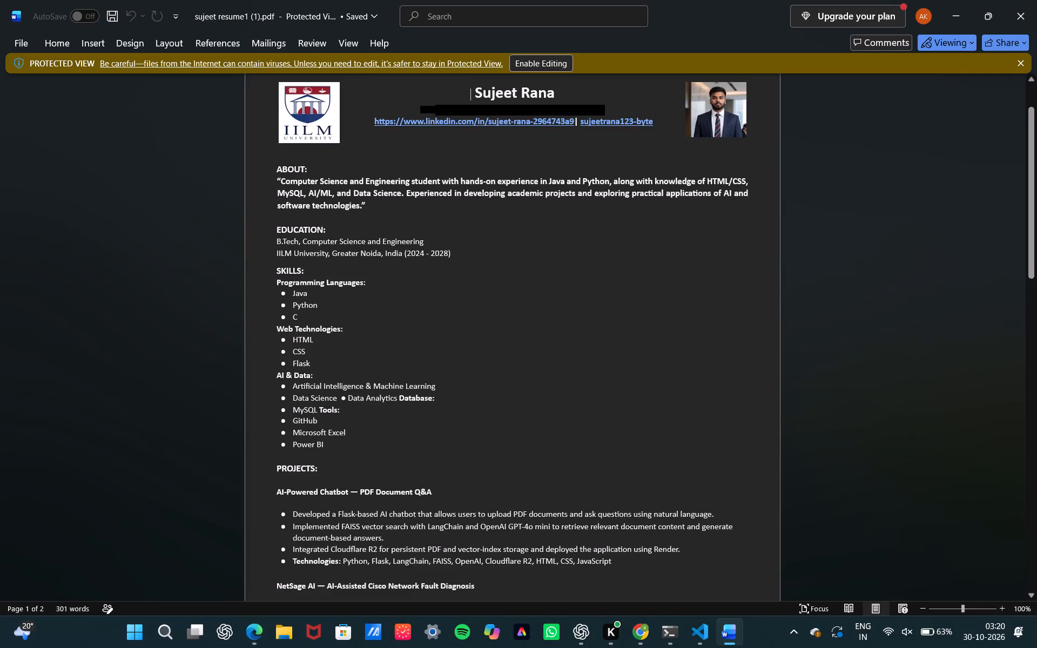
{"action": "scroll", "coordinate": [476, 443], "scroll_direction": "down", "scroll_amount": 1}
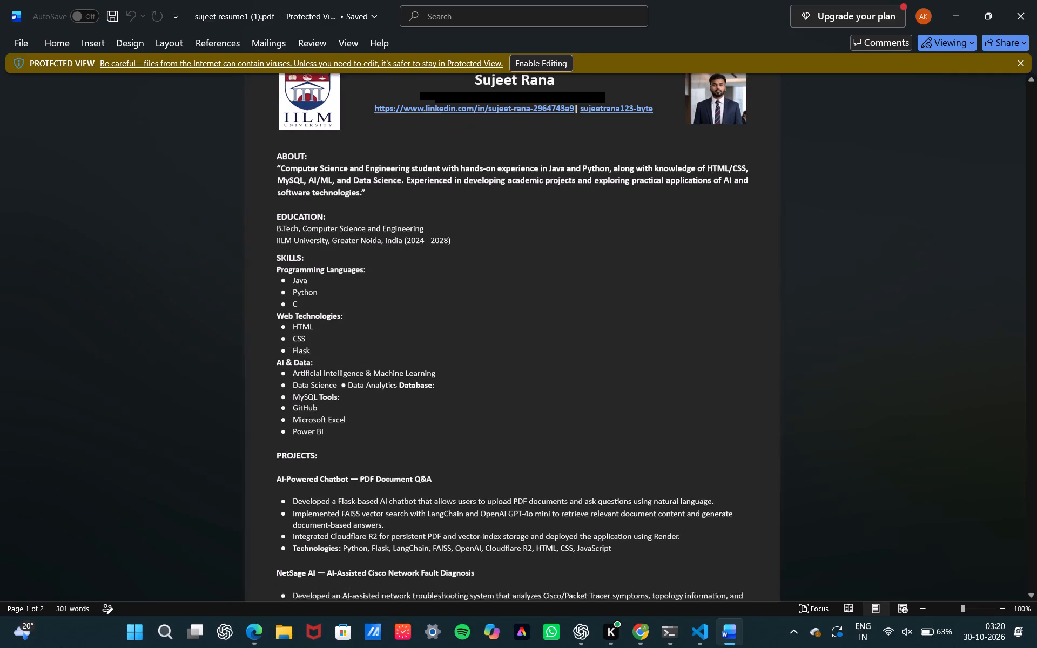
{"action": "scroll", "coordinate": [476, 443], "scroll_direction": "down", "scroll_amount": 3}
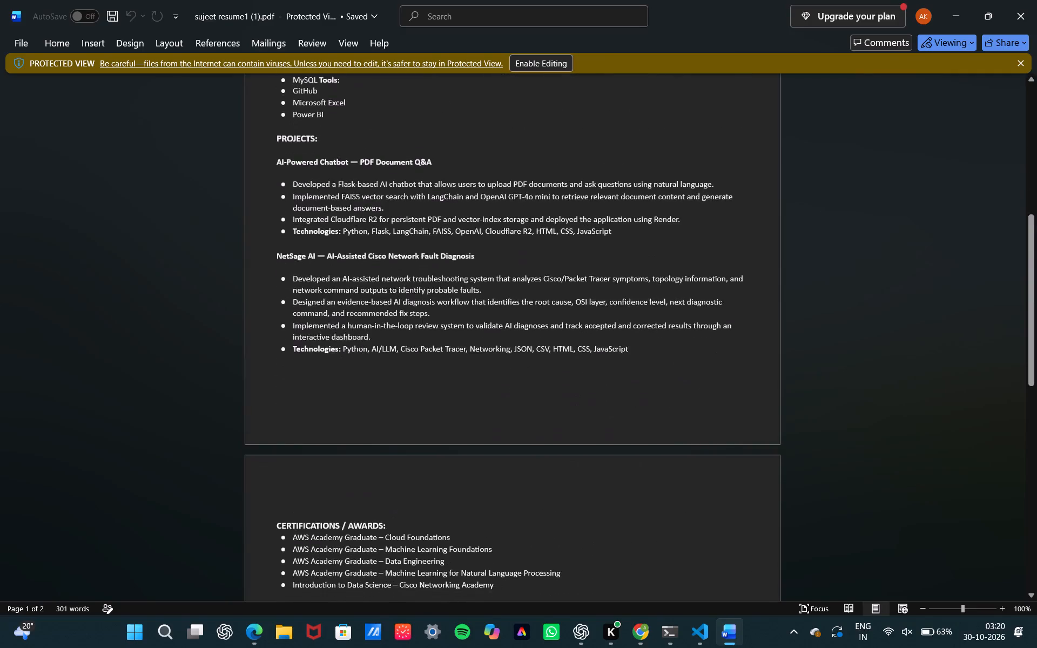
{"action": "scroll", "coordinate": [476, 443], "scroll_direction": "down", "scroll_amount": 3}
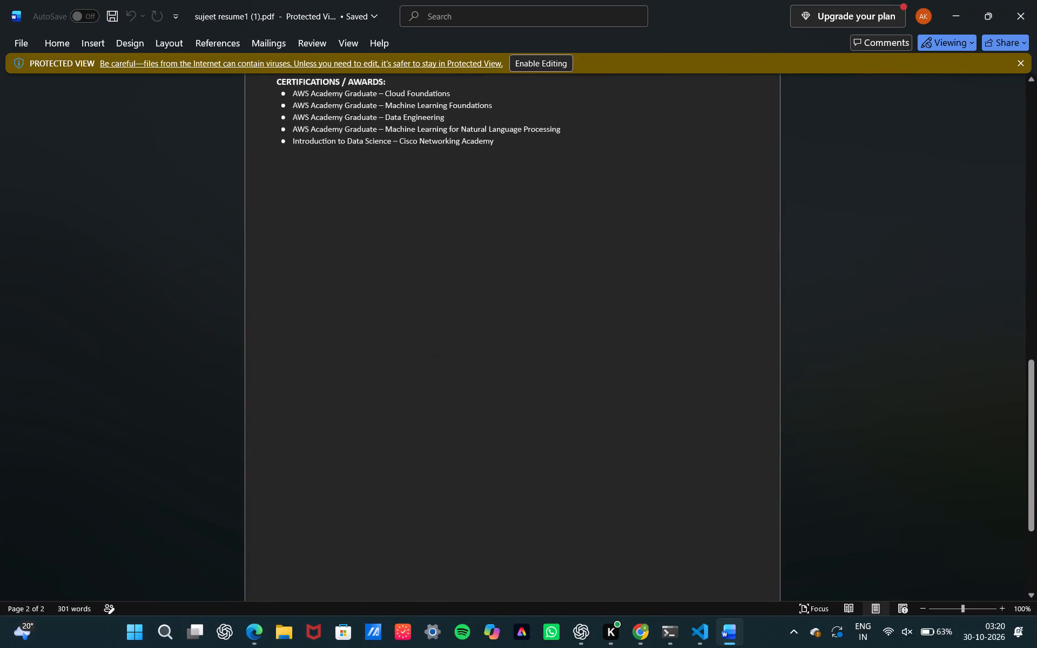
{"action": "scroll", "coordinate": [476, 443], "scroll_direction": "up", "scroll_amount": 2}
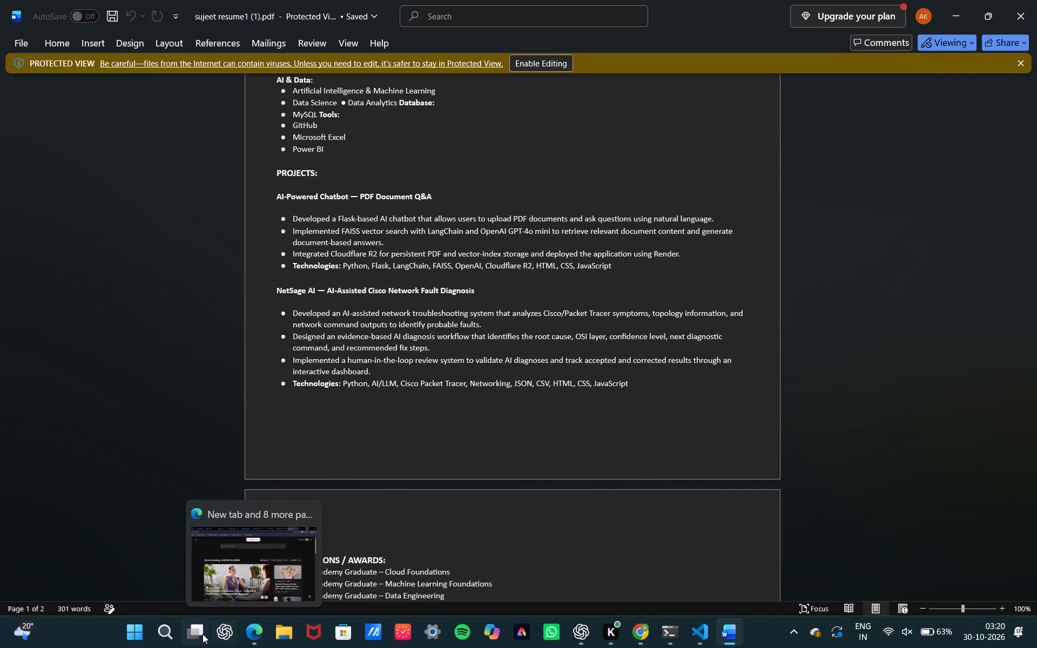
Search Windows for "res" and open the best-matching resume Word document from Downloads.
{"action": "left_click", "coordinate": [157, 623]}
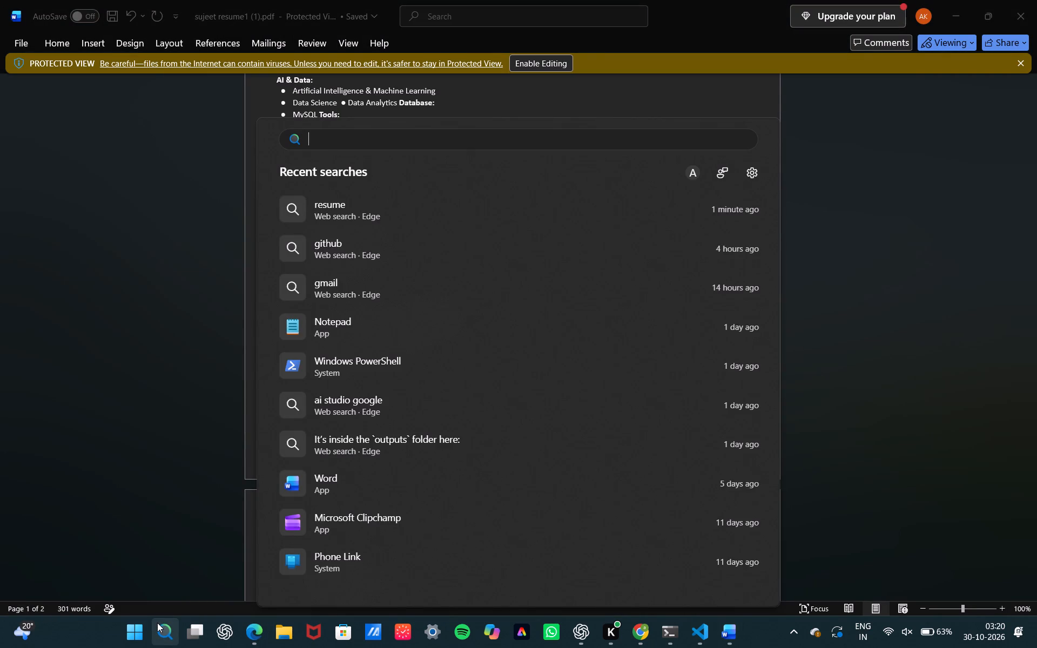
{"action": "type", "text": "res"}
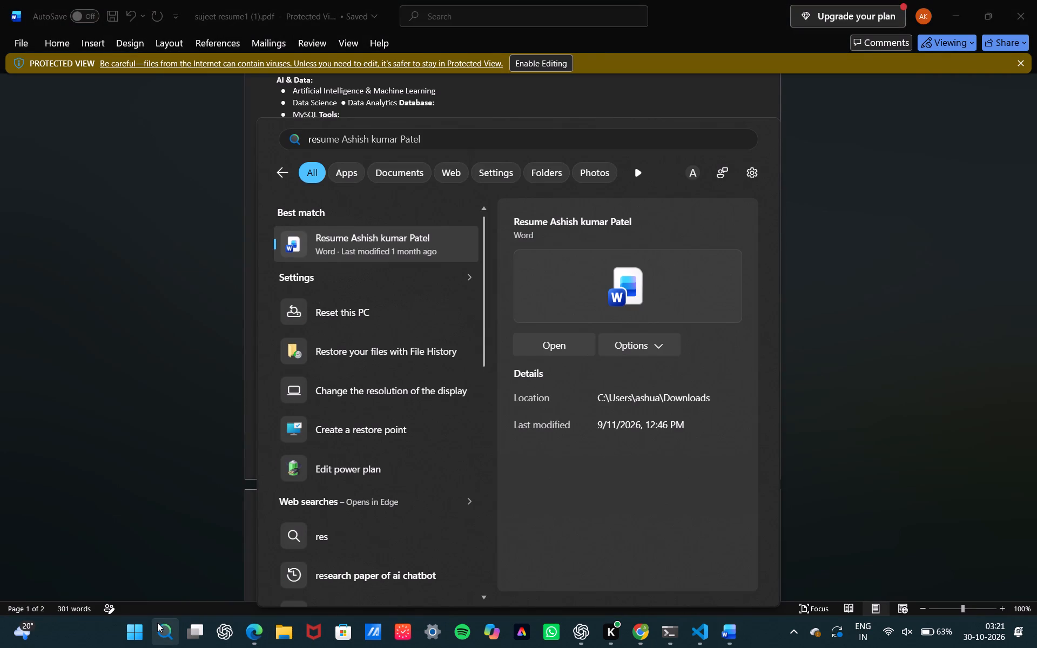
{"action": "key", "text": "Return"}
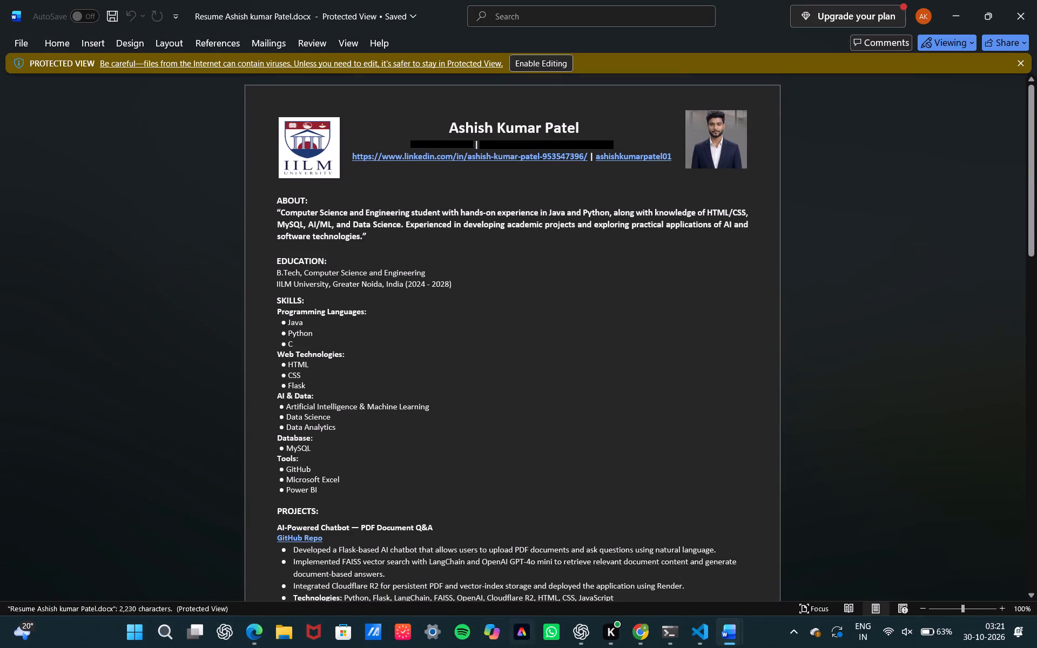
Examine the Word resume's layout and content from the header through the skills, projects and certifications.
{"action": "scroll", "coordinate": [592, 457], "scroll_direction": "down", "scroll_amount": 1}
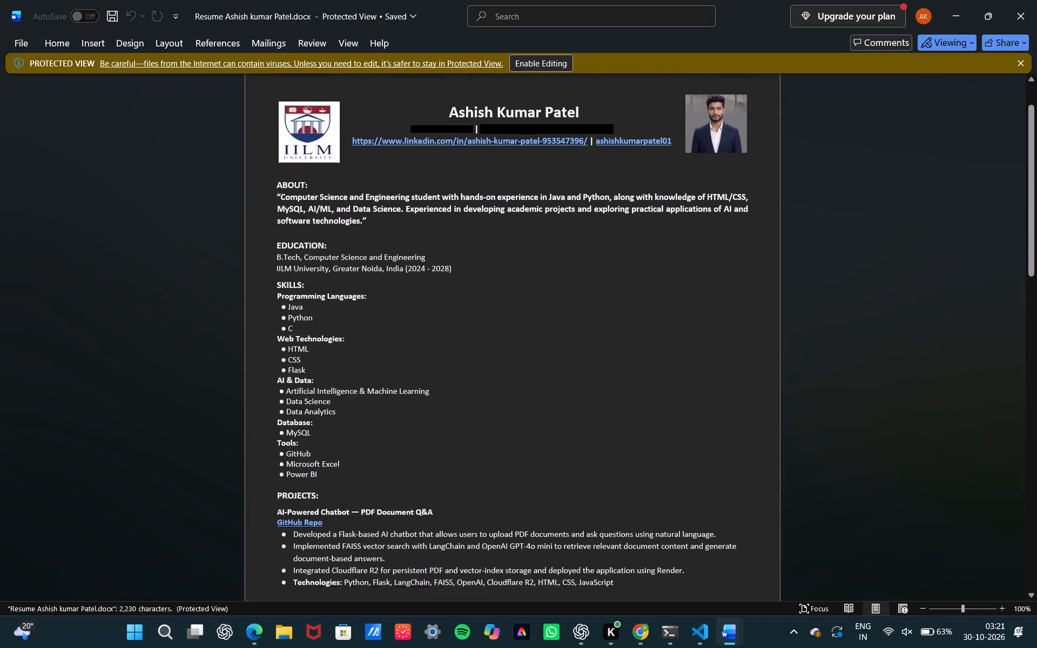
{"action": "scroll", "coordinate": [592, 457], "scroll_direction": "down", "scroll_amount": 3}
{"action": "scroll", "coordinate": [592, 457], "scroll_direction": "up", "scroll_amount": 2}
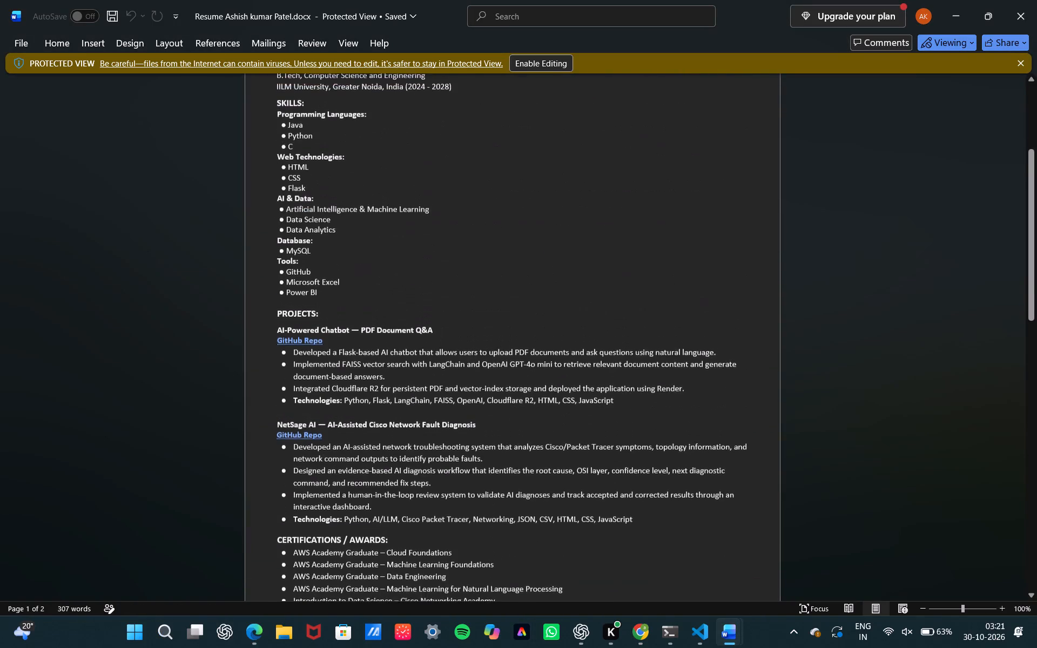
{"action": "scroll", "coordinate": [592, 457], "scroll_direction": "down", "scroll_amount": 1}
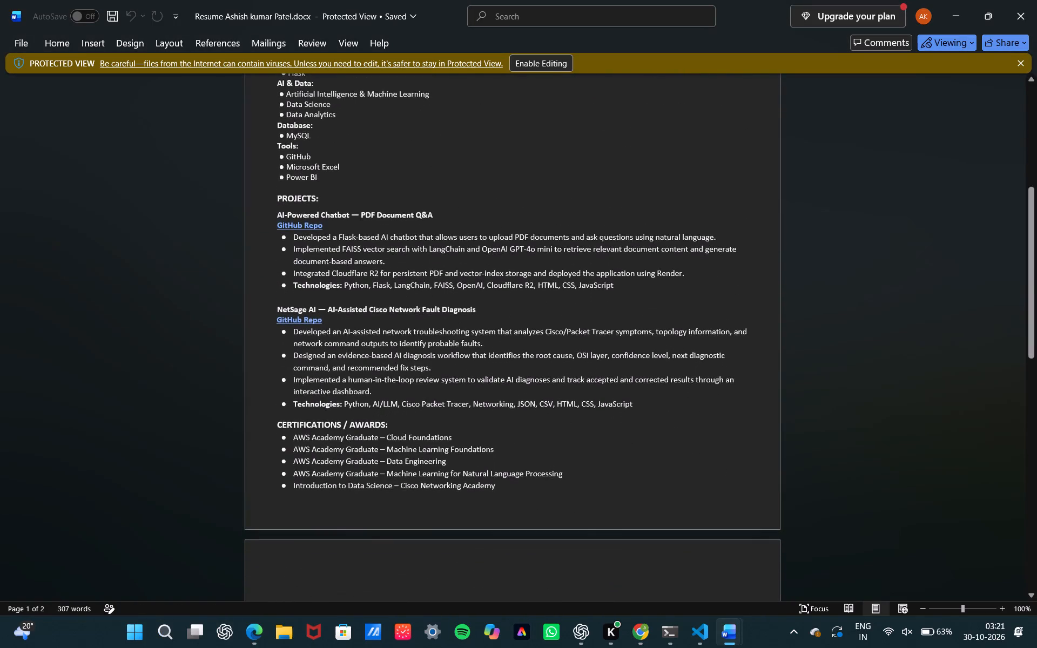
{"action": "scroll", "coordinate": [583, 352], "scroll_direction": "up", "scroll_amount": 1}
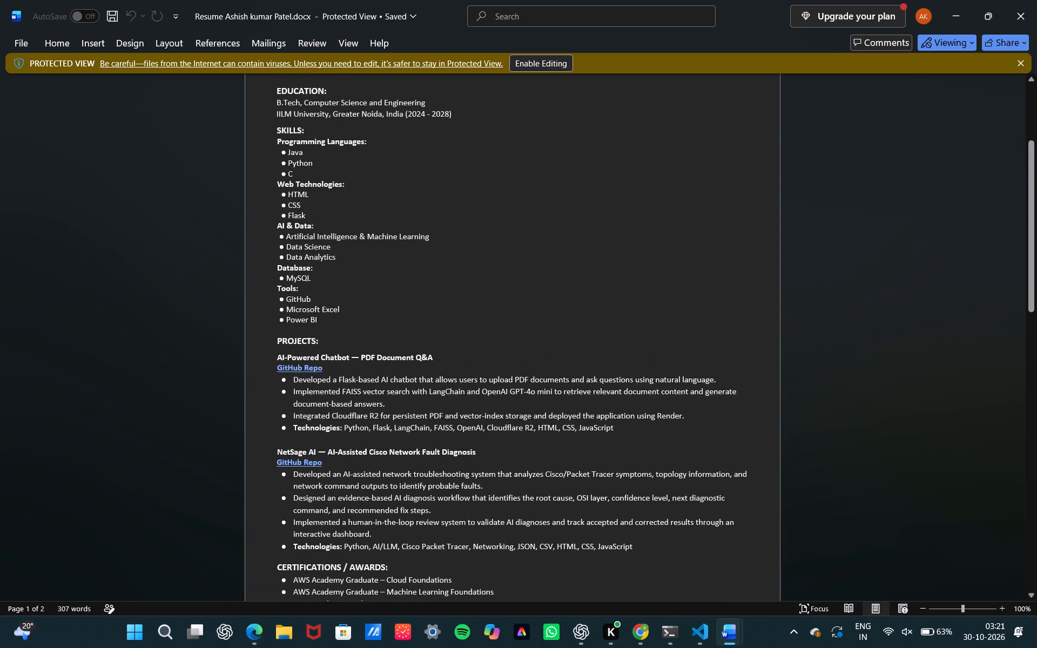
{"action": "scroll", "coordinate": [583, 352], "scroll_direction": "up", "scroll_amount": 1}
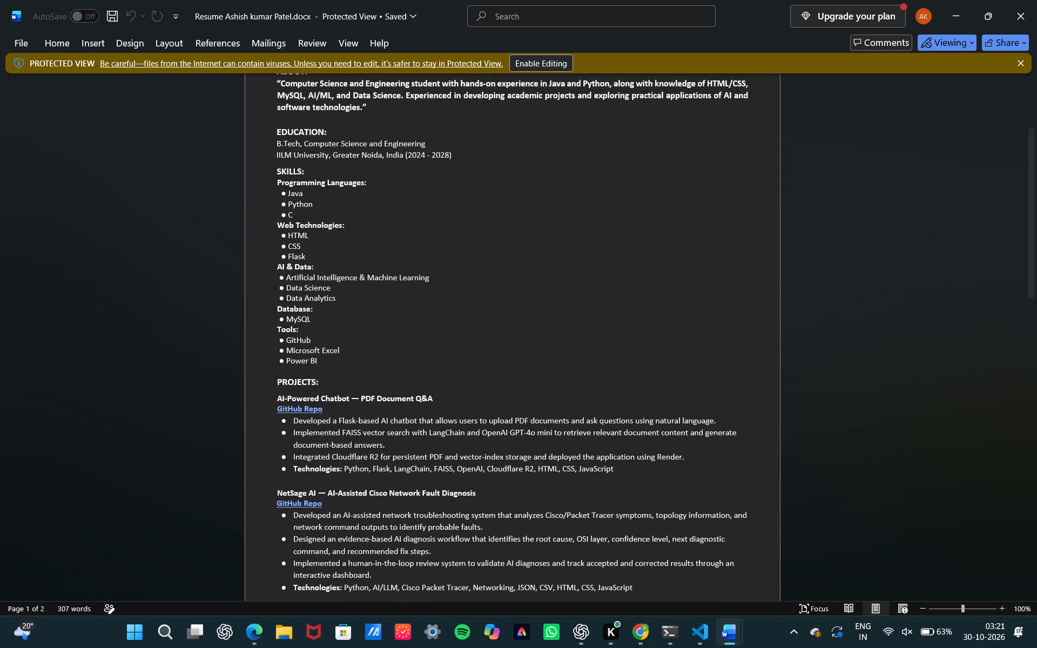
{"action": "scroll", "coordinate": [583, 352], "scroll_direction": "down", "scroll_amount": 1}
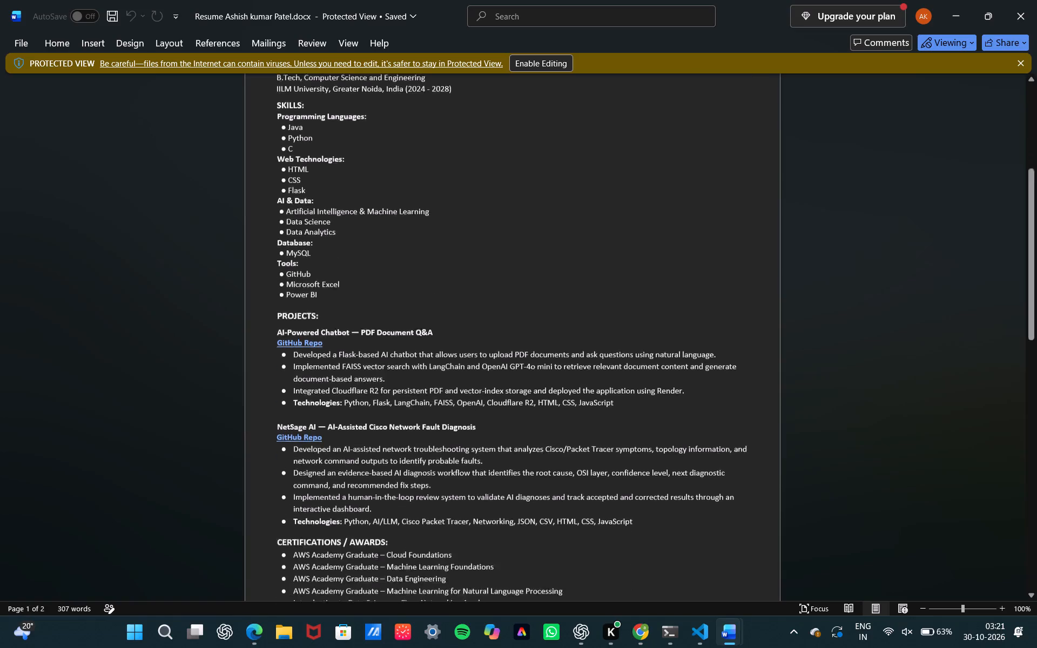
{"action": "scroll", "coordinate": [583, 352], "scroll_direction": "down", "scroll_amount": 1}
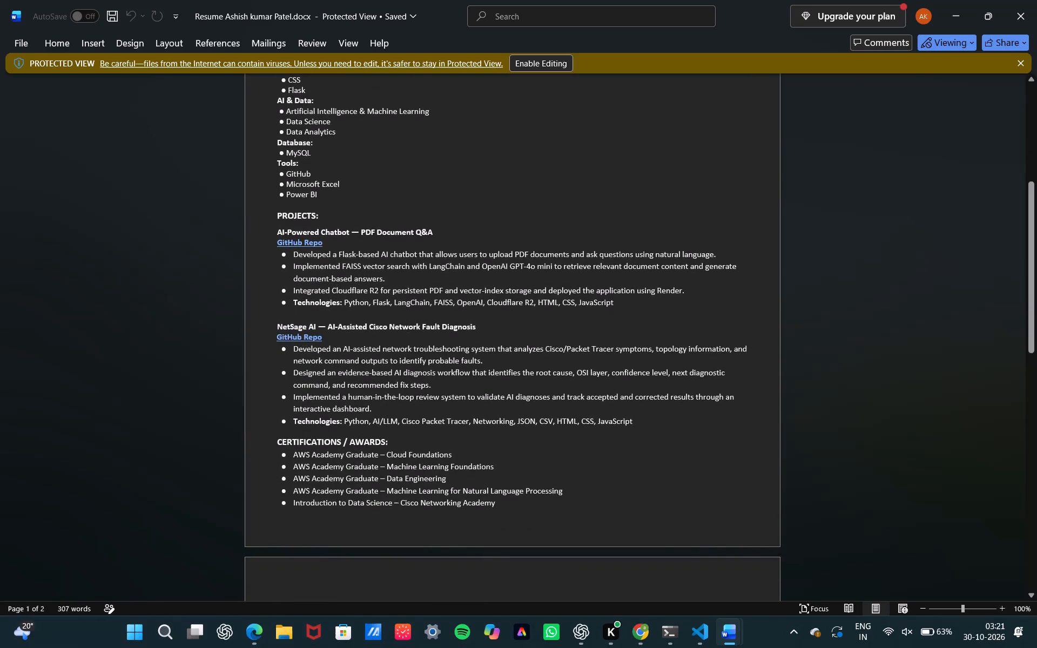
{"action": "scroll", "coordinate": [583, 352], "scroll_direction": "up", "scroll_amount": 1}
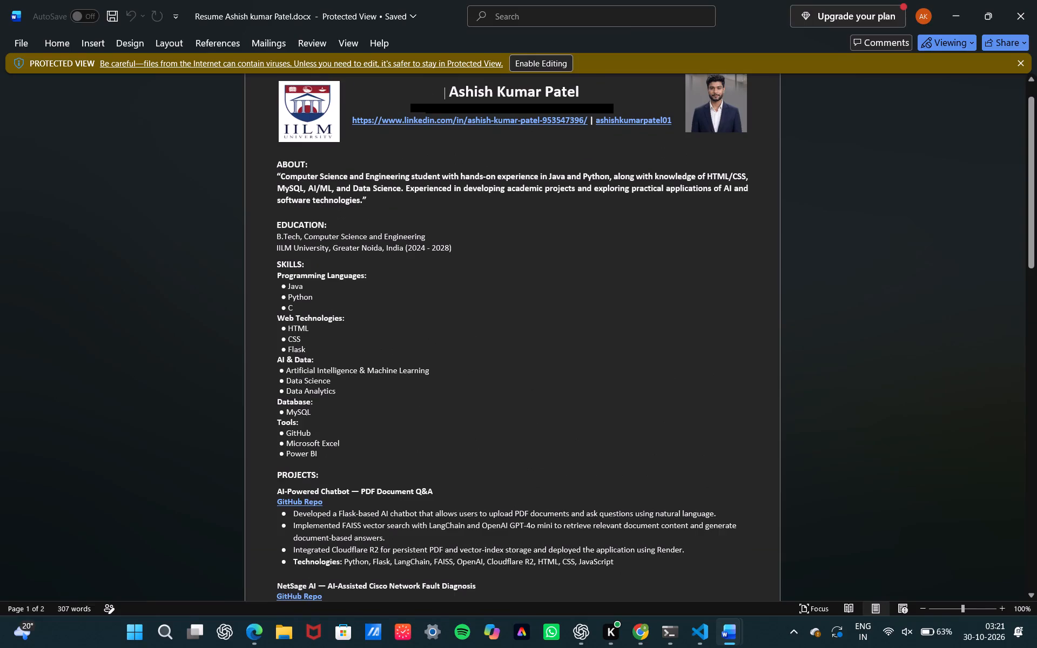
{"action": "scroll", "coordinate": [346, 366], "scroll_direction": "down", "scroll_amount": 1}
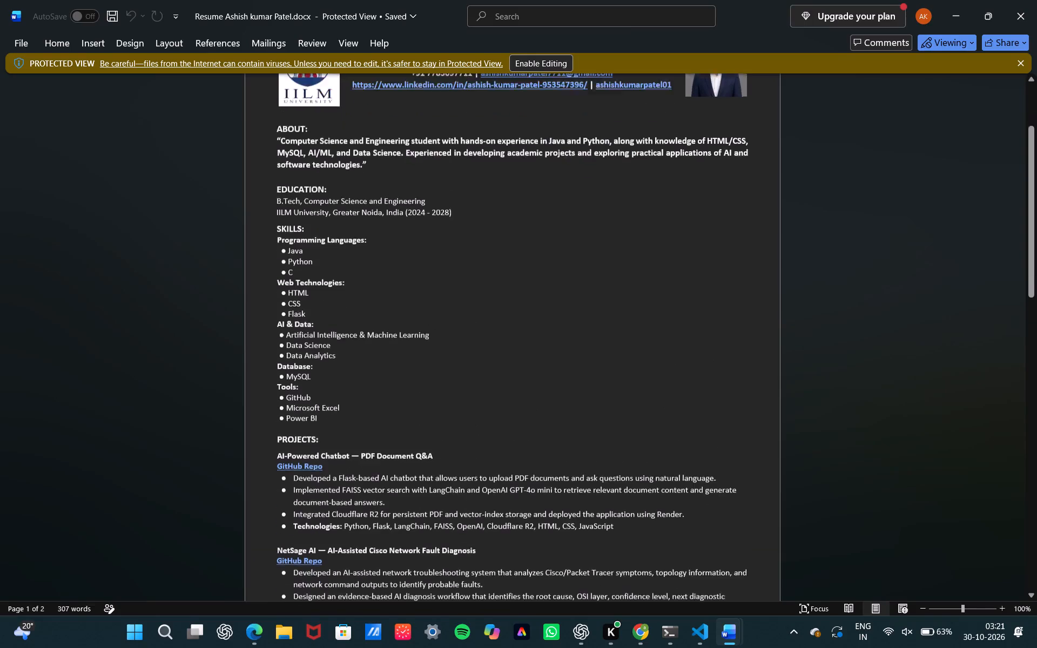
{"action": "scroll", "coordinate": [346, 366], "scroll_direction": "down", "scroll_amount": 1}
{"action": "scroll", "coordinate": [271, 468], "scroll_direction": "down", "scroll_amount": 1}
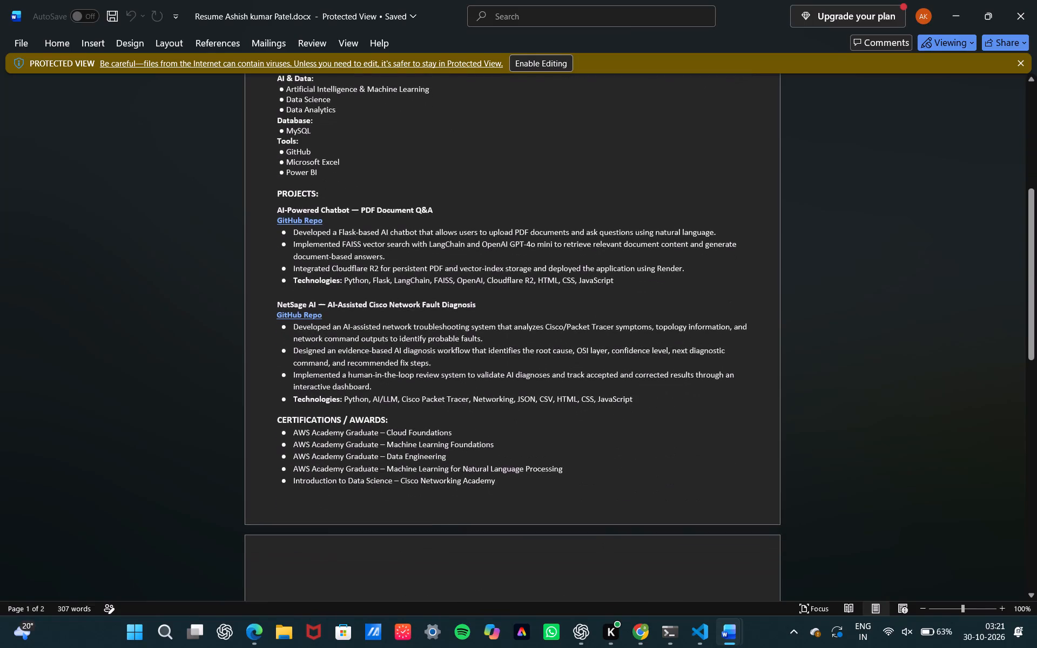
{"action": "scroll", "coordinate": [271, 468], "scroll_direction": "down", "scroll_amount": 2}
{"action": "scroll", "coordinate": [271, 468], "scroll_direction": "up", "scroll_amount": 3}
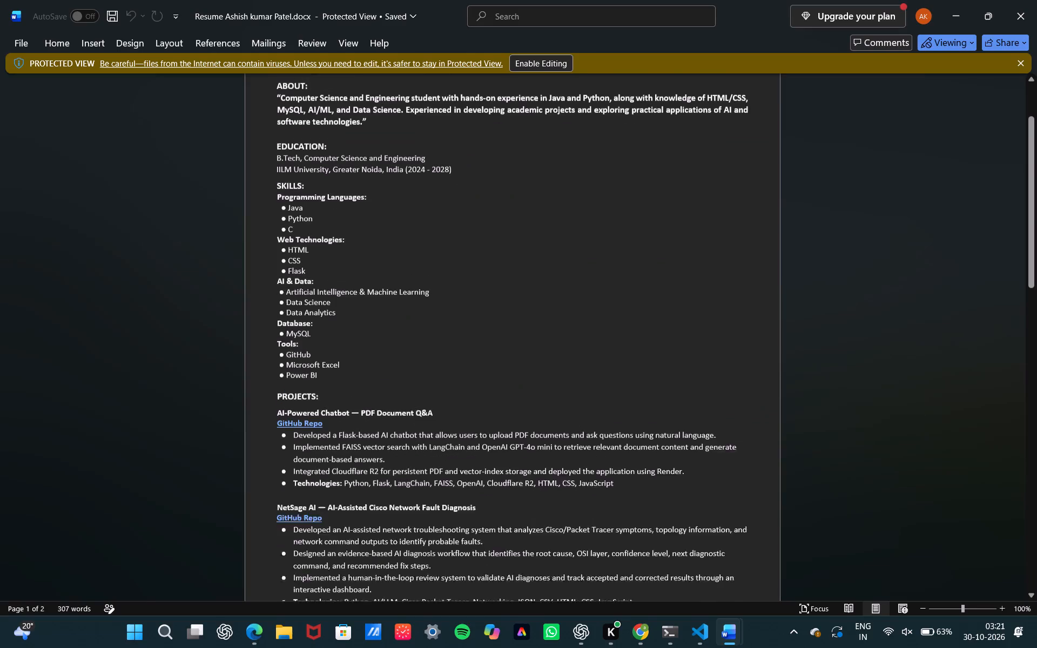
{"action": "scroll", "coordinate": [298, 512], "scroll_direction": "up", "scroll_amount": 2}
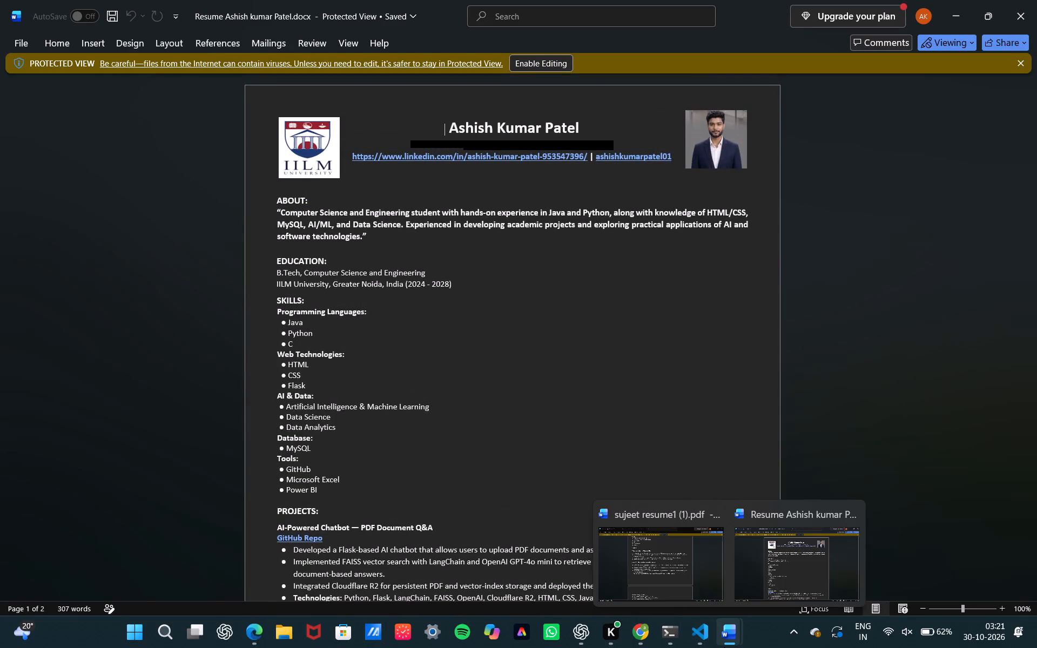
Search Windows for "resume", look through the matching documents and open sujeet resume1.pdf.
{"action": "left_click", "coordinate": [167, 627]}
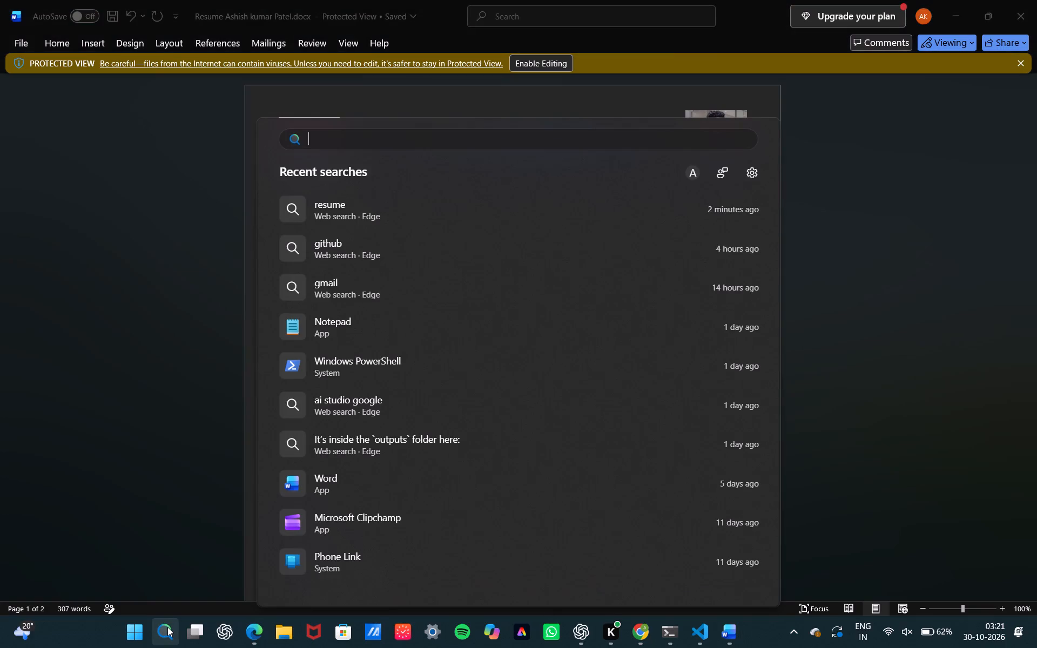
{"action": "type", "text": "res"}
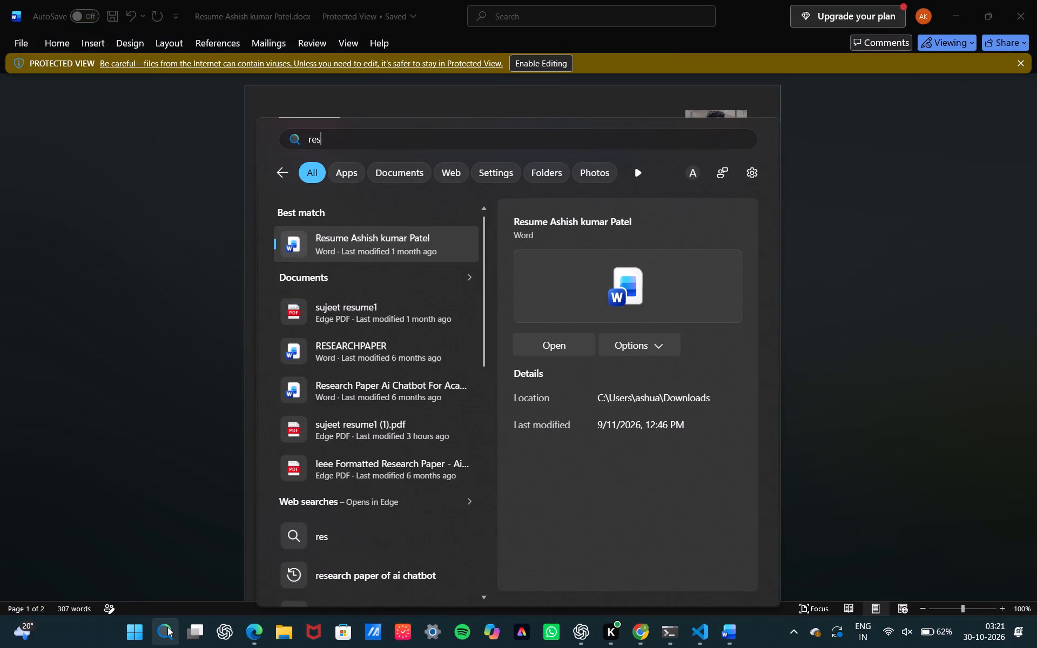
{"action": "key", "text": "Down"}
{"action": "key", "text": "Down"}
{"action": "key", "text": "Down"}
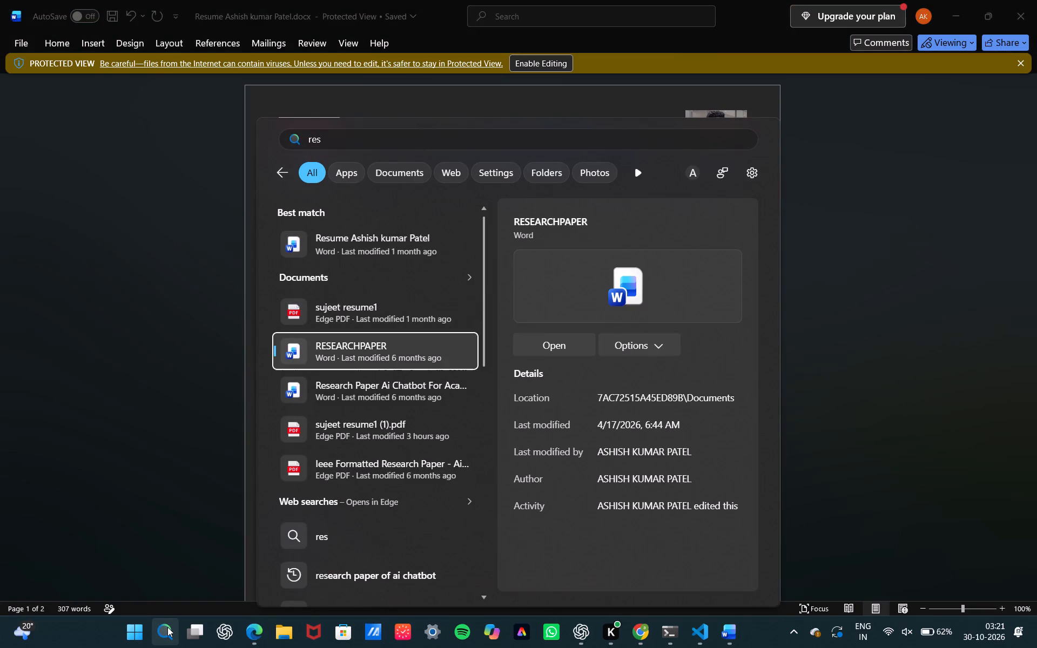
{"action": "key", "text": "Down"}
{"action": "key", "text": "Up"}
{"action": "key", "text": "Up"}
{"action": "key", "text": "Up"}
{"action": "key", "text": "Up"}
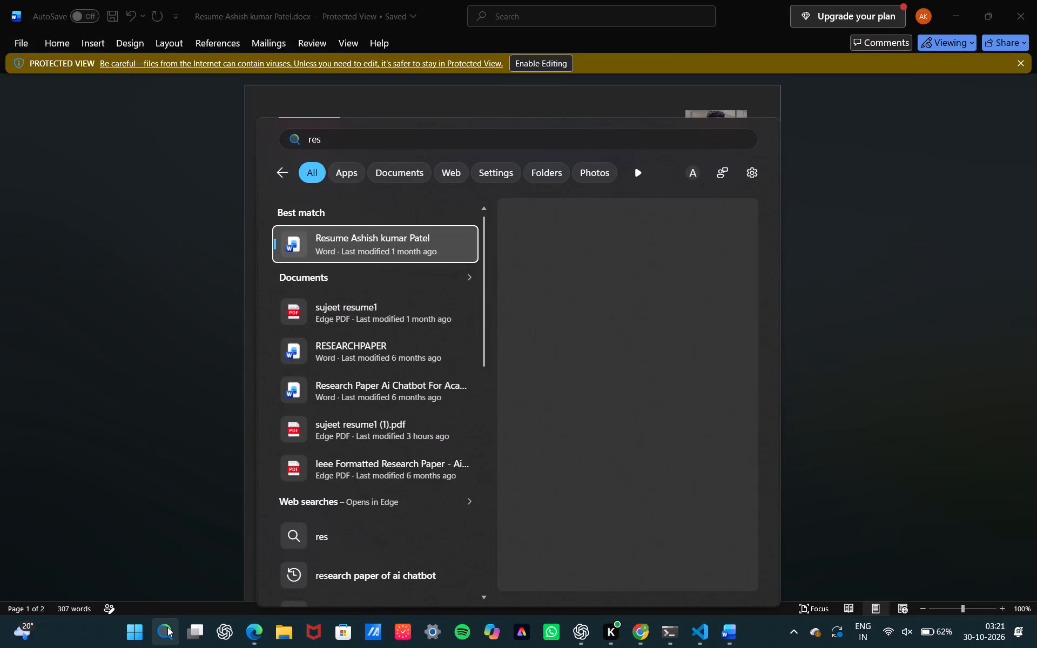
{"action": "key", "text": "Up"}
{"action": "key", "text": "u"}
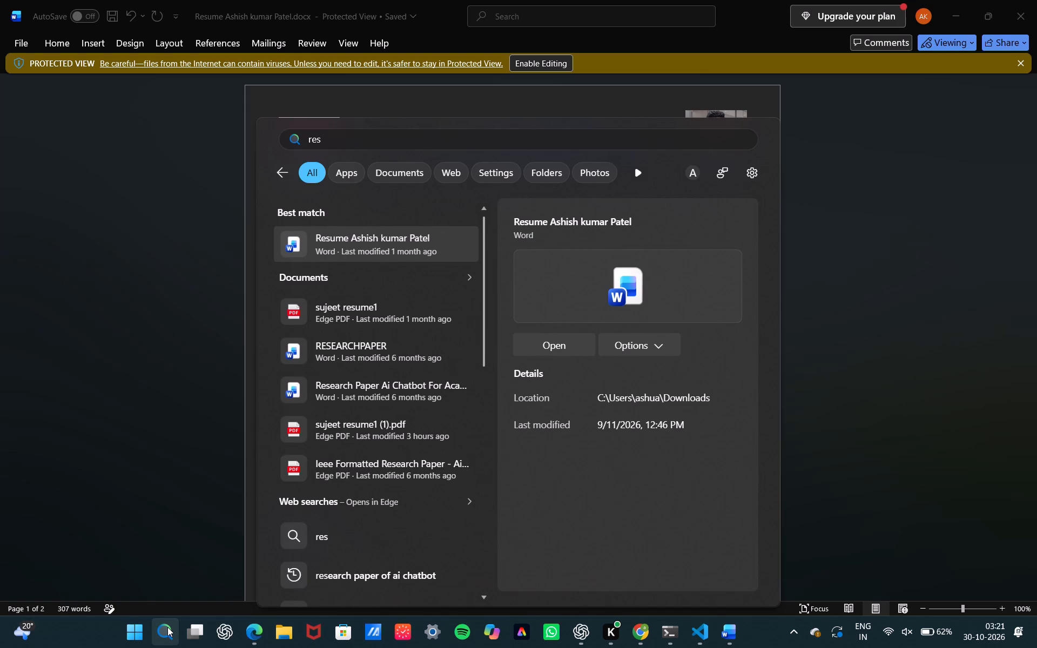
{"action": "left_click", "coordinate": [325, 142]}
{"action": "type", "text": "ume"}
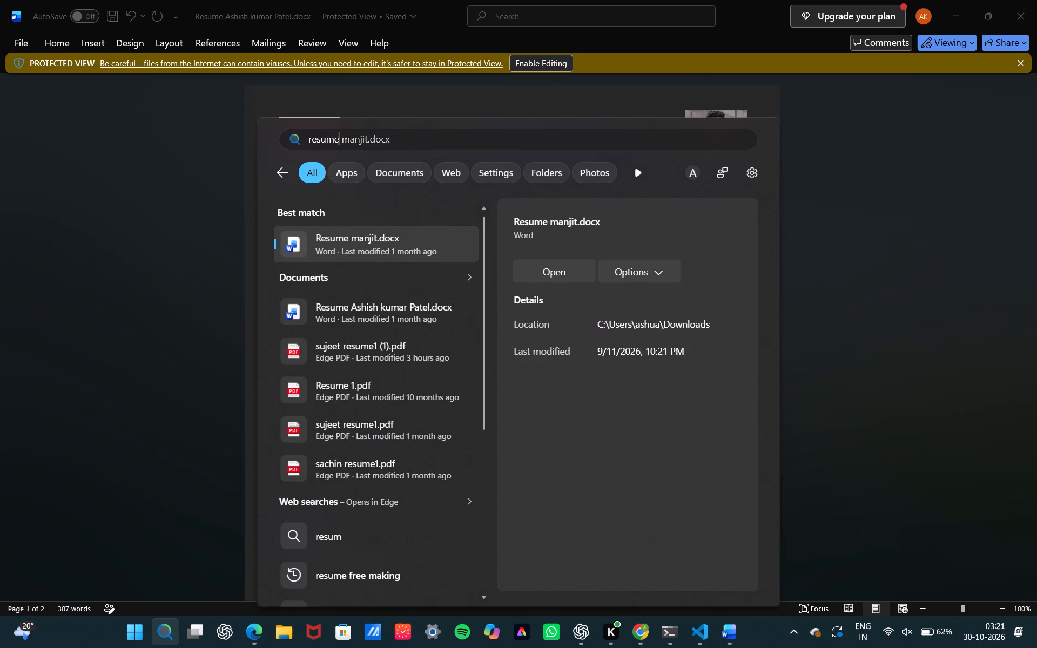
{"action": "key", "text": "space"}
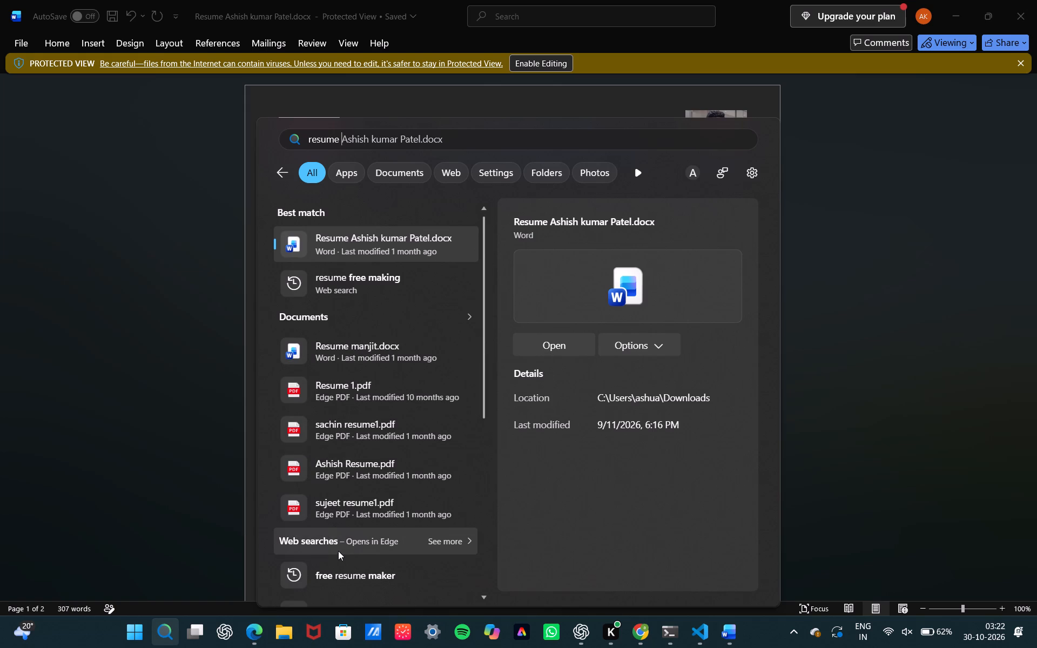
{"action": "left_click", "coordinate": [331, 504]}
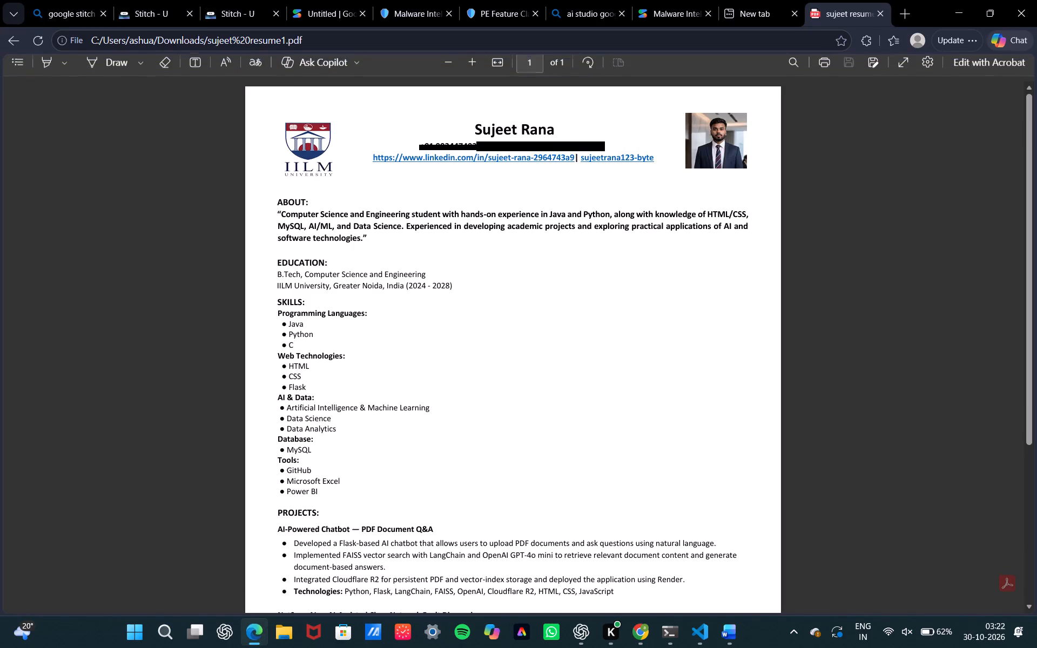
Look over the resume PDF down to its certifications and minimize the browser window.
{"action": "scroll", "coordinate": [418, 527], "scroll_direction": "down", "scroll_amount": 5}
{"action": "scroll", "coordinate": [418, 527], "scroll_direction": "up", "scroll_amount": 4}
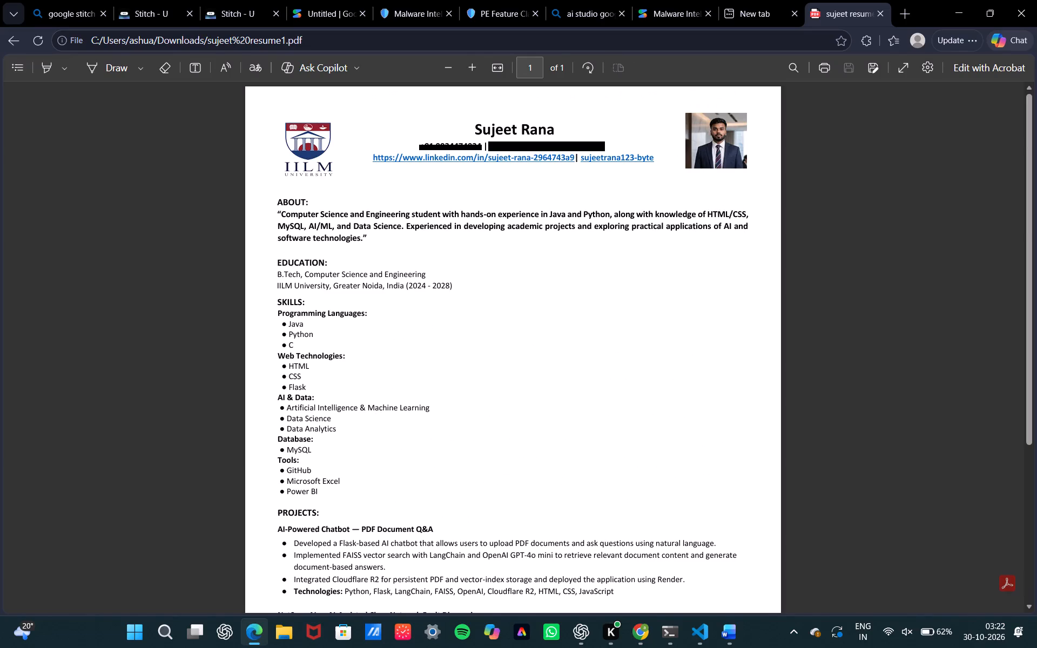
{"action": "scroll", "coordinate": [418, 527], "scroll_direction": "down", "scroll_amount": 5}
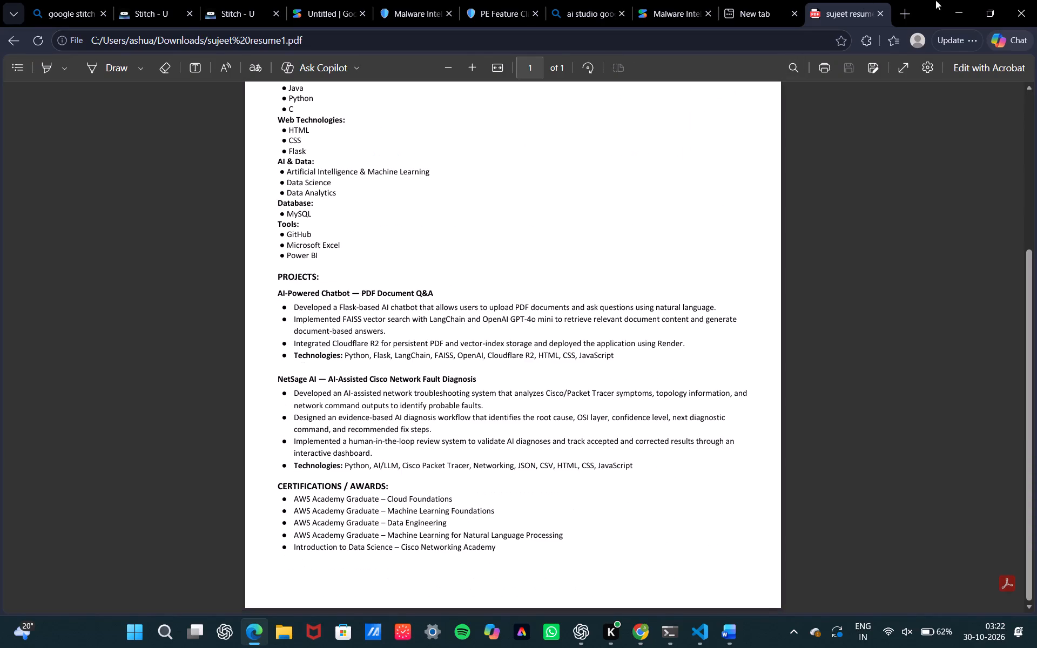
{"action": "left_click", "coordinate": [960, 8]}
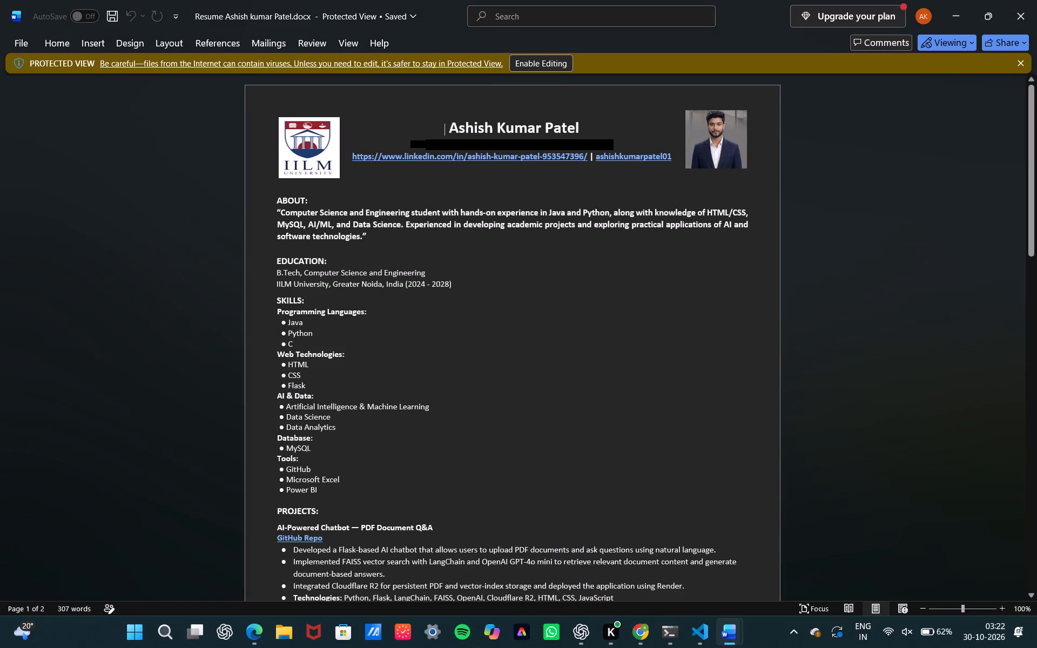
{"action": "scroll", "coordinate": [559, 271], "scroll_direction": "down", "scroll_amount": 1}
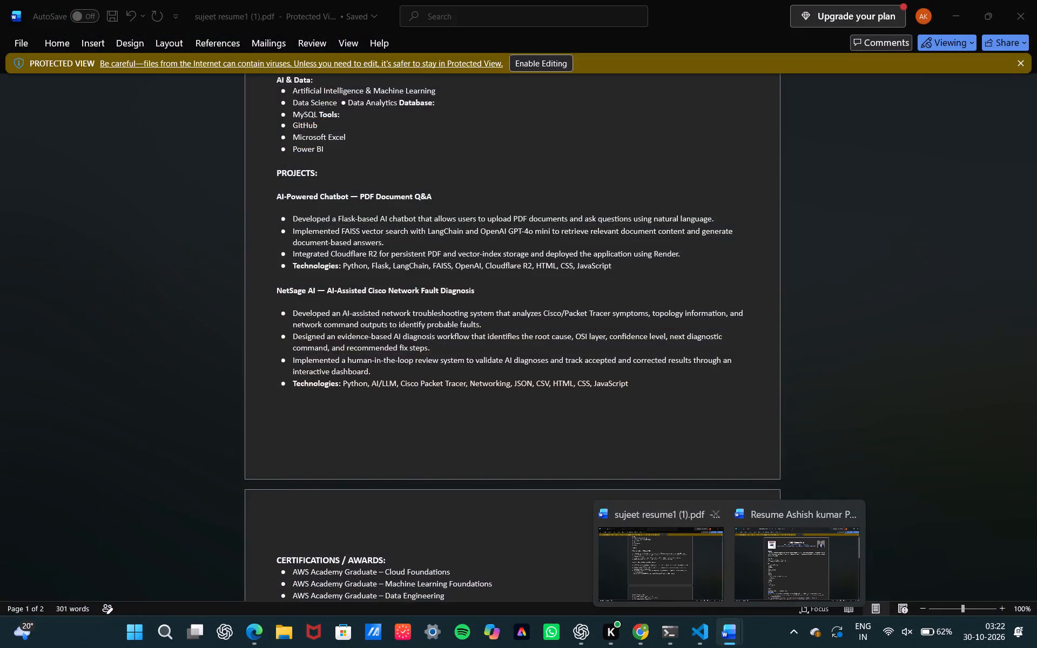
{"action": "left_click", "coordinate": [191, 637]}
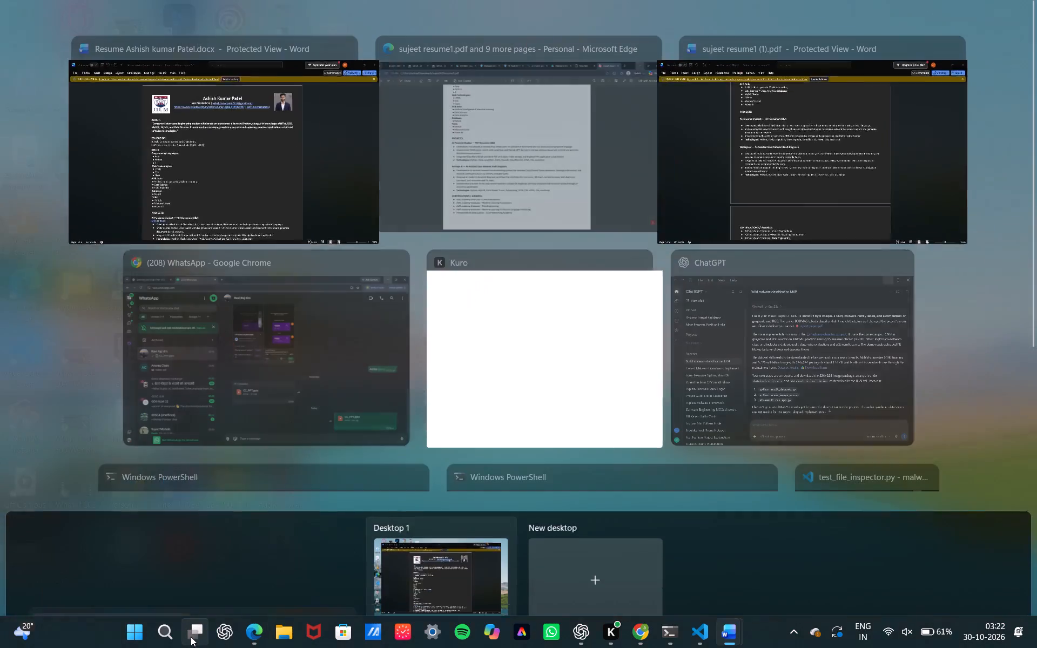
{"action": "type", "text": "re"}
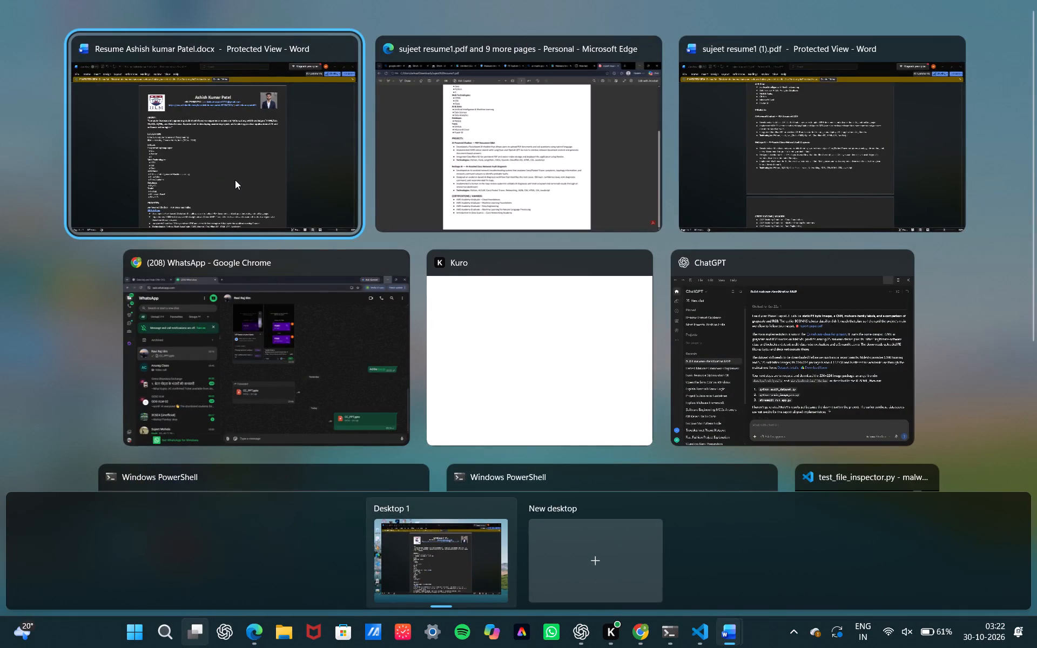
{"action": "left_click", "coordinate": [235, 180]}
Search Windows for "re" and open the file location of sujeet resume1.pdf.
{"action": "left_click", "coordinate": [167, 636]}
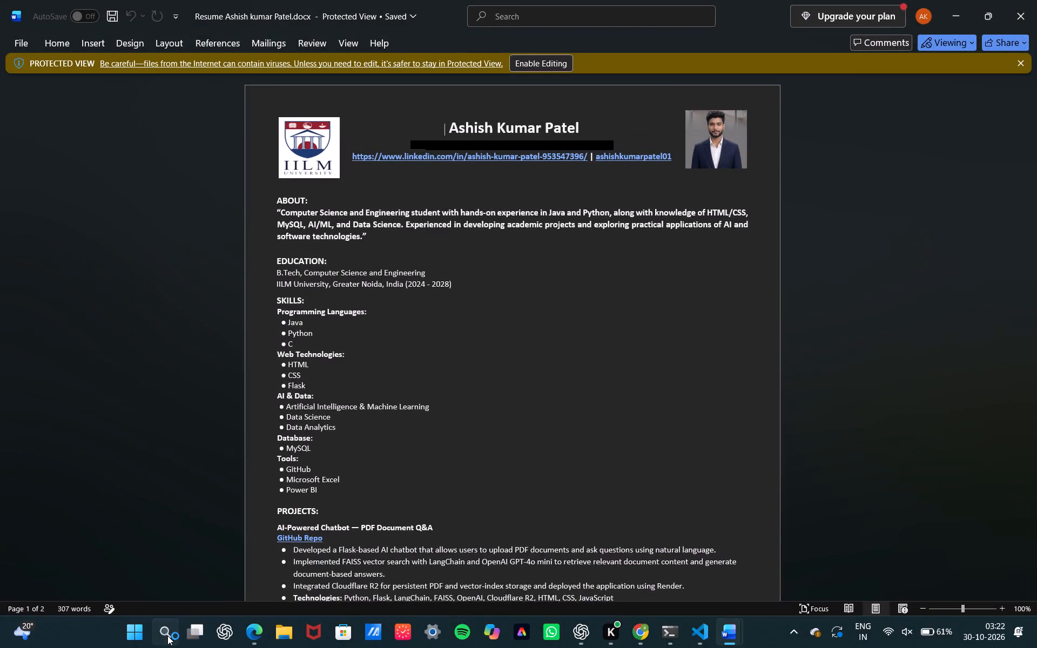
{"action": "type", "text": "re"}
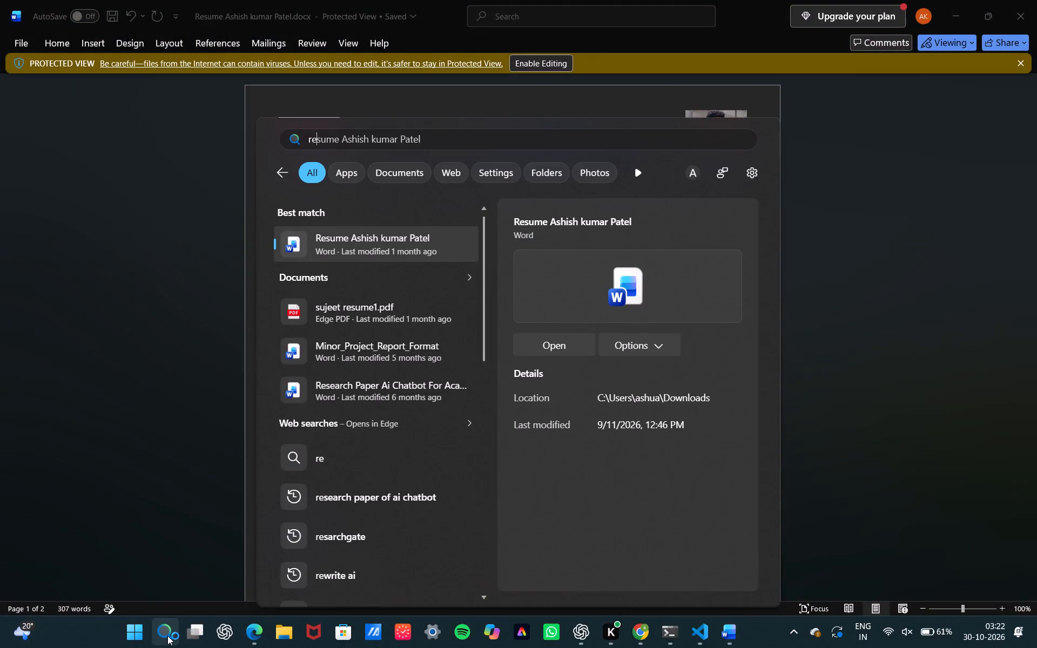
{"action": "right_click", "coordinate": [385, 306]}
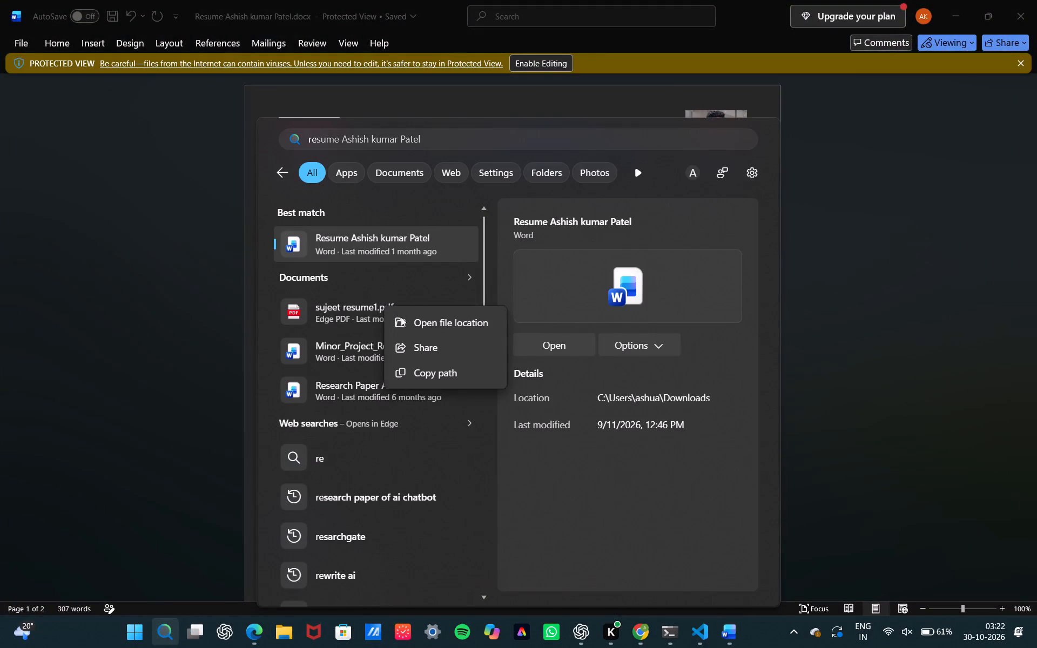
{"action": "left_click", "coordinate": [455, 326]}
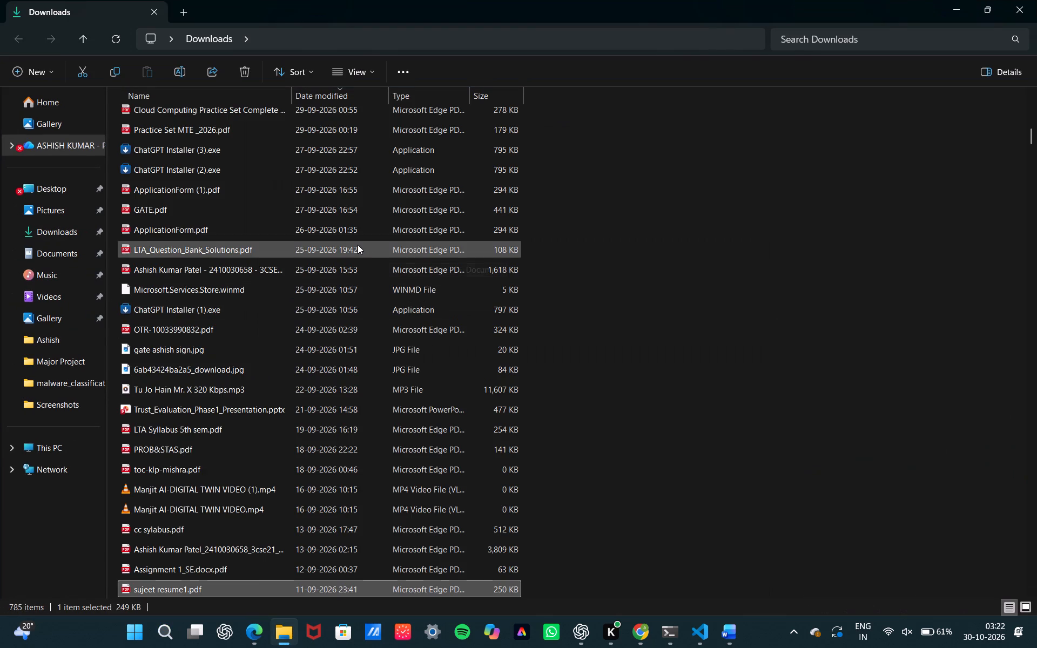
In the Downloads folder in File Explorer, open sujeet resume1.pdf with Word.
{"action": "scroll", "coordinate": [281, 425], "scroll_direction": "down", "scroll_amount": 1}
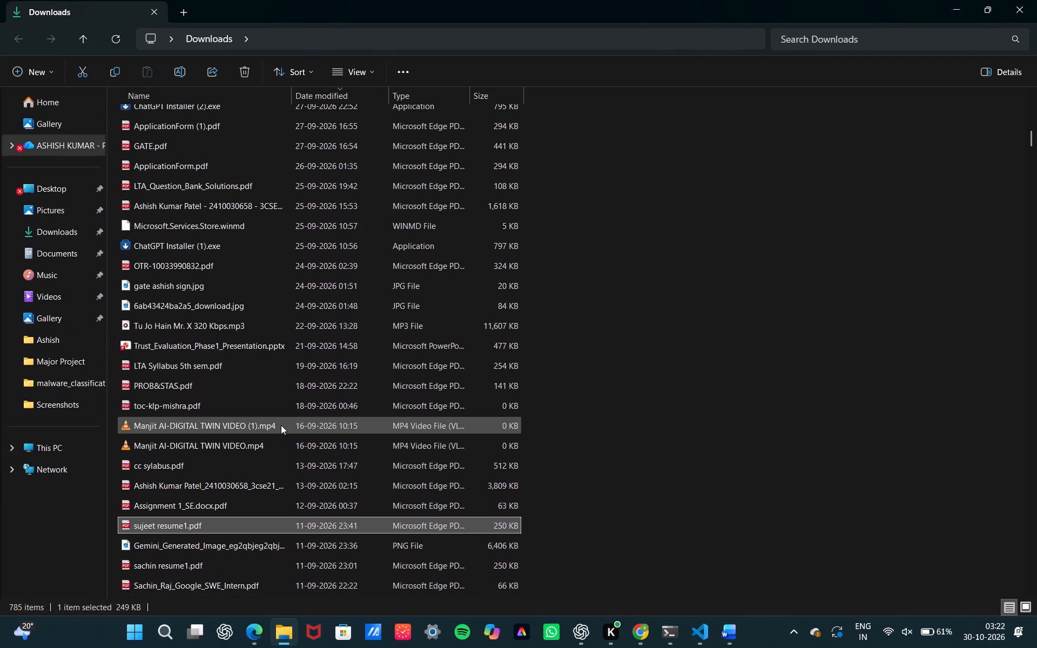
{"action": "right_click", "coordinate": [233, 522]}
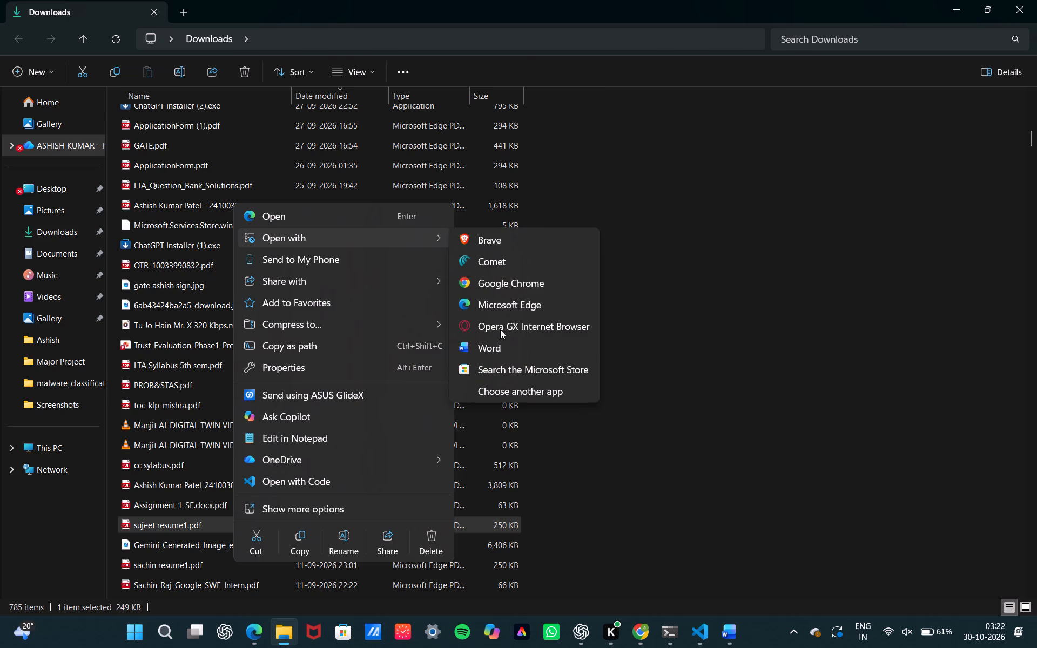
{"action": "left_click", "coordinate": [500, 345]}
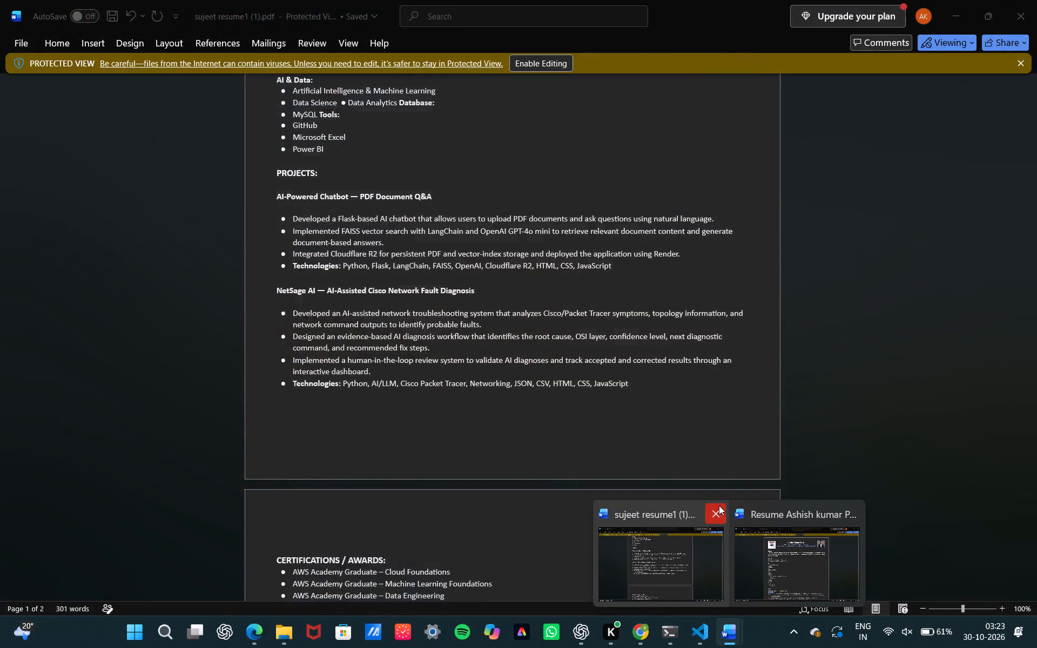
{"action": "left_click", "coordinate": [718, 509]}
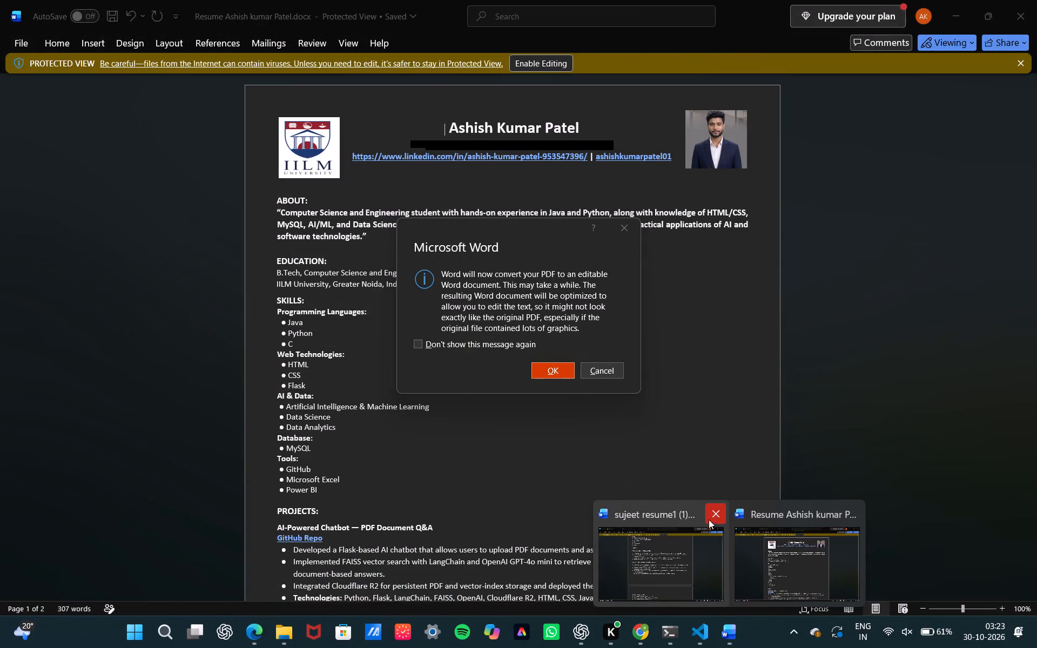
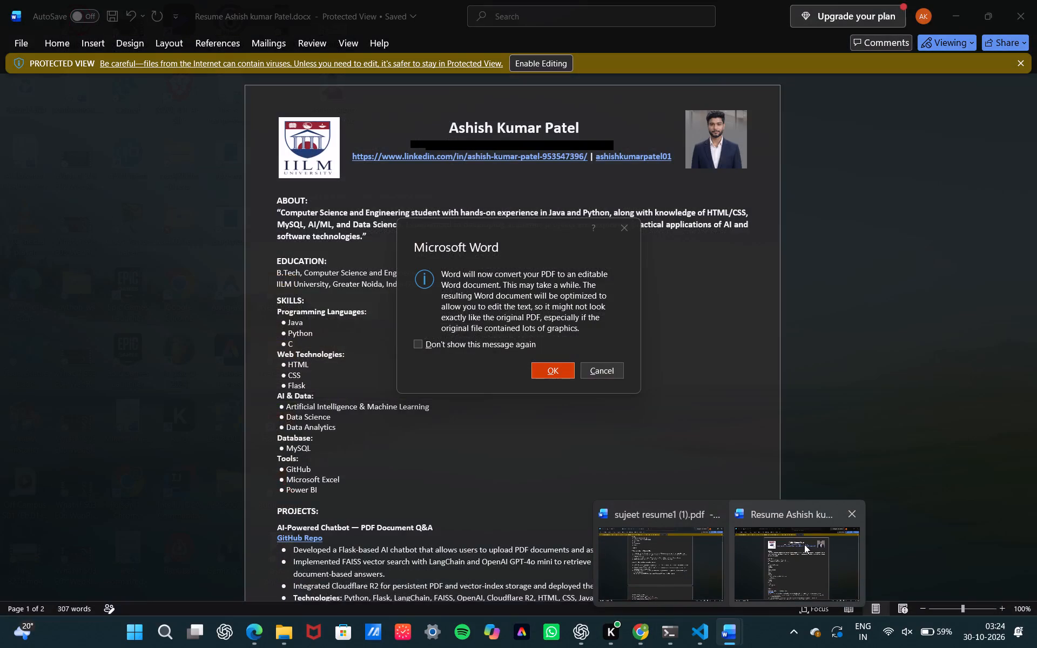
Close the other two open Word resumes and accept converting sujeet resume1.pdf to an editable document.
{"action": "left_click", "coordinate": [705, 551]}
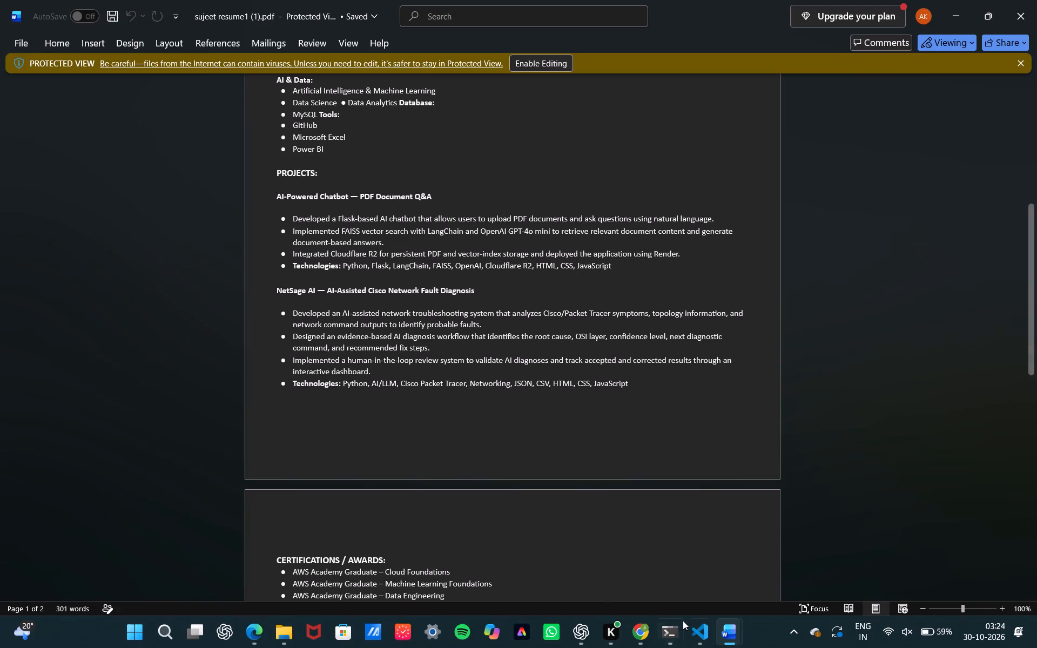
{"action": "left_click", "coordinate": [698, 572]}
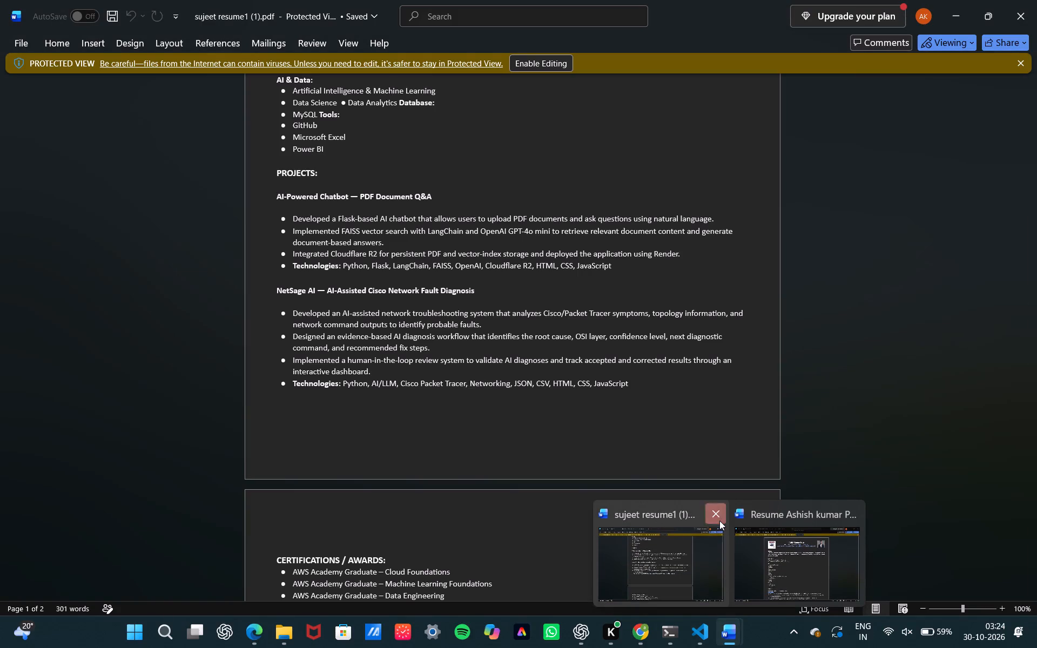
{"action": "left_click", "coordinate": [715, 516]}
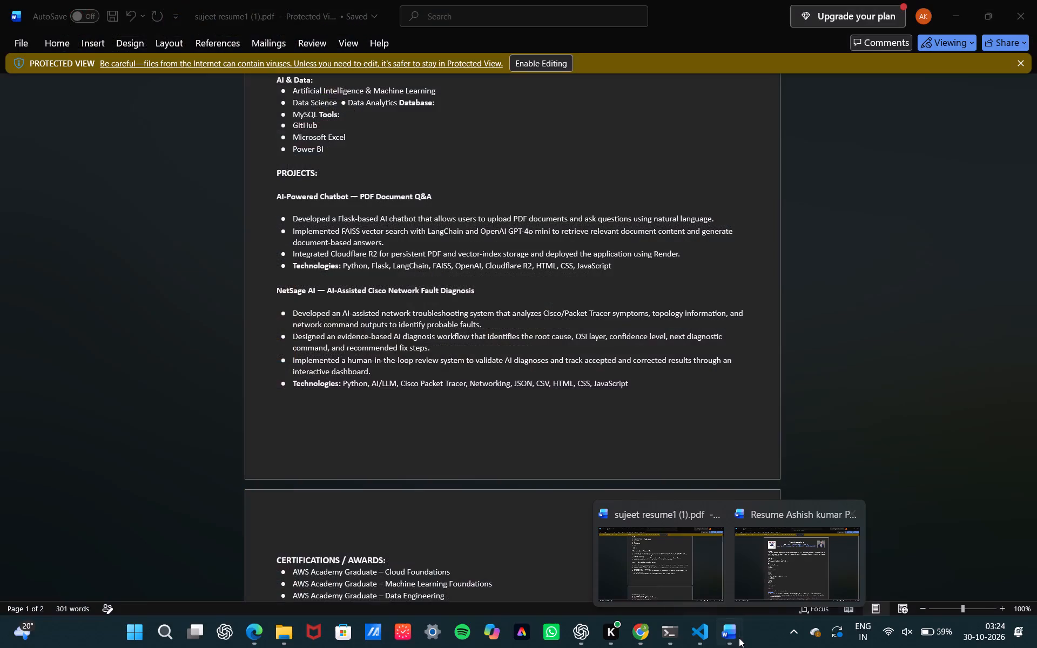
{"action": "left_click", "coordinate": [852, 515]}
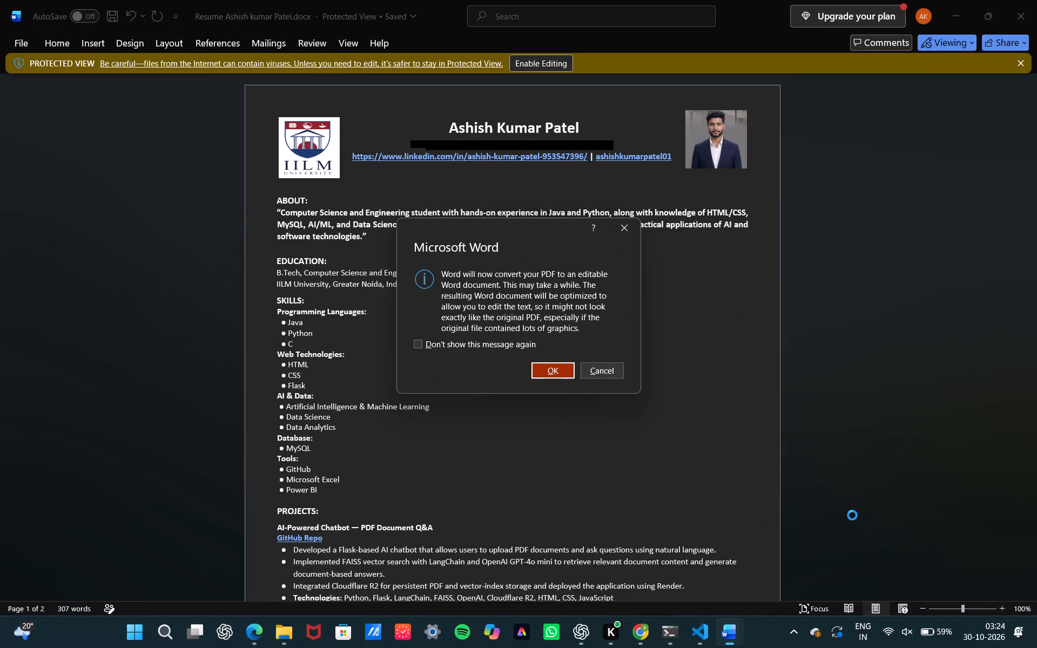
{"action": "left_click", "coordinate": [562, 374]}
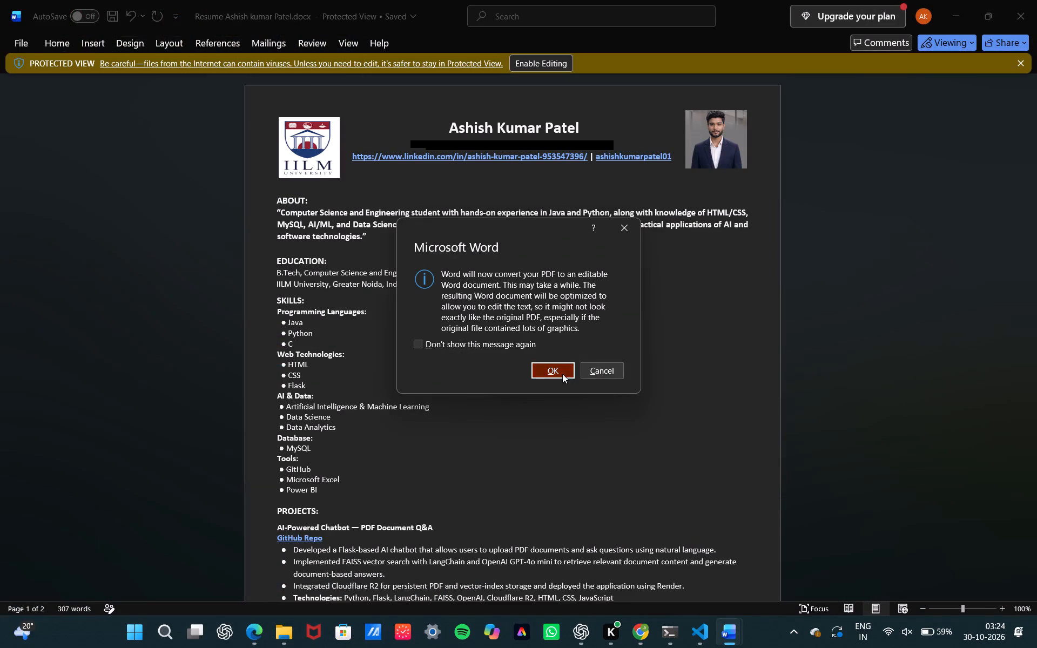
{"action": "left_click", "coordinate": [1036, 0]}
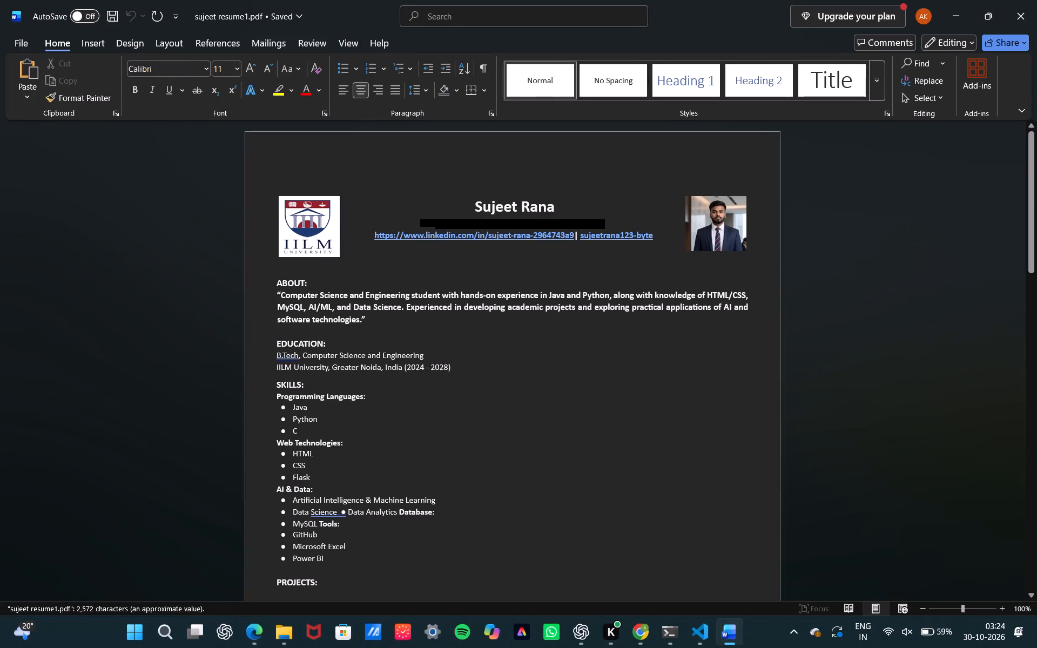
Look over the converted resume down to its certifications and close the document.
{"action": "scroll", "coordinate": [602, 414], "scroll_direction": "down", "scroll_amount": 4}
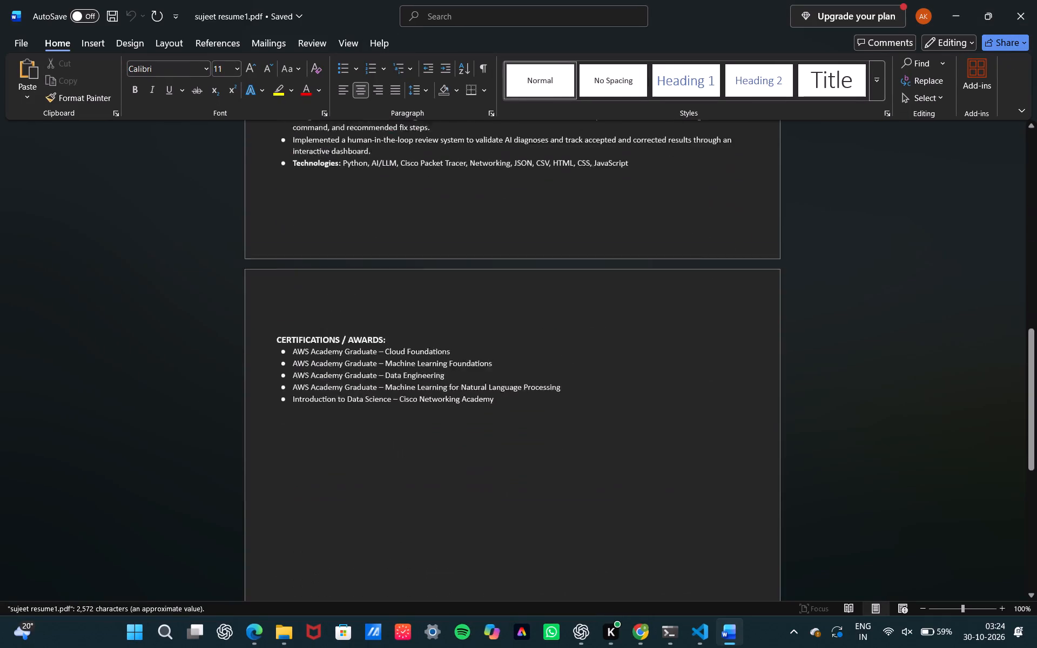
{"action": "left_click", "coordinate": [1036, 0]}
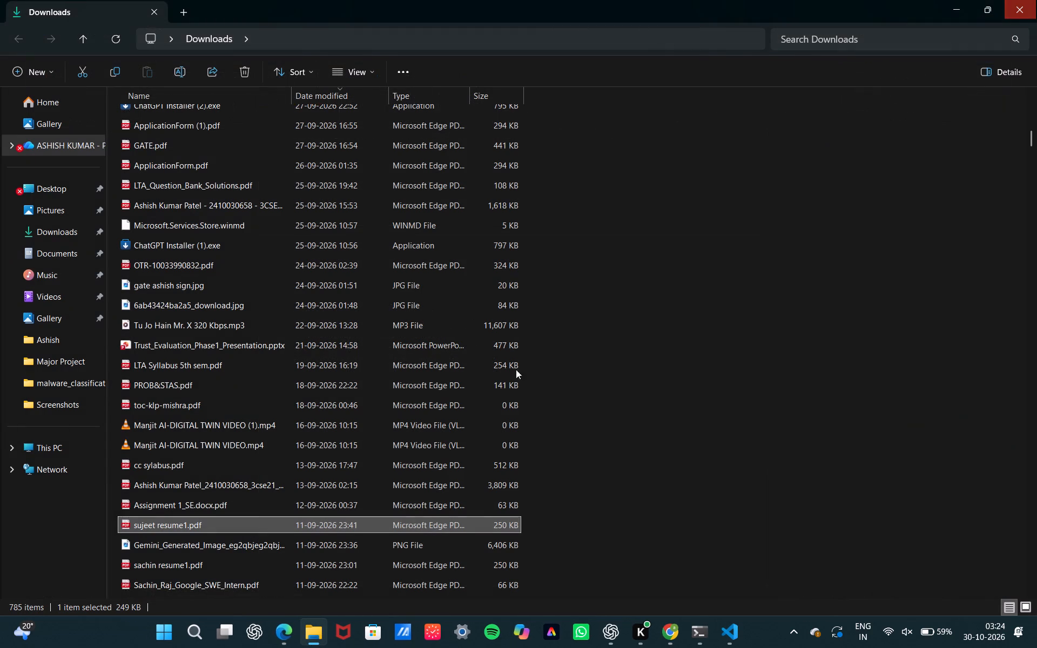
Reopen sujeet resume1.pdf from the Downloads folder with Word, accepting its conversion to an editable document.
{"action": "right_click", "coordinate": [293, 517]}
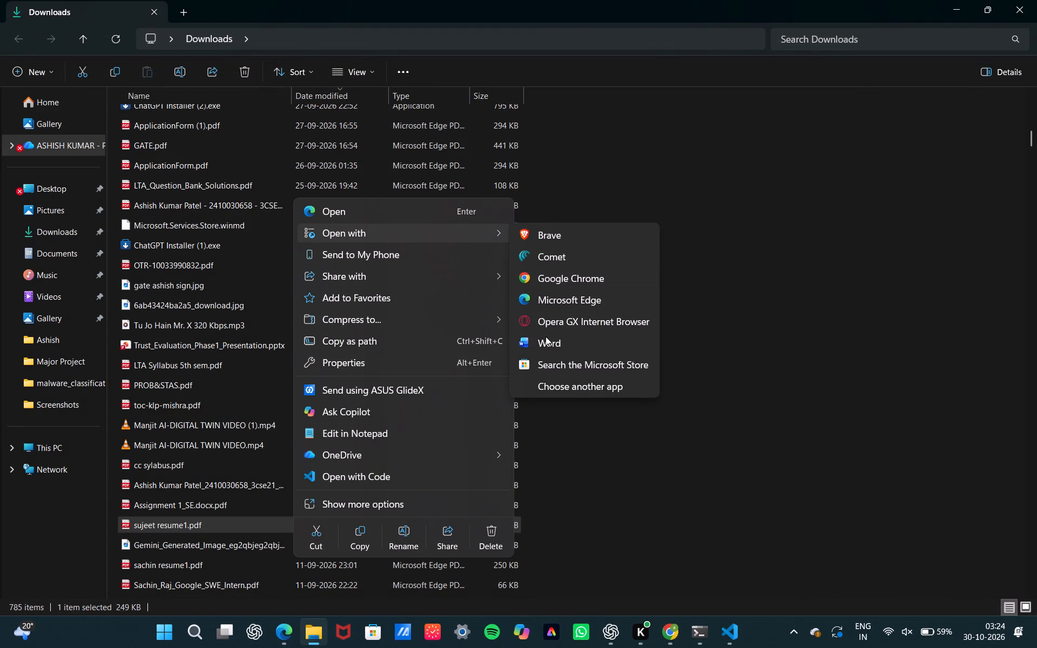
{"action": "left_click", "coordinate": [544, 336]}
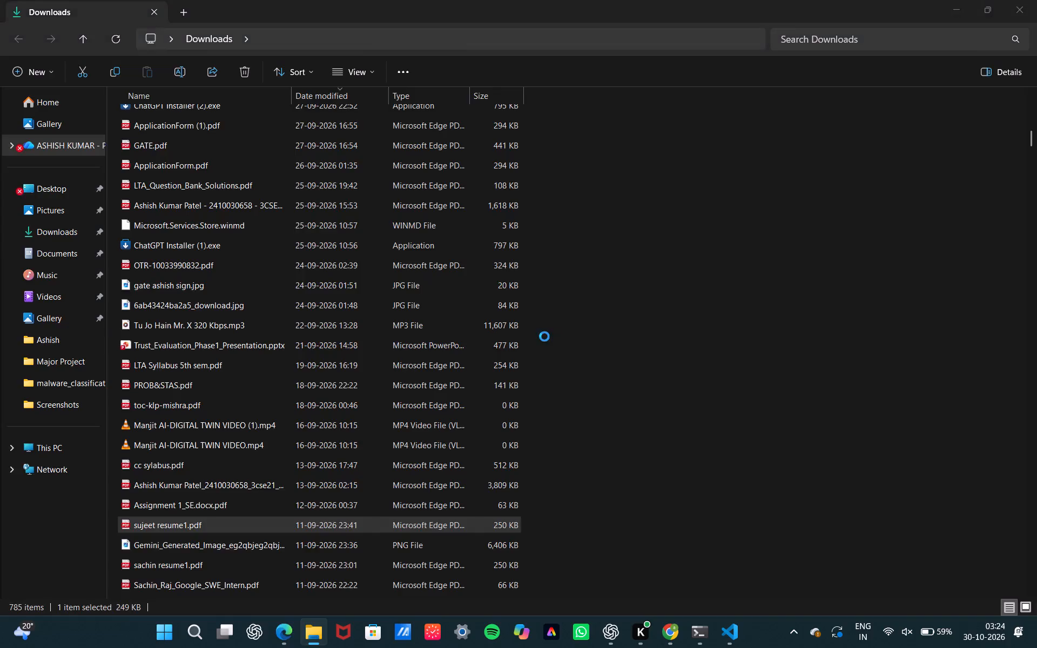
{"action": "left_click", "coordinate": [542, 380]}
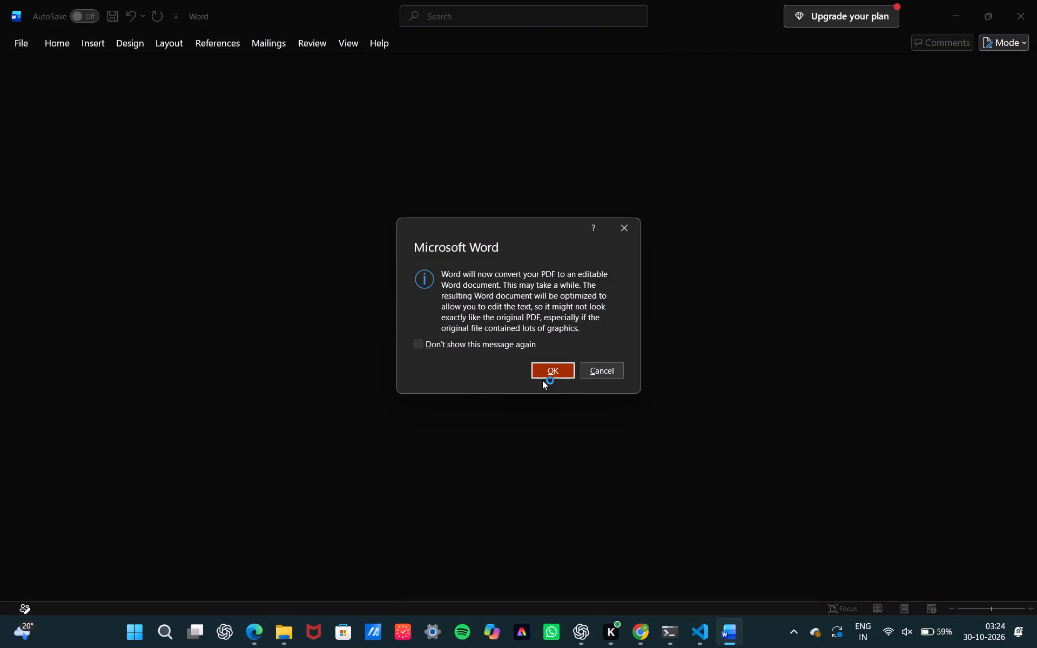
{"action": "left_click", "coordinate": [543, 372]}
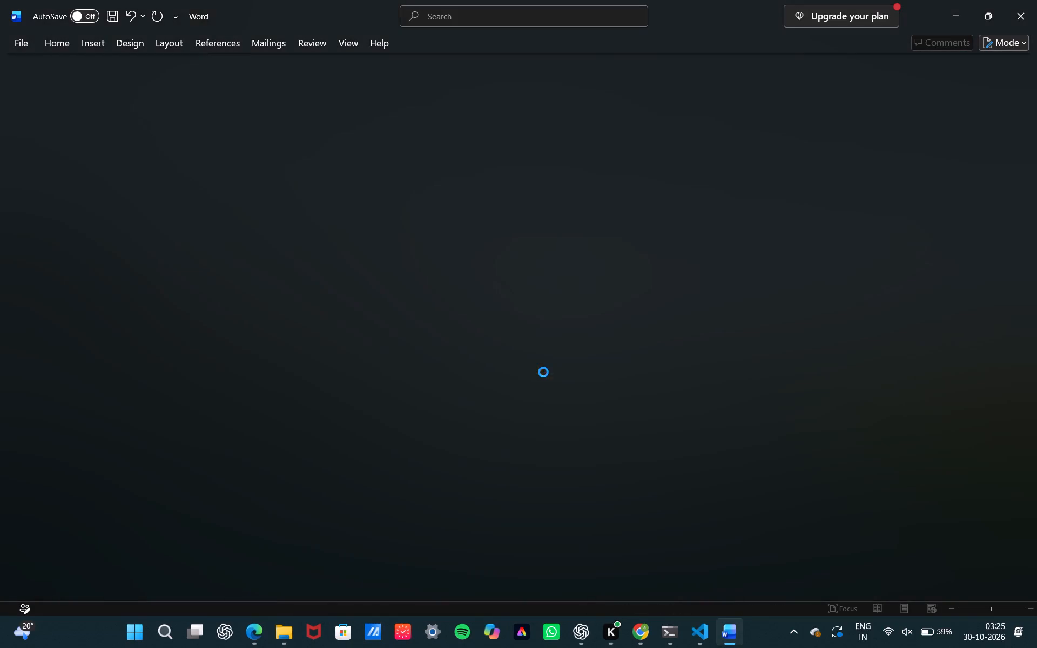
Examine the converted resume's layout across both pages, from the header through the projects and certifications, and close it.
{"action": "scroll", "coordinate": [481, 436], "scroll_direction": "down", "scroll_amount": 4}
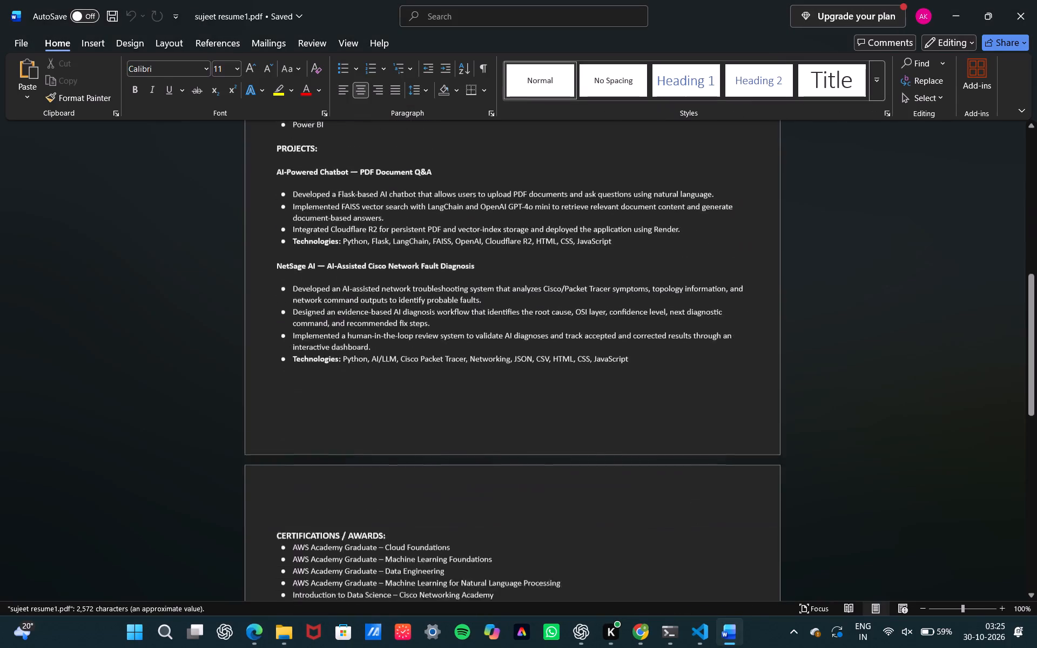
{"action": "scroll", "coordinate": [481, 436], "scroll_direction": "down", "scroll_amount": 3}
{"action": "scroll", "coordinate": [481, 436], "scroll_direction": "up", "scroll_amount": 4}
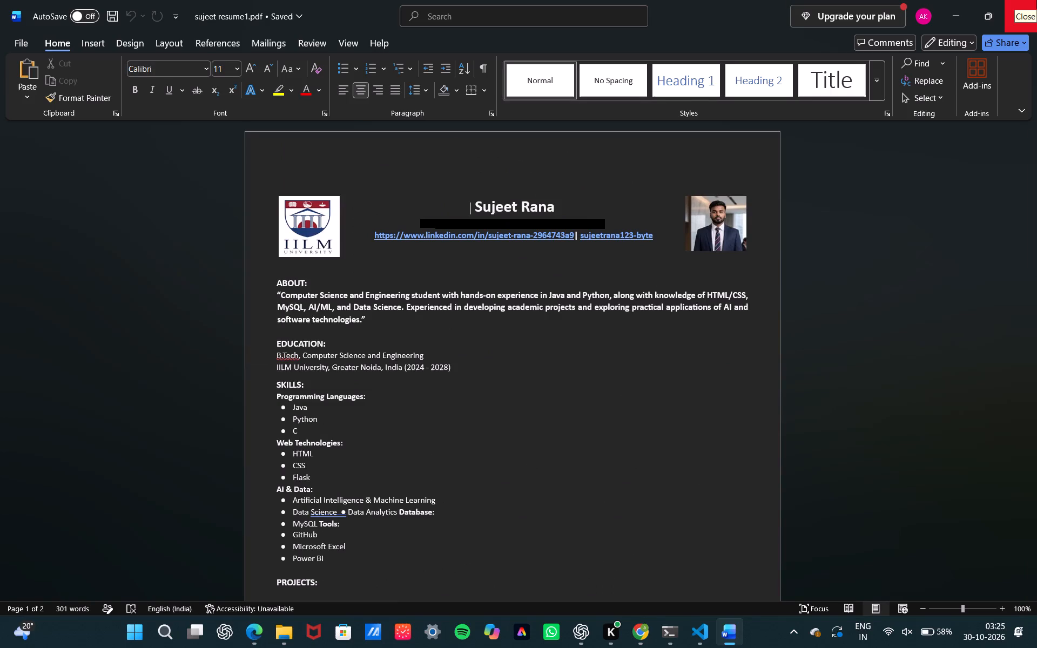
{"action": "scroll", "coordinate": [699, 334], "scroll_direction": "down", "scroll_amount": 2}
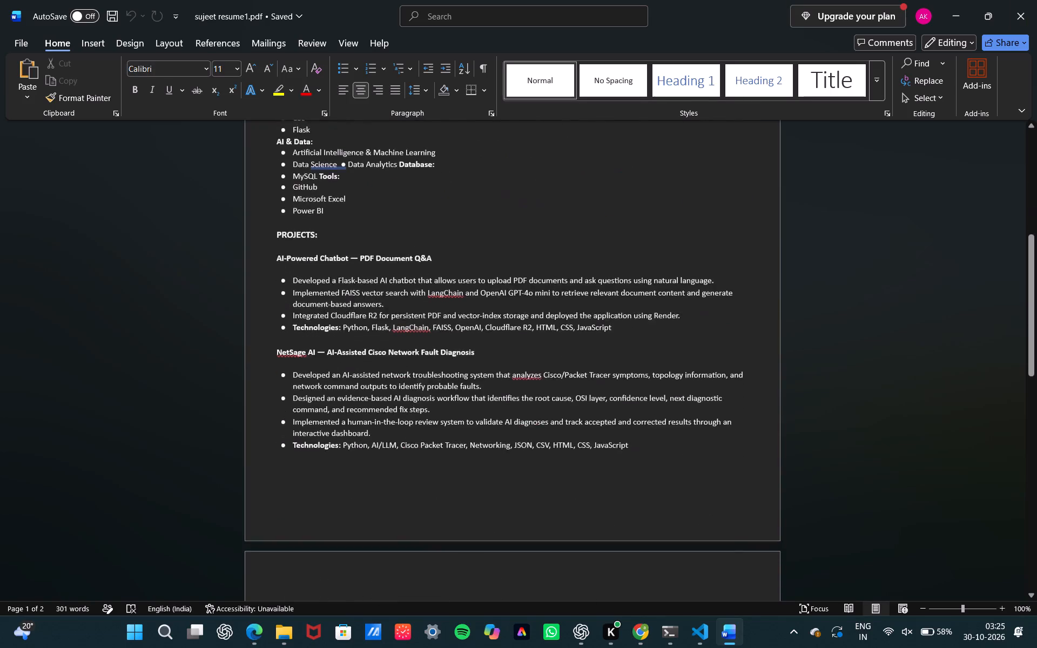
{"action": "scroll", "coordinate": [699, 334], "scroll_direction": "down", "scroll_amount": 6}
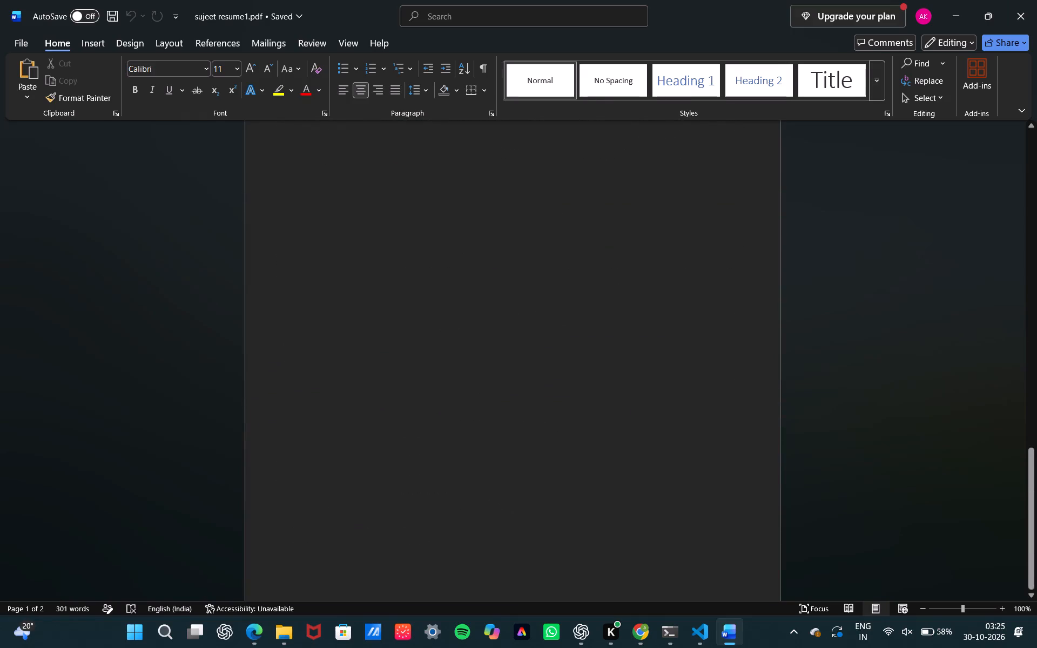
{"action": "scroll", "coordinate": [699, 334], "scroll_direction": "up", "scroll_amount": 7}
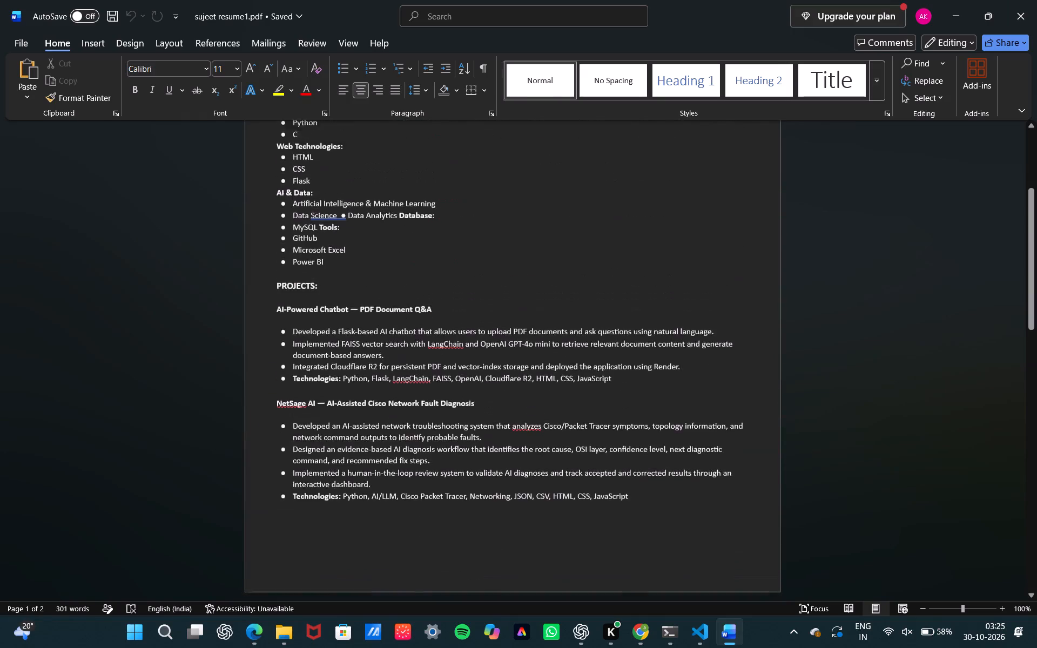
{"action": "scroll", "coordinate": [699, 334], "scroll_direction": "up", "scroll_amount": 1}
{"action": "scroll", "coordinate": [682, 456], "scroll_direction": "down", "scroll_amount": 6}
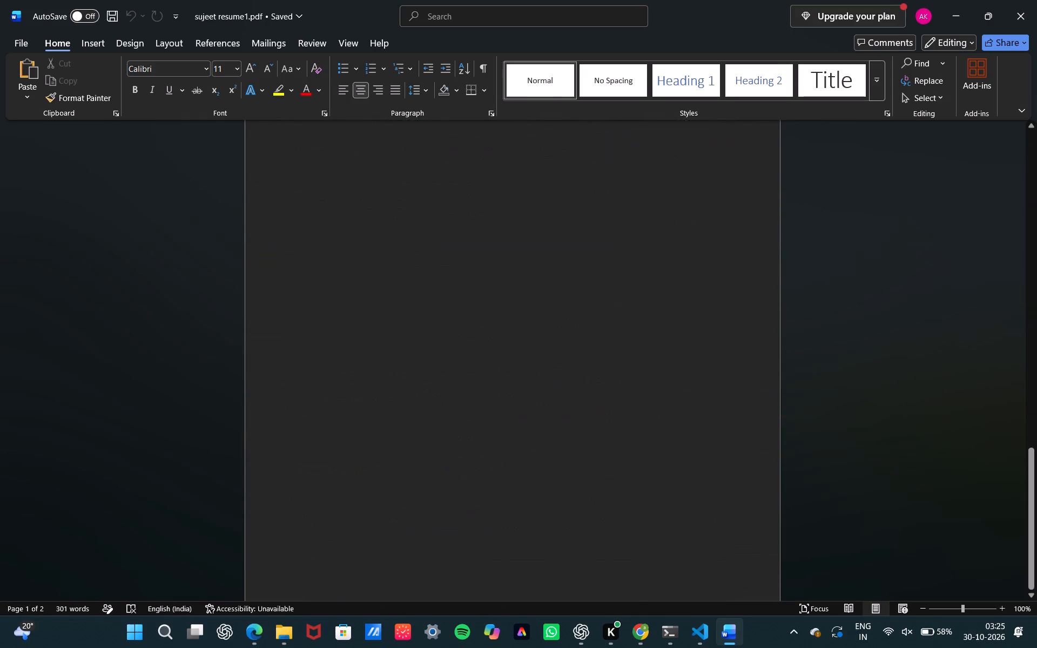
{"action": "scroll", "coordinate": [701, 239], "scroll_direction": "up", "scroll_amount": 1}
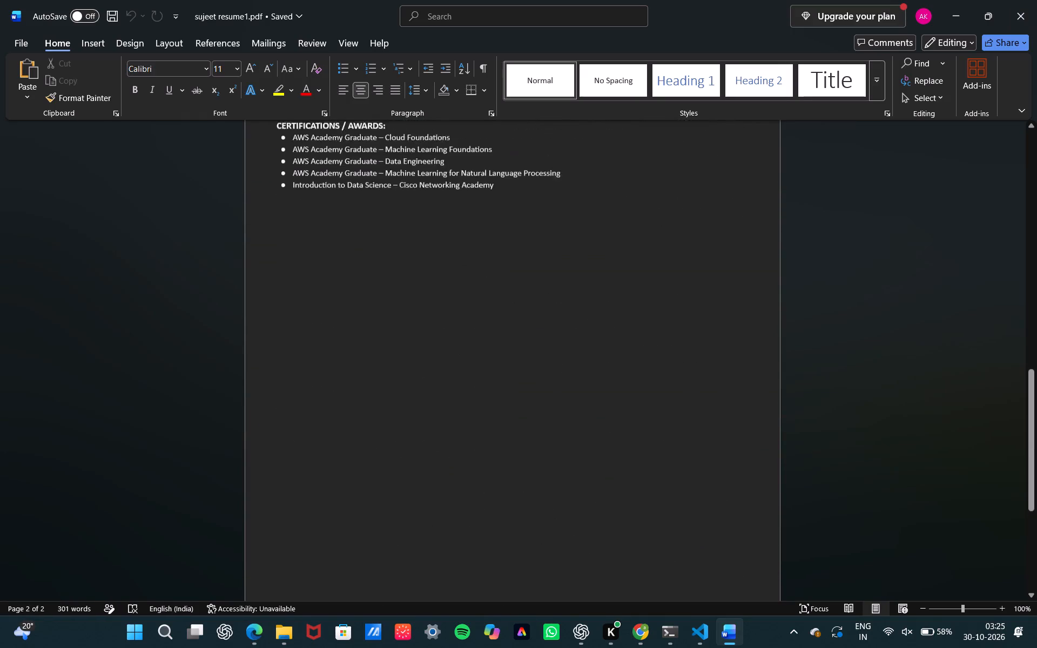
{"action": "scroll", "coordinate": [701, 239], "scroll_direction": "up", "scroll_amount": 3}
{"action": "scroll", "coordinate": [701, 239], "scroll_direction": "down", "scroll_amount": 1}
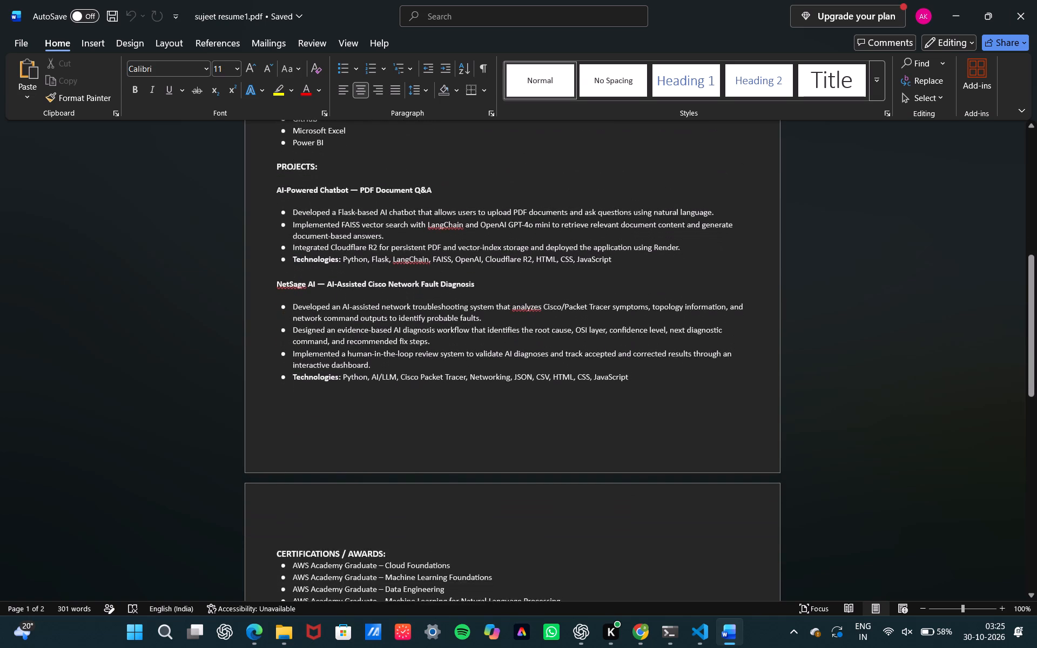
{"action": "scroll", "coordinate": [701, 239], "scroll_direction": "down", "scroll_amount": 3}
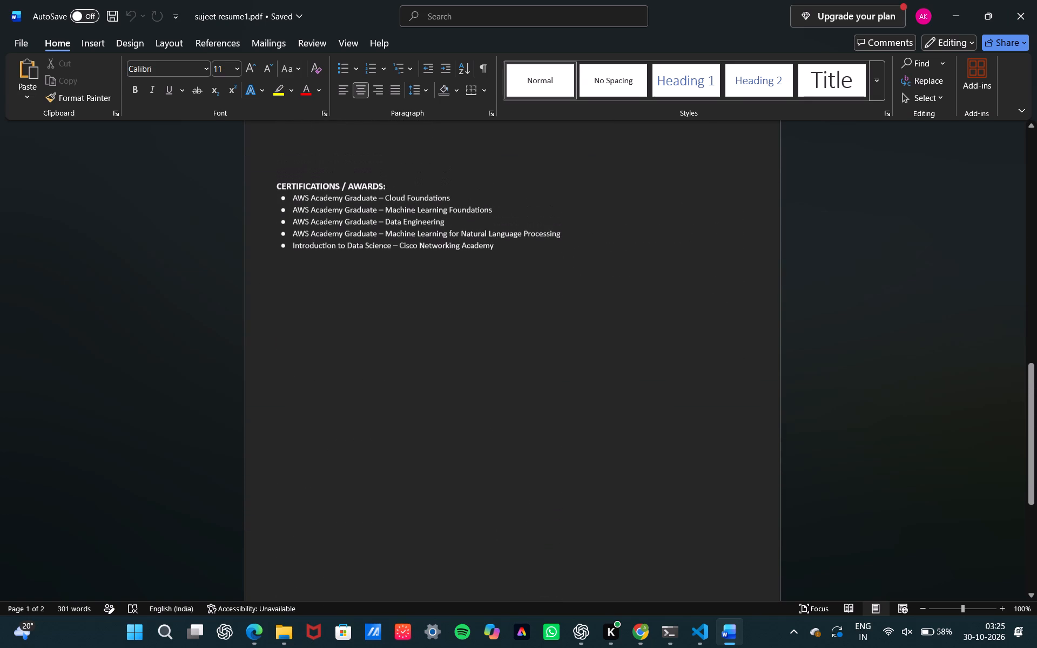
{"action": "scroll", "coordinate": [701, 239], "scroll_direction": "down", "scroll_amount": 2}
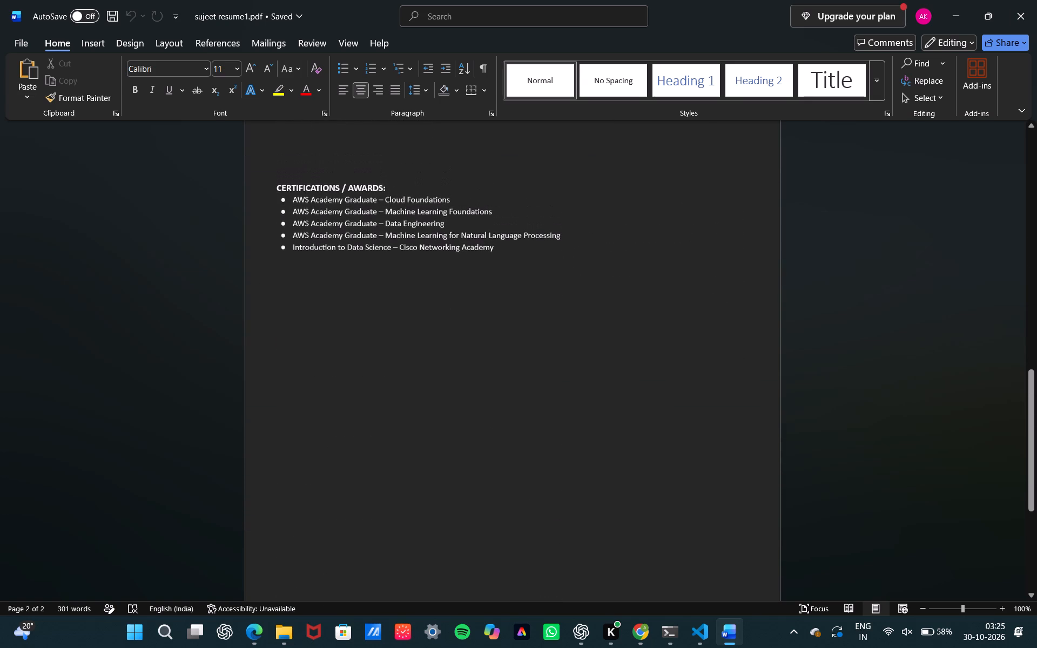
{"action": "scroll", "coordinate": [701, 239], "scroll_direction": "down", "scroll_amount": 2}
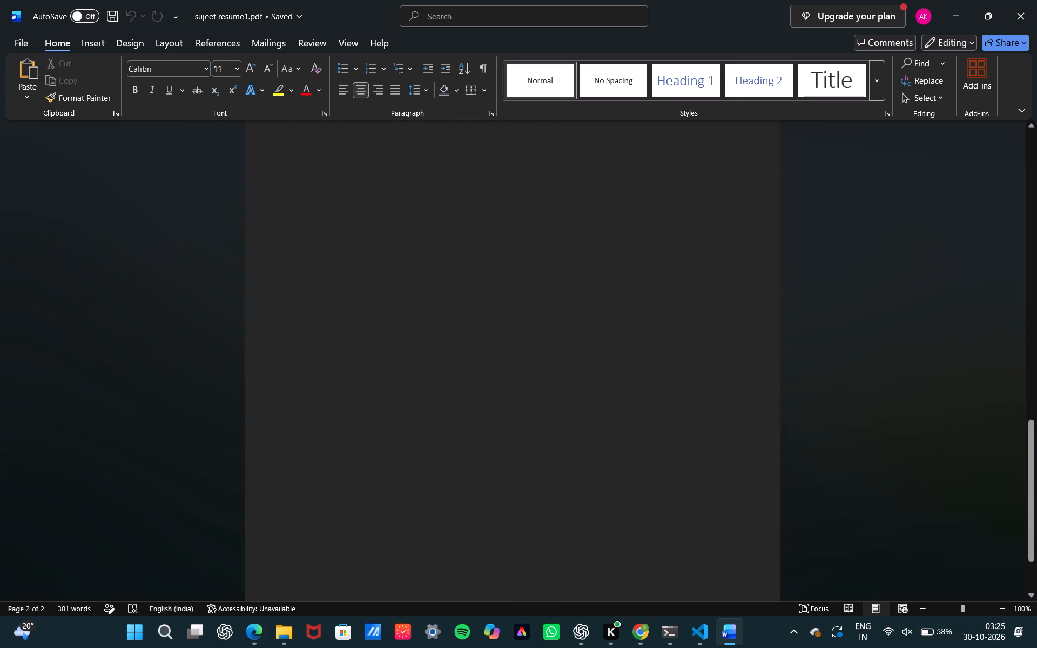
{"action": "scroll", "coordinate": [701, 239], "scroll_direction": "up", "scroll_amount": 2}
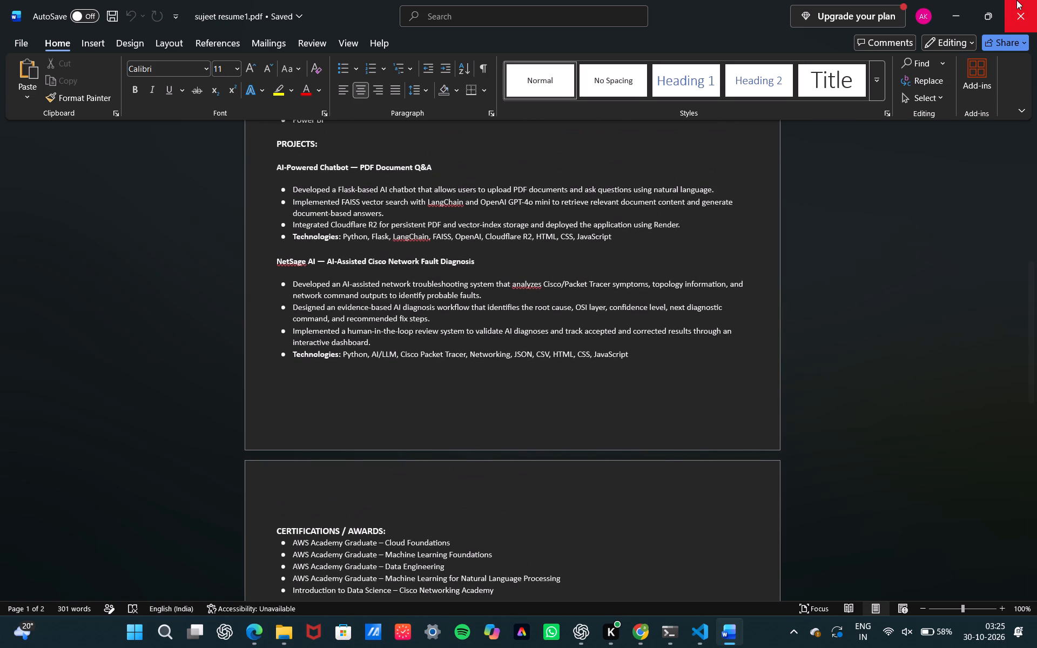
{"action": "scroll", "coordinate": [760, 249], "scroll_direction": "up", "scroll_amount": 2}
{"action": "left_click", "coordinate": [1036, 0]}
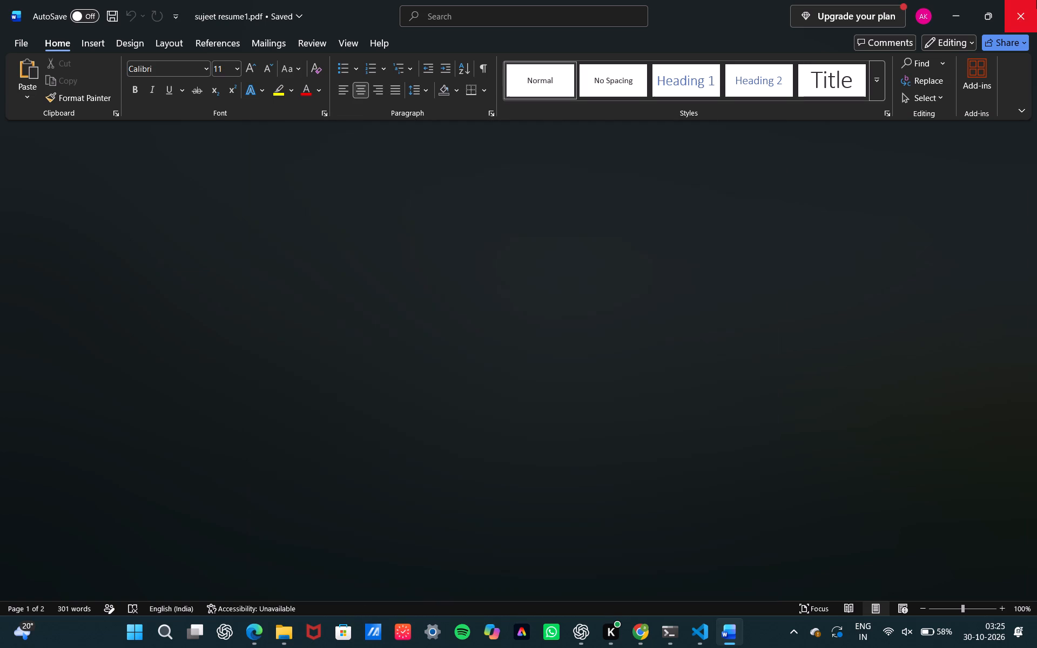
Look through the Downloads folder for other resume files, from the newest entries down to those from early September.
{"action": "scroll", "coordinate": [354, 202], "scroll_direction": "up", "scroll_amount": 2}
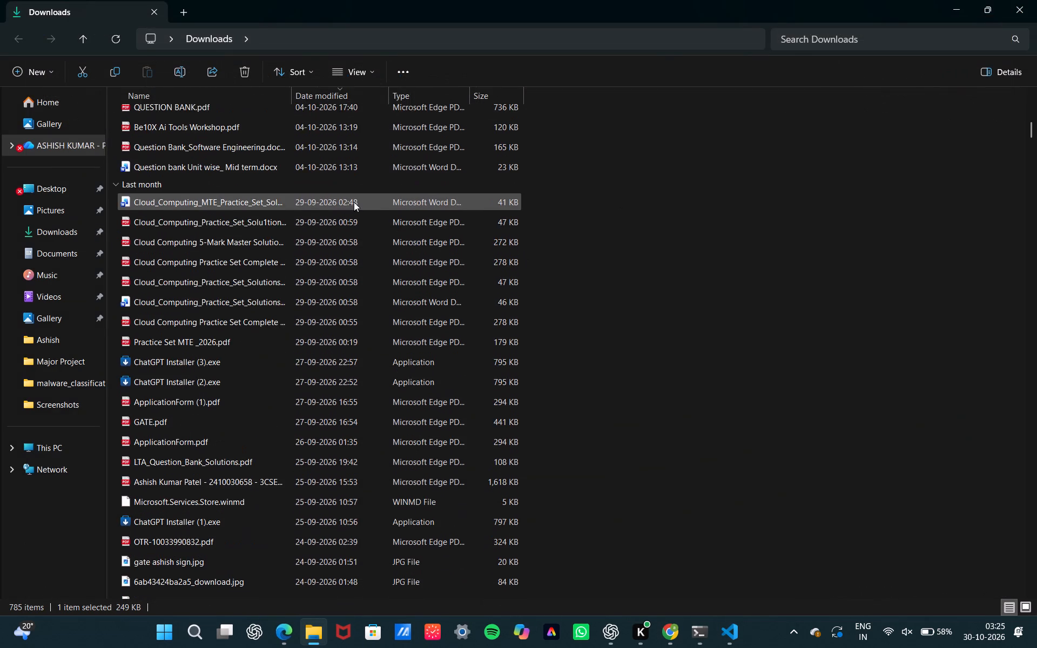
{"action": "scroll", "coordinate": [354, 202], "scroll_direction": "up", "scroll_amount": 6}
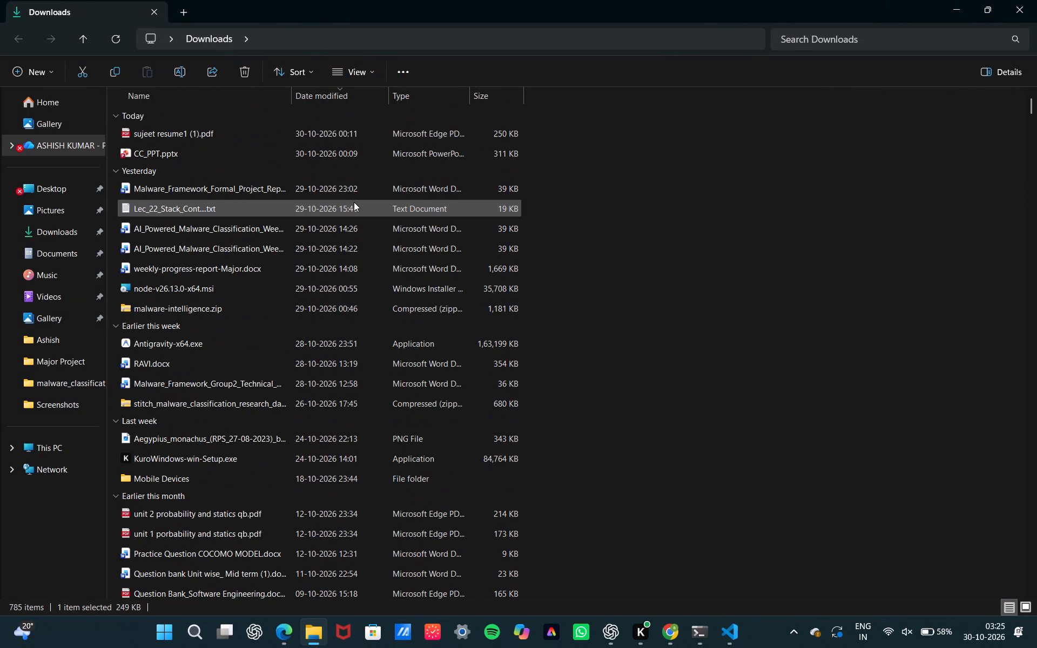
{"action": "scroll", "coordinate": [354, 202], "scroll_direction": "up", "scroll_amount": 3}
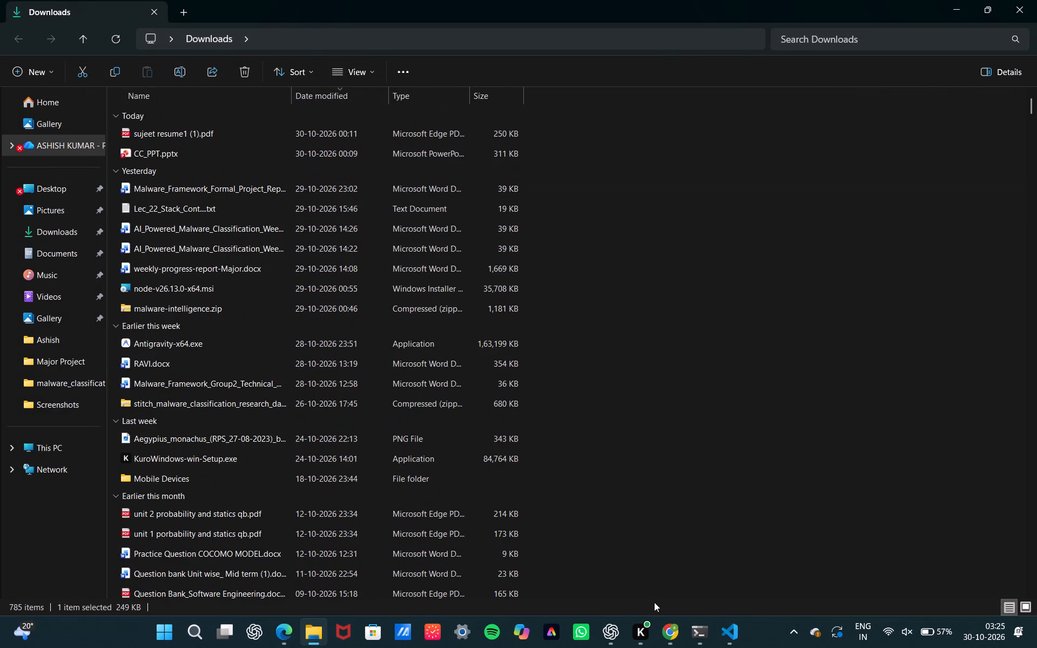
{"action": "scroll", "coordinate": [287, 368], "scroll_direction": "down", "scroll_amount": 2}
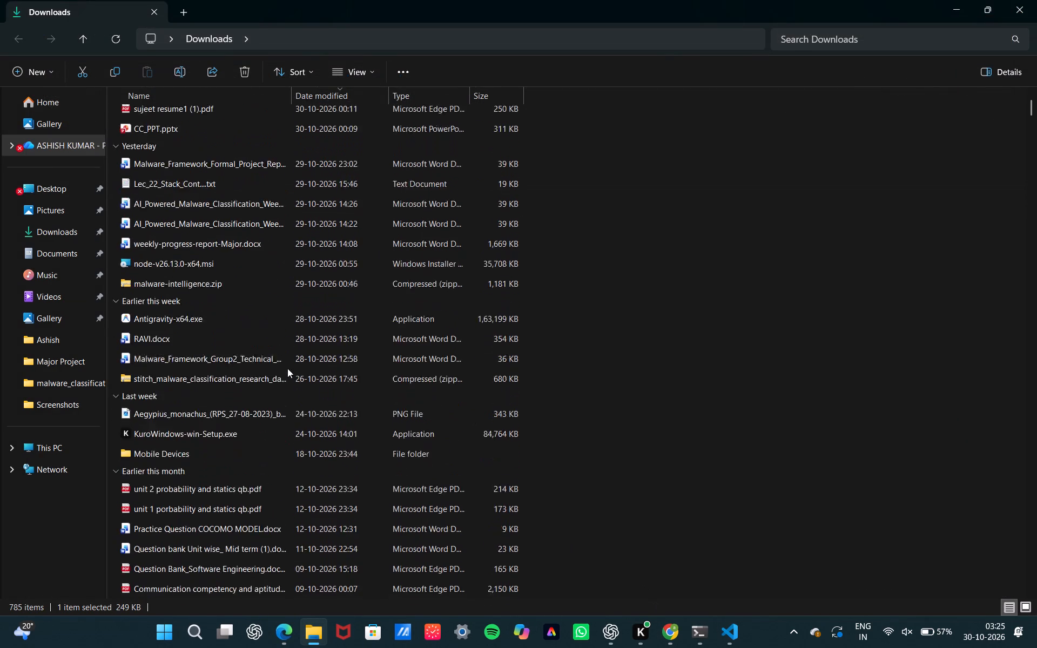
{"action": "scroll", "coordinate": [287, 368], "scroll_direction": "down", "scroll_amount": 7}
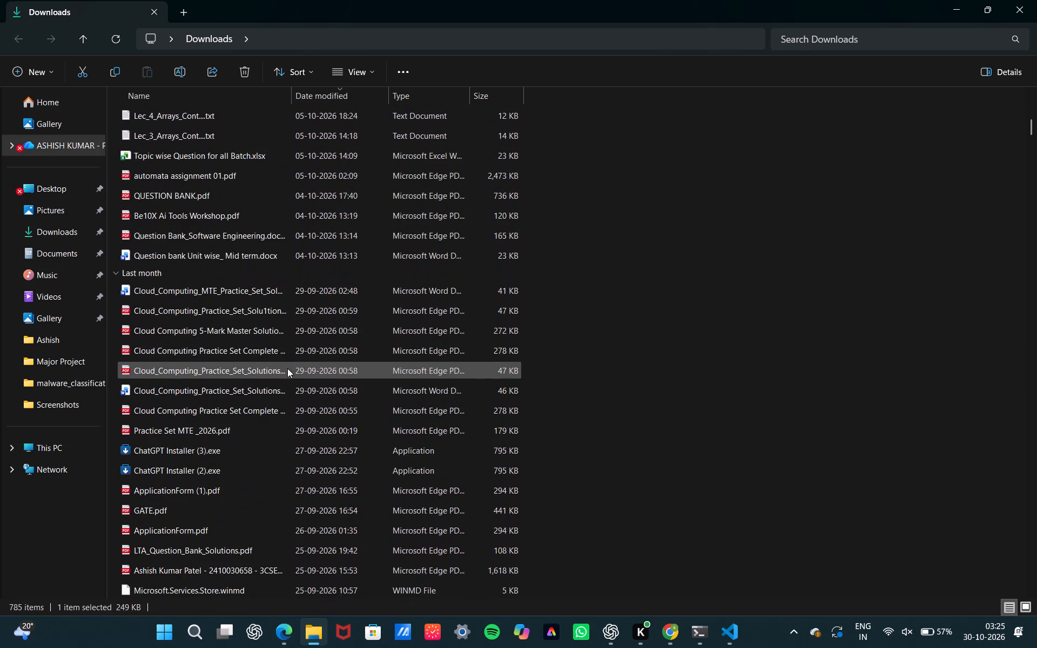
{"action": "scroll", "coordinate": [287, 368], "scroll_direction": "down", "scroll_amount": 4}
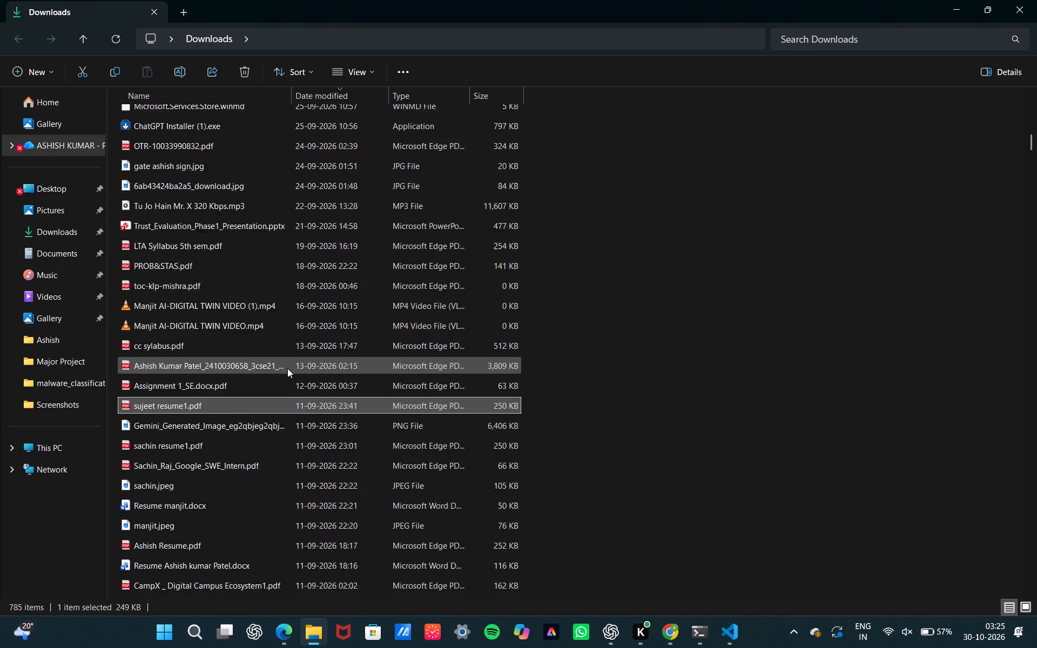
{"action": "scroll", "coordinate": [287, 368], "scroll_direction": "down", "scroll_amount": 2}
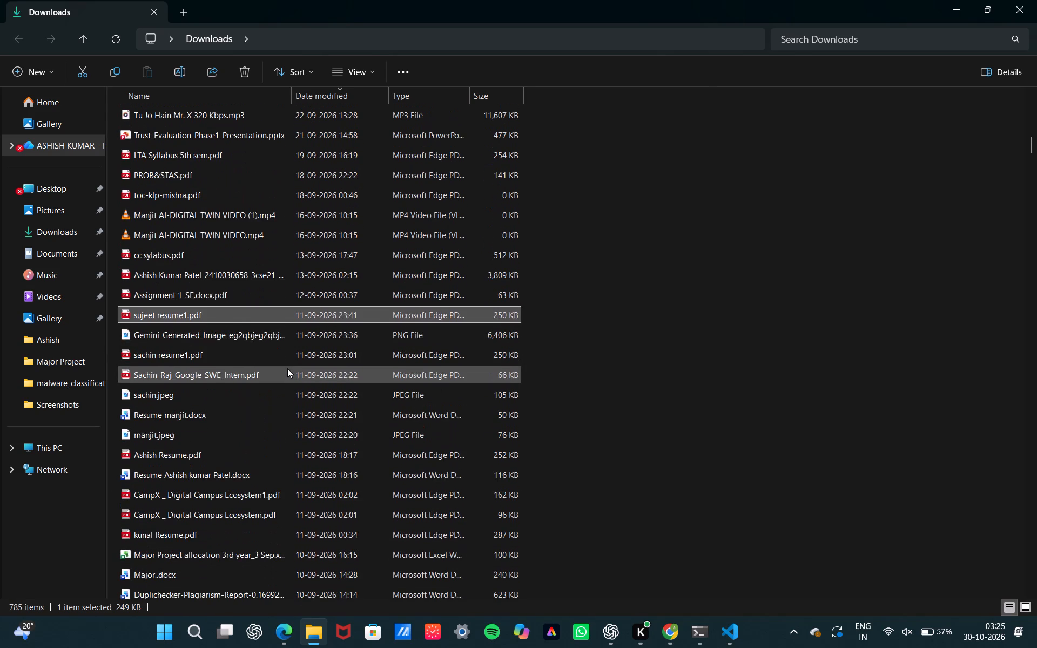
{"action": "scroll", "coordinate": [287, 368], "scroll_direction": "down", "scroll_amount": 1}
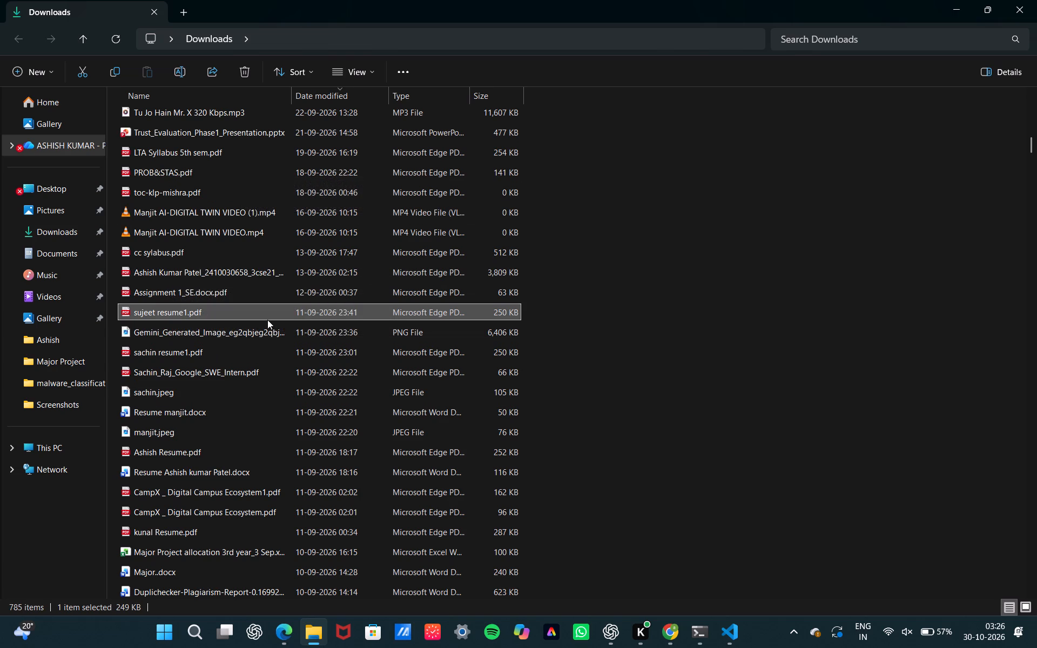
{"action": "scroll", "coordinate": [273, 306], "scroll_direction": "down", "scroll_amount": 1}
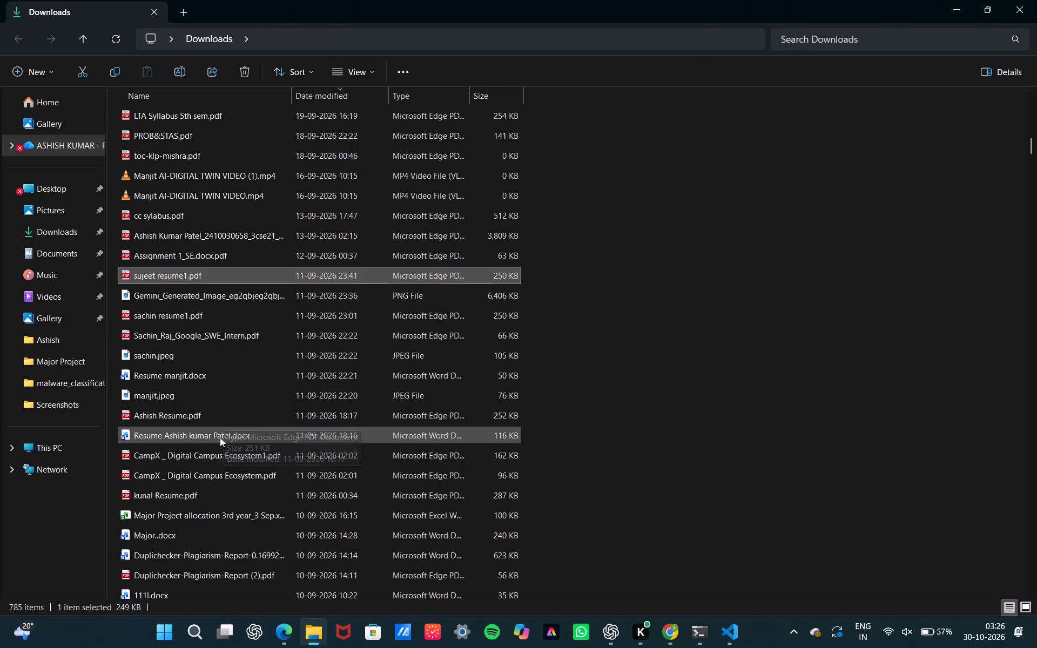
{"action": "scroll", "coordinate": [212, 451], "scroll_direction": "down", "scroll_amount": 1}
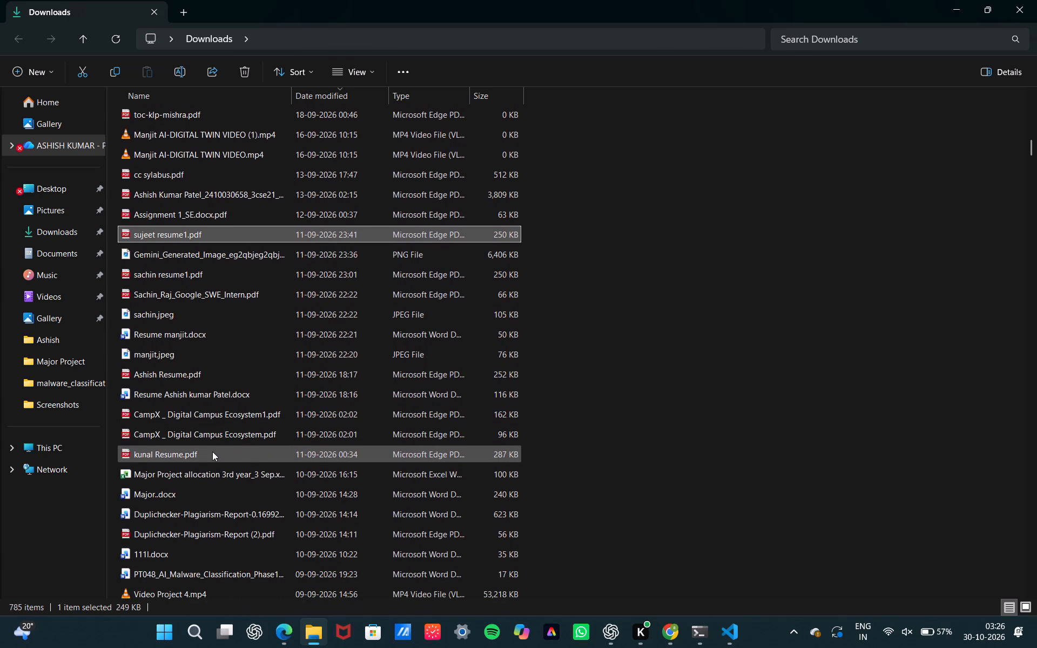
{"action": "scroll", "coordinate": [212, 451], "scroll_direction": "down", "scroll_amount": 2}
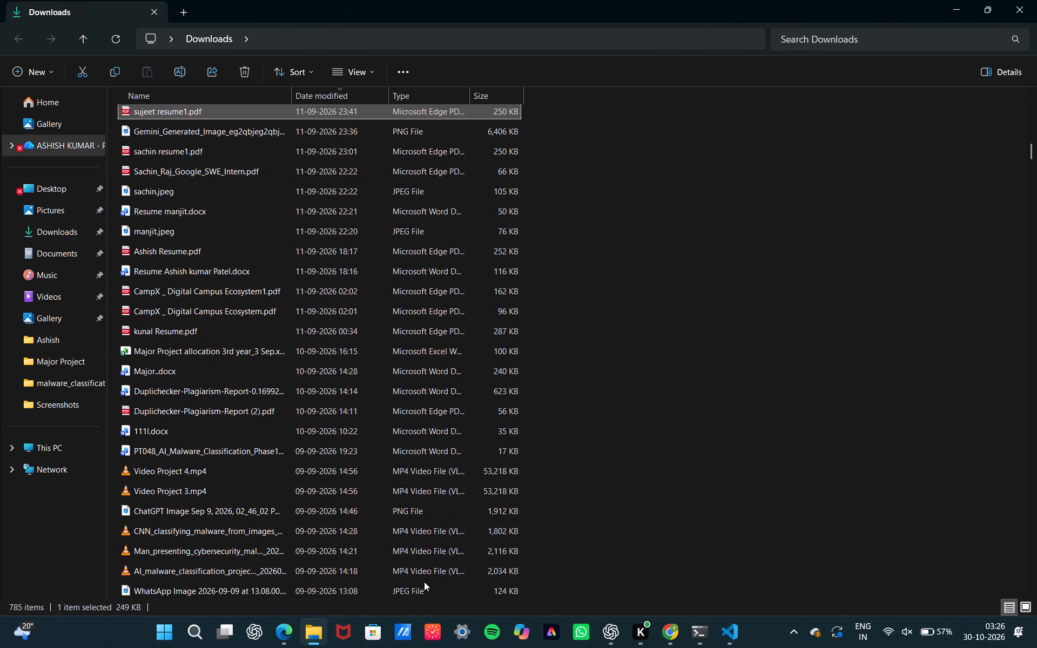
Open the CNN_classifying_malware_from_images video, dismiss the player's update offer, and close the player.
{"action": "double_click", "coordinate": [462, 530]}
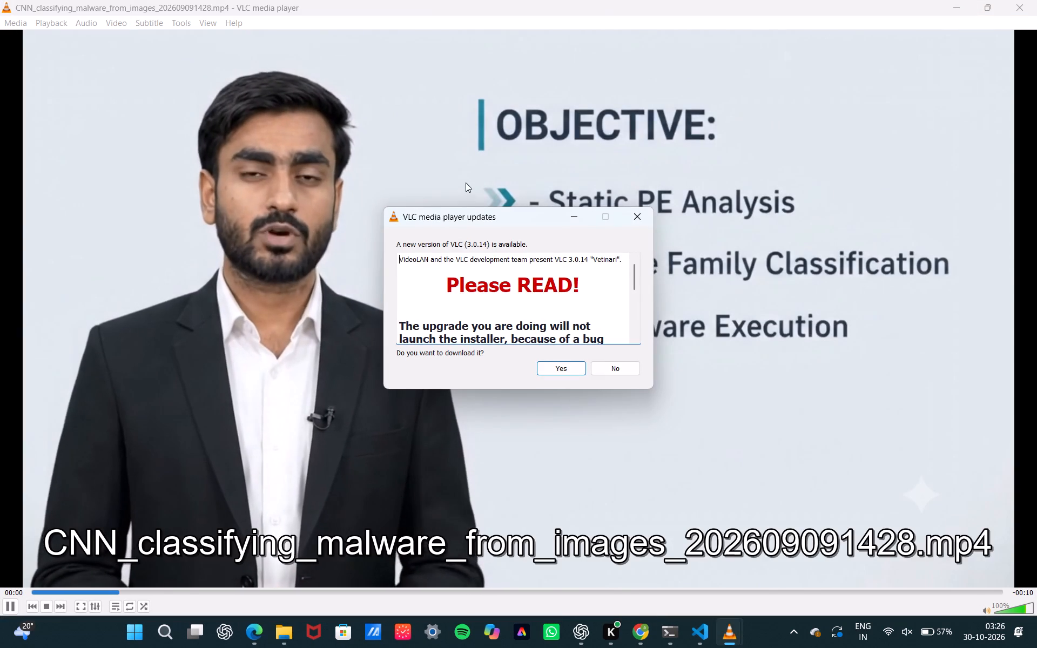
{"action": "left_click", "coordinate": [641, 210]}
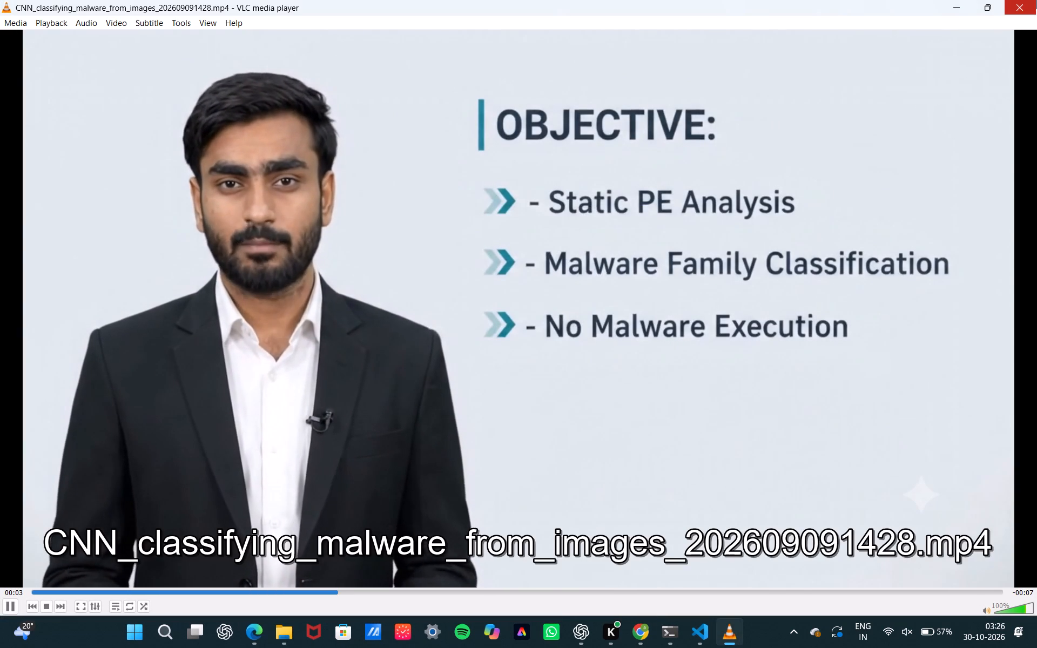
{"action": "left_click", "coordinate": [1036, 0]}
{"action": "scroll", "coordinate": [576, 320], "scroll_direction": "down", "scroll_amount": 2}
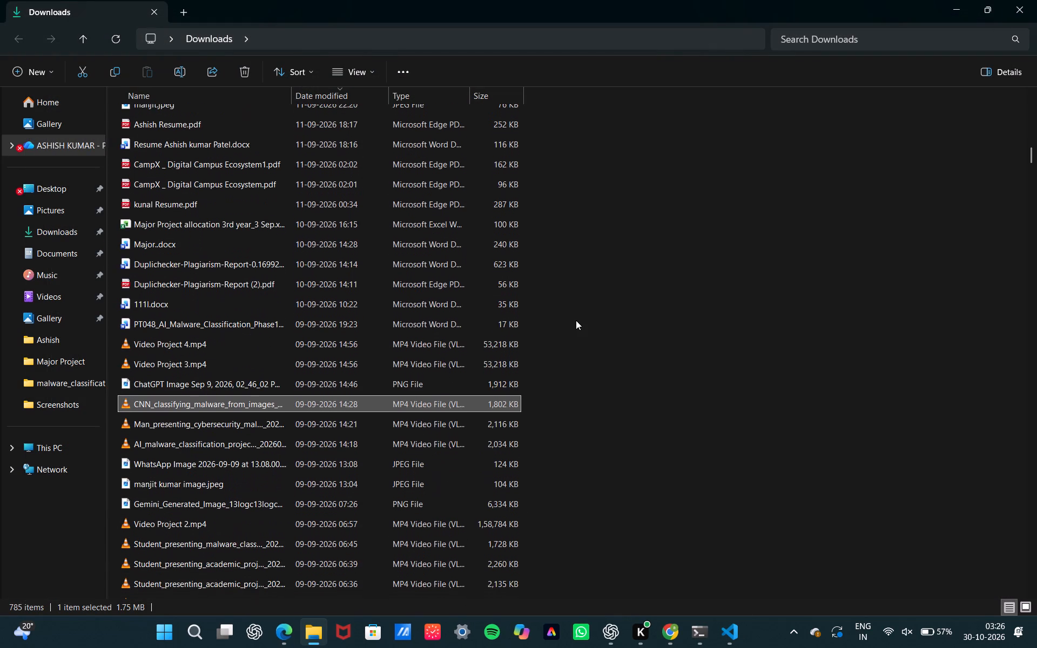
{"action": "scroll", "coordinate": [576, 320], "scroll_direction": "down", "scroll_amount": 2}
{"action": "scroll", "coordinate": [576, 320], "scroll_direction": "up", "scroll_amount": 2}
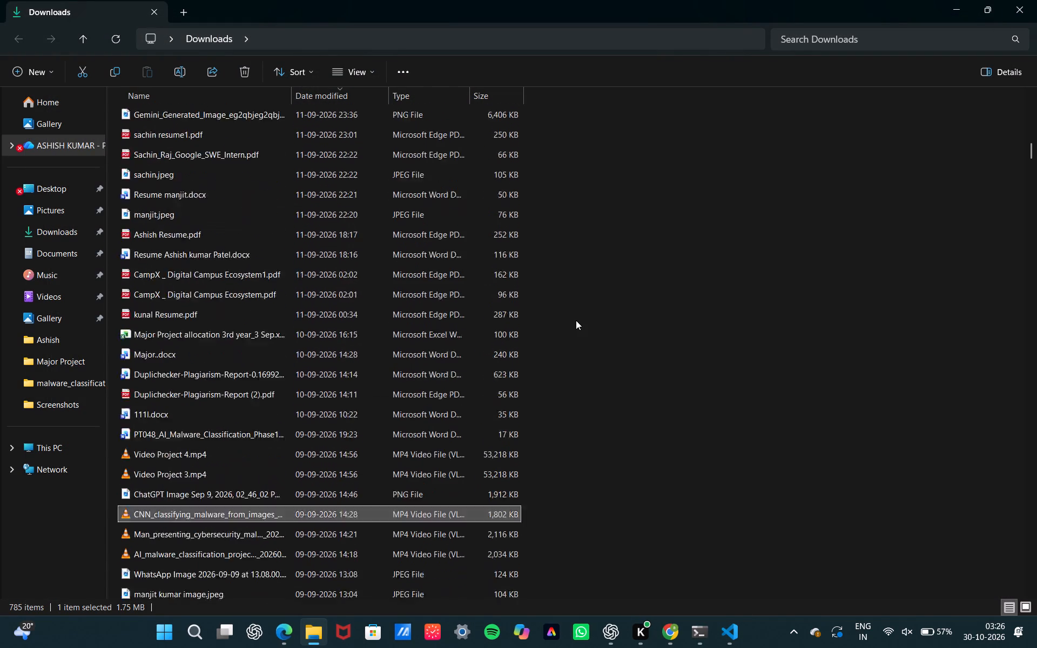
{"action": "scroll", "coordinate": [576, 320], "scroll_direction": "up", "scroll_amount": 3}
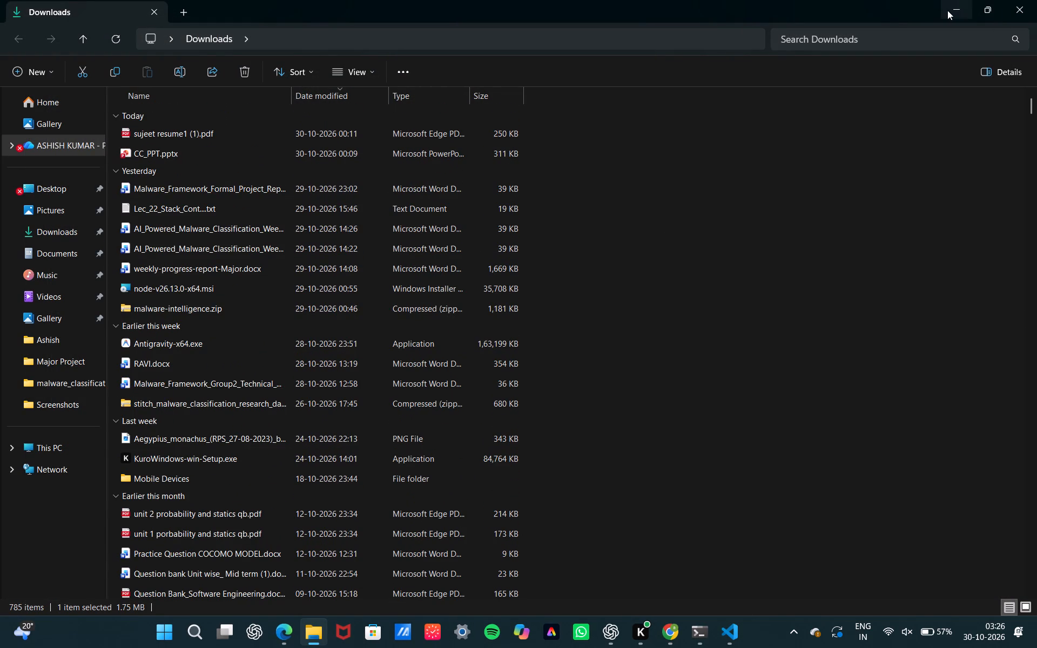
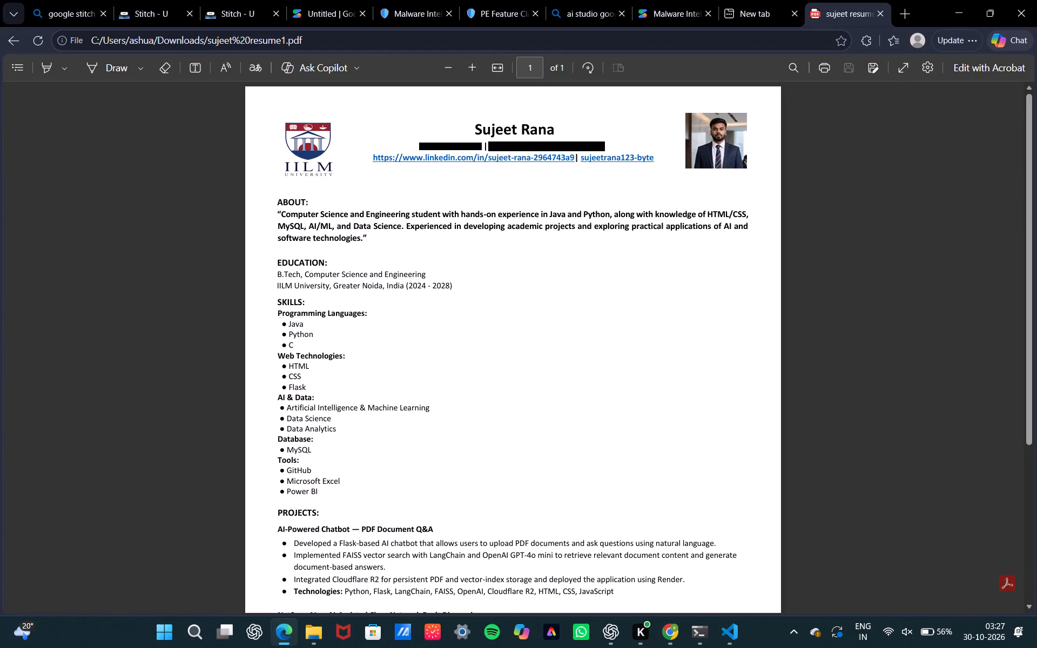
Search the web for google classroom in a new browser tab and open the Google Classroom sign-in result.
{"action": "left_click", "coordinate": [901, 15]}
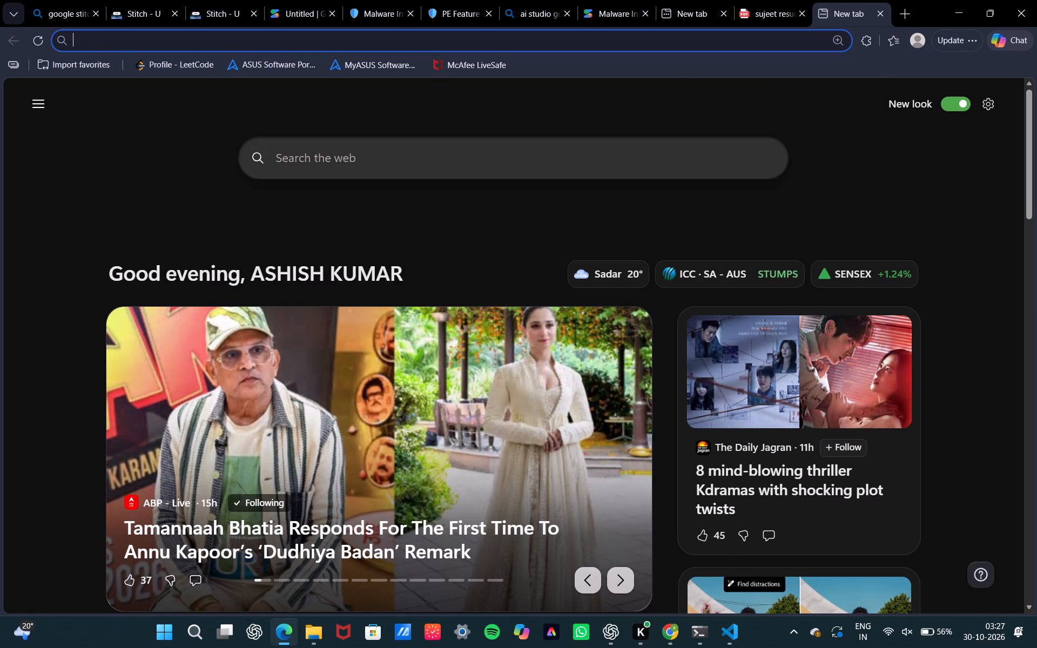
{"action": "left_click", "coordinate": [535, 145]}
{"action": "type", "text": "goog"}
{"action": "key", "text": "Down"}
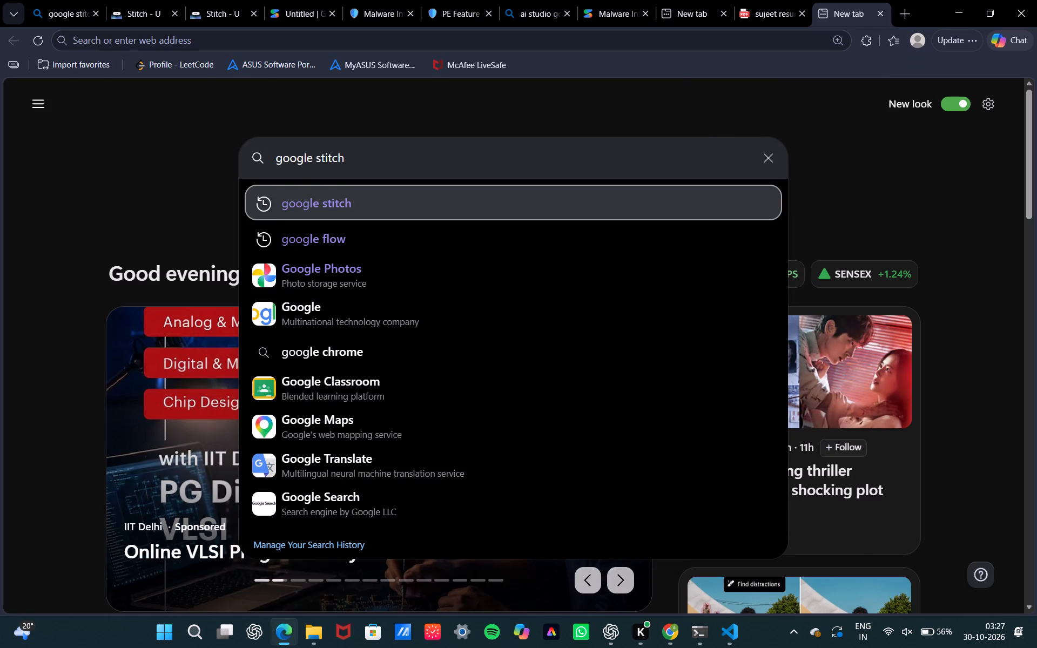
{"action": "key", "text": "Down"}
{"action": "key", "text": "Down"}
{"action": "key", "text": "Down"}
{"action": "key", "text": "Down"}
{"action": "key", "text": "Down"}
{"action": "key", "text": "Return"}
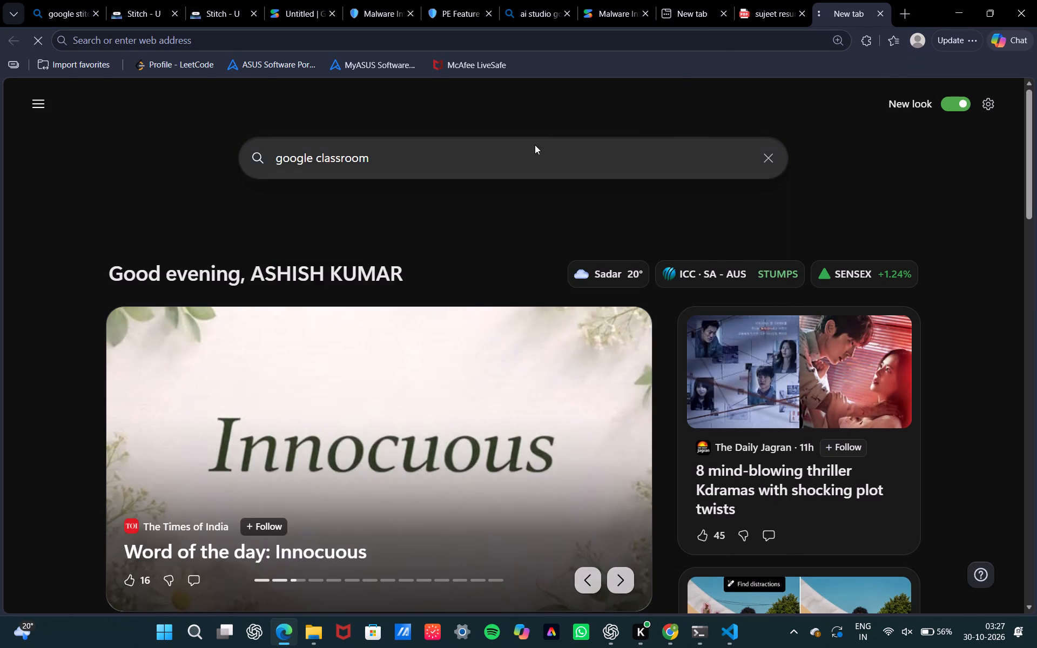
{"action": "scroll", "coordinate": [535, 145], "scroll_direction": "left", "scroll_amount": 5}
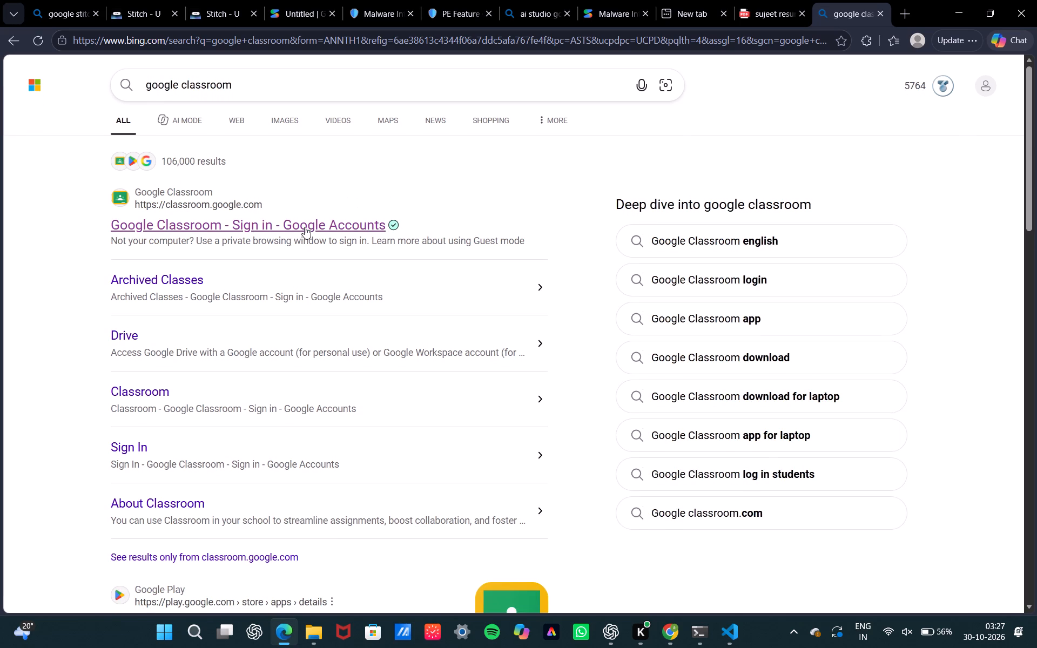
{"action": "left_click", "coordinate": [305, 227]}
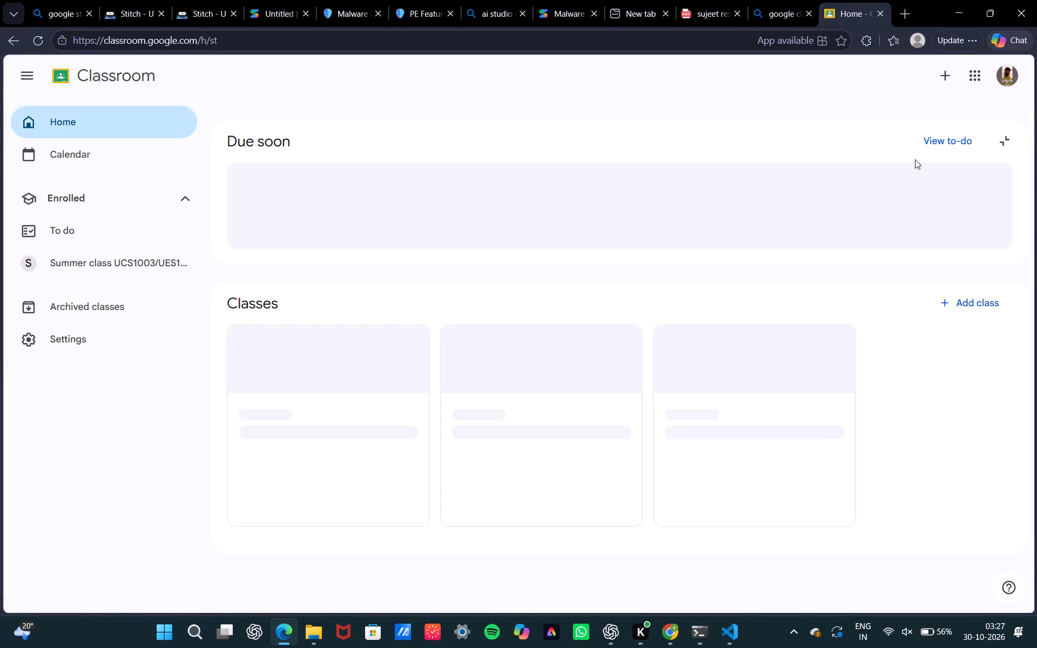
Switch Google Classroom to the first alternative account in the account list.
{"action": "left_click", "coordinate": [1008, 76]}
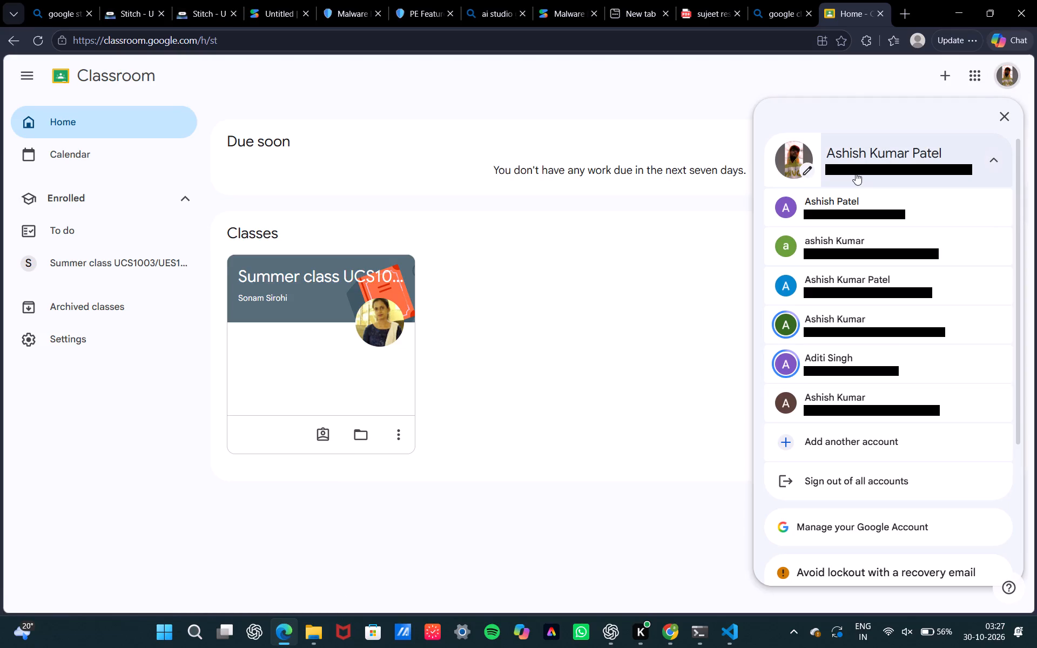
{"action": "left_click", "coordinate": [846, 206]}
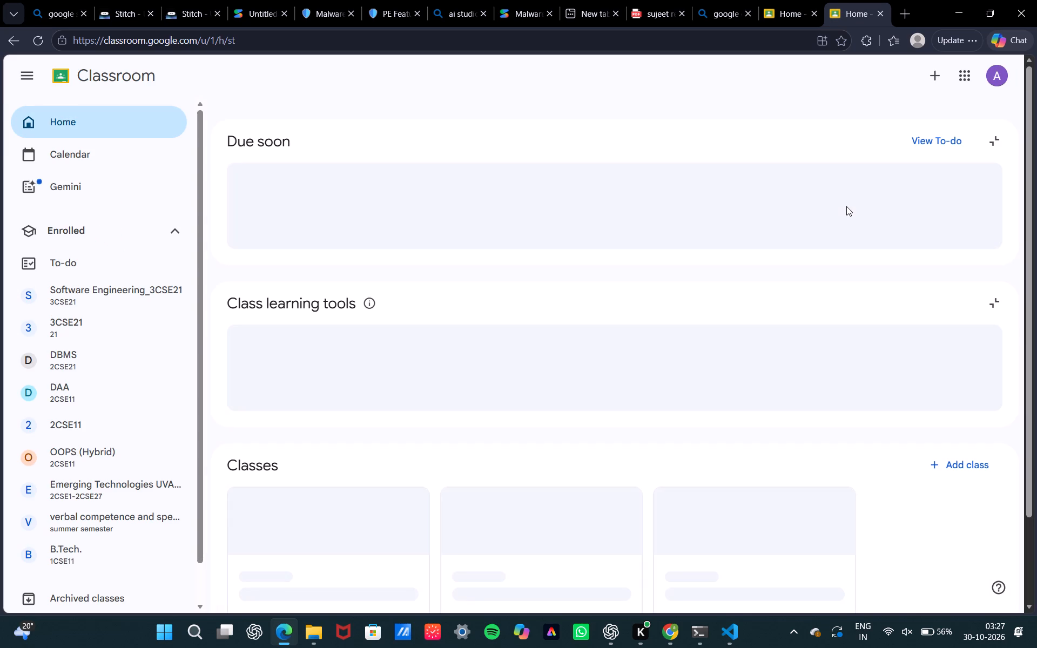
Look through the enrolled class cards on the Classroom home page for the class with the resume assignment.
{"action": "scroll", "coordinate": [543, 279], "scroll_direction": "down", "scroll_amount": 4}
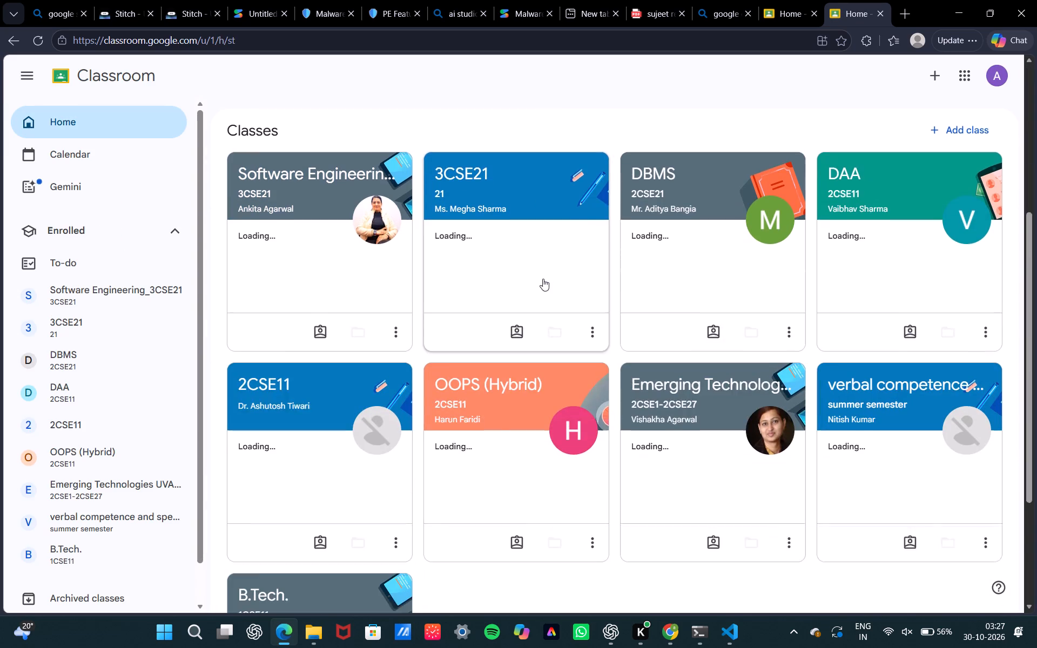
{"action": "scroll", "coordinate": [381, 231], "scroll_direction": "up", "scroll_amount": 2}
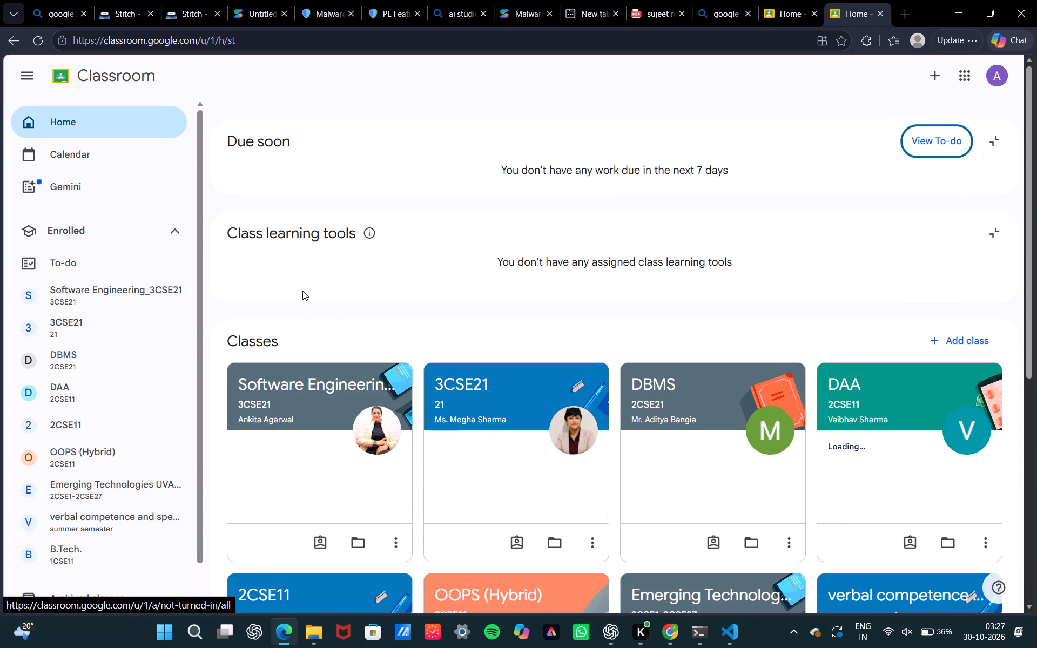
{"action": "scroll", "coordinate": [302, 291], "scroll_direction": "down", "scroll_amount": 1}
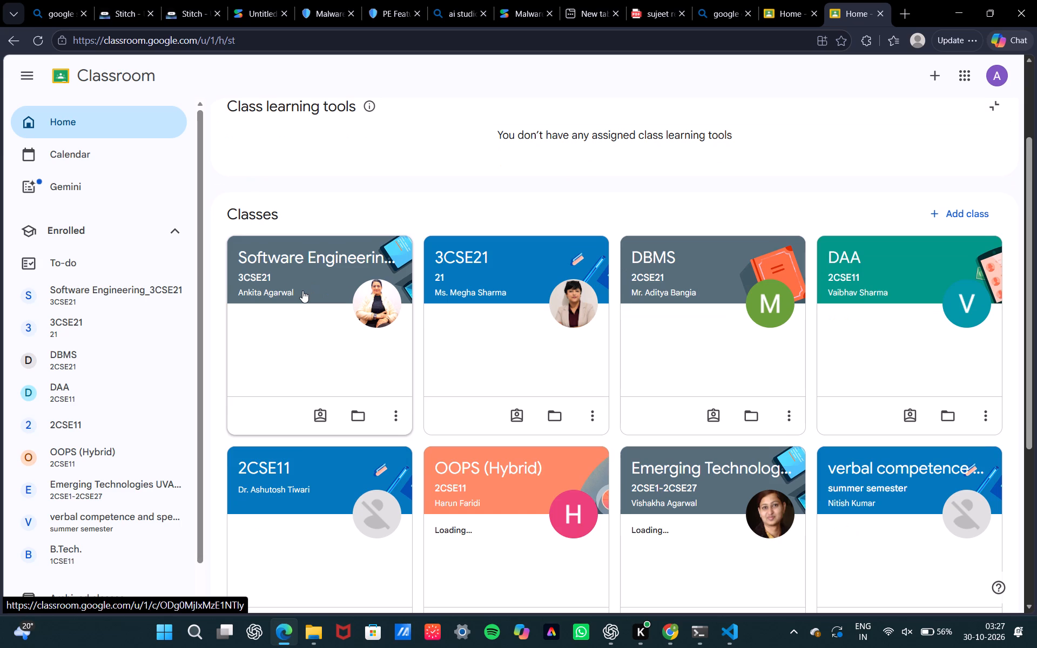
{"action": "scroll", "coordinate": [302, 291], "scroll_direction": "up", "scroll_amount": 1}
{"action": "scroll", "coordinate": [382, 262], "scroll_direction": "up", "scroll_amount": 1}
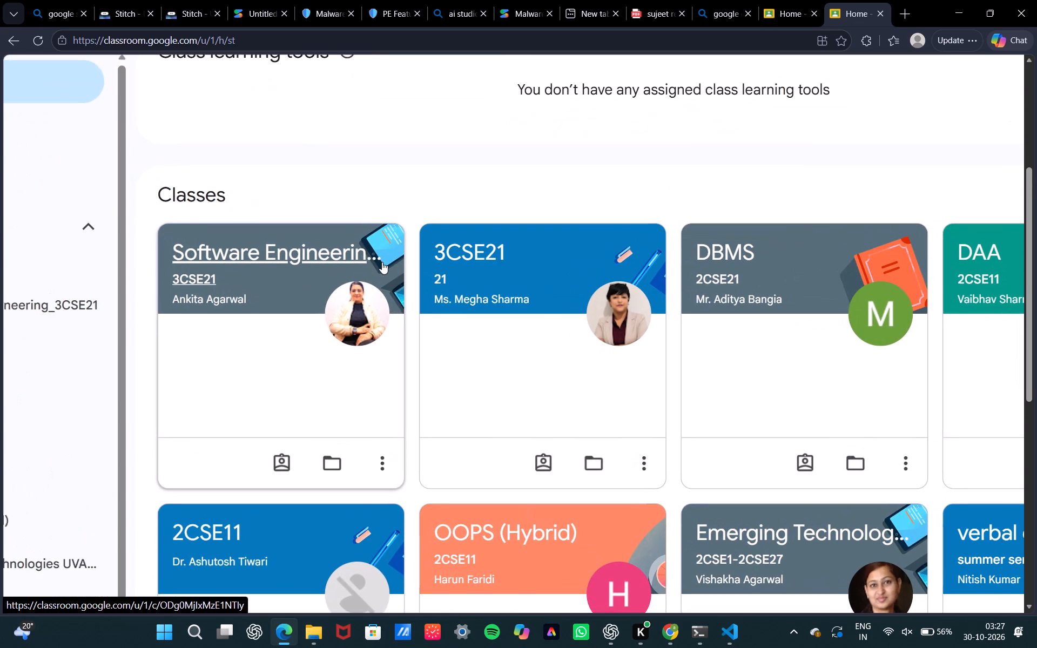
{"action": "scroll", "coordinate": [352, 285], "scroll_direction": "up", "scroll_amount": 1}
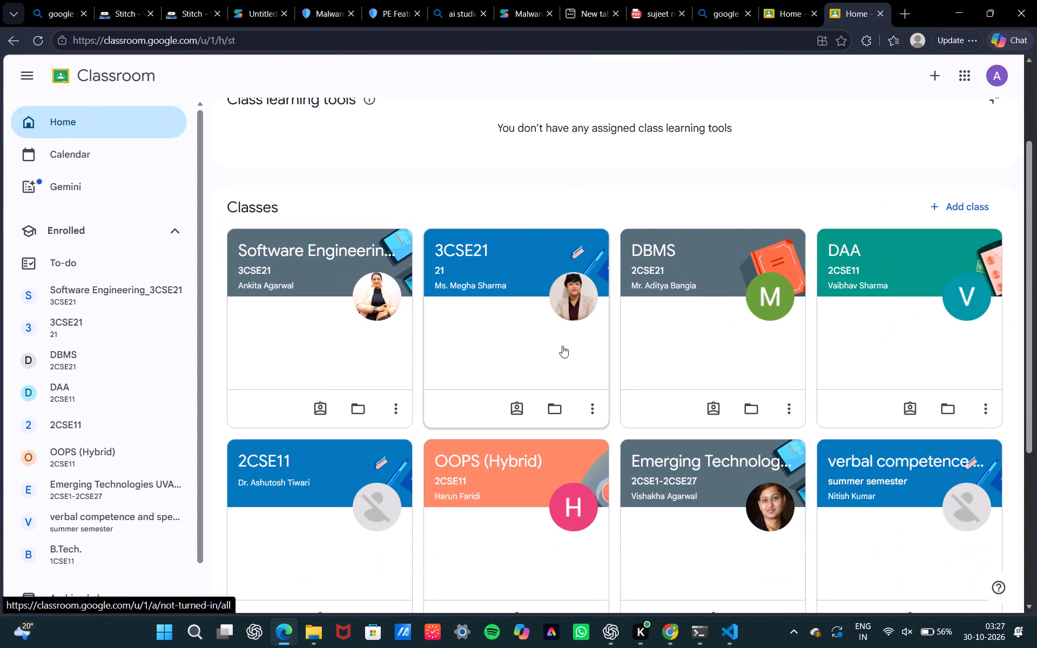
{"action": "scroll", "coordinate": [597, 334], "scroll_direction": "up", "scroll_amount": 2}
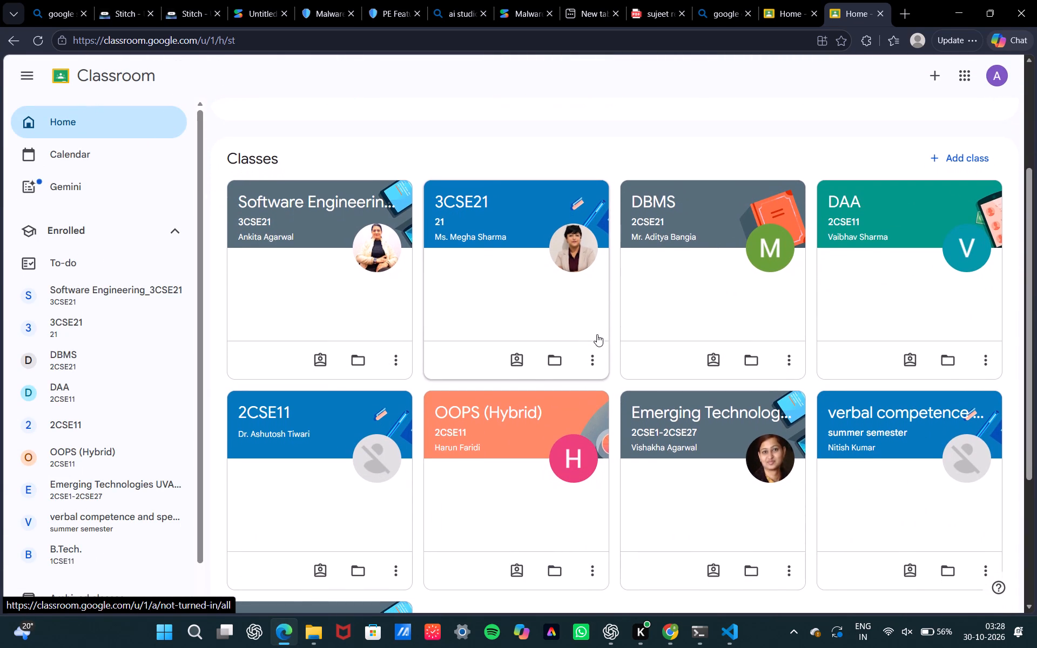
{"action": "scroll", "coordinate": [603, 274], "scroll_direction": "up", "scroll_amount": 2}
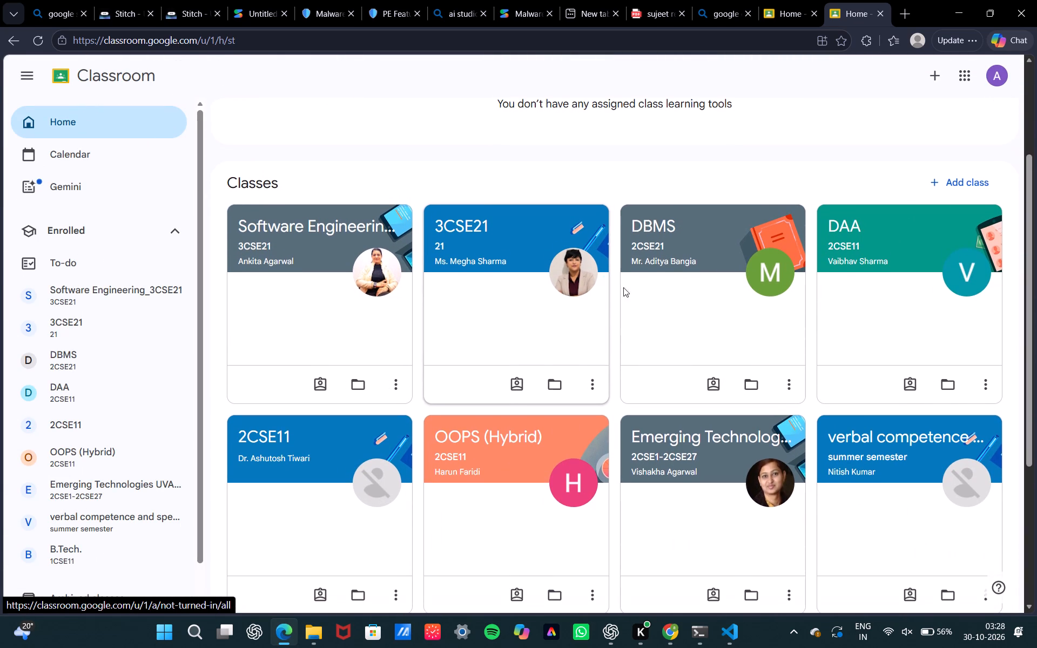
{"action": "scroll", "coordinate": [658, 316], "scroll_direction": "down", "scroll_amount": 1}
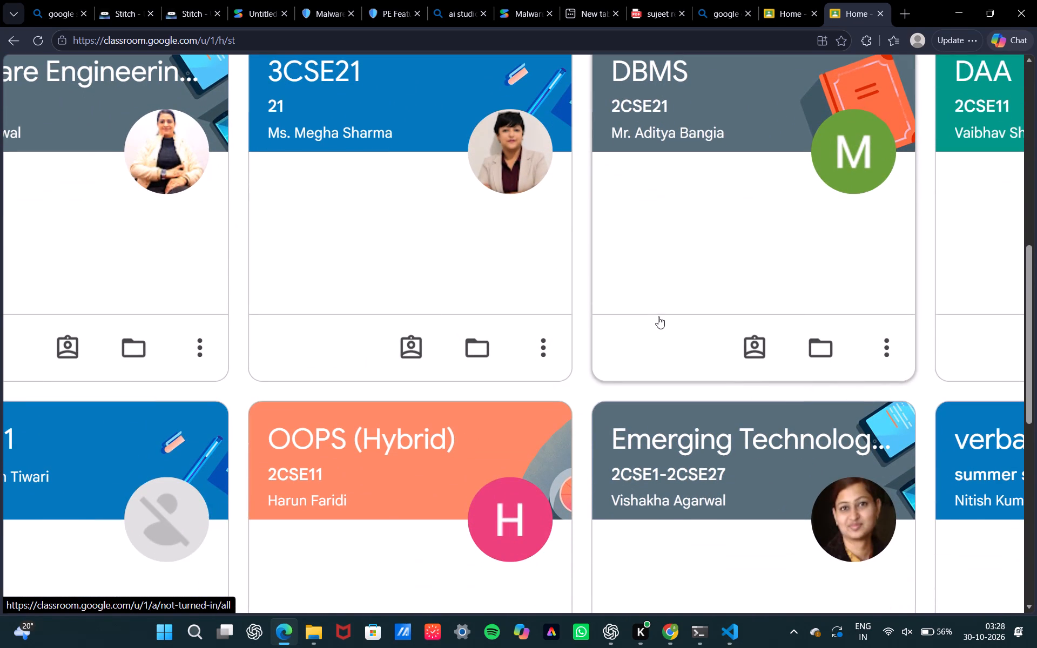
{"action": "scroll", "coordinate": [708, 346], "scroll_direction": "down", "scroll_amount": 2}
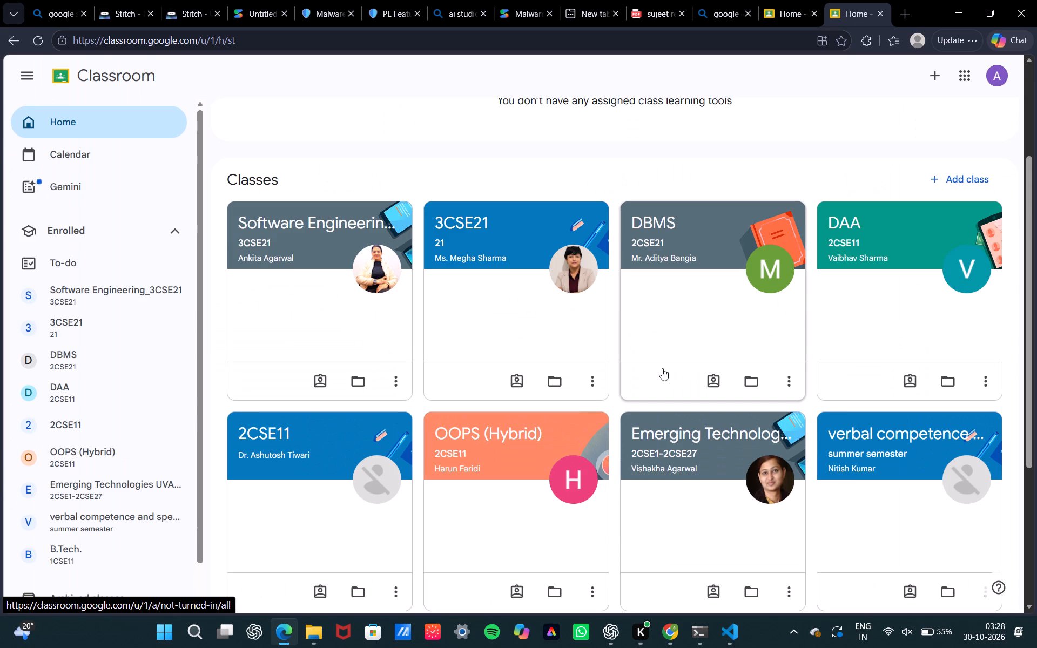
{"action": "scroll", "coordinate": [637, 290], "scroll_direction": "down", "scroll_amount": 1}
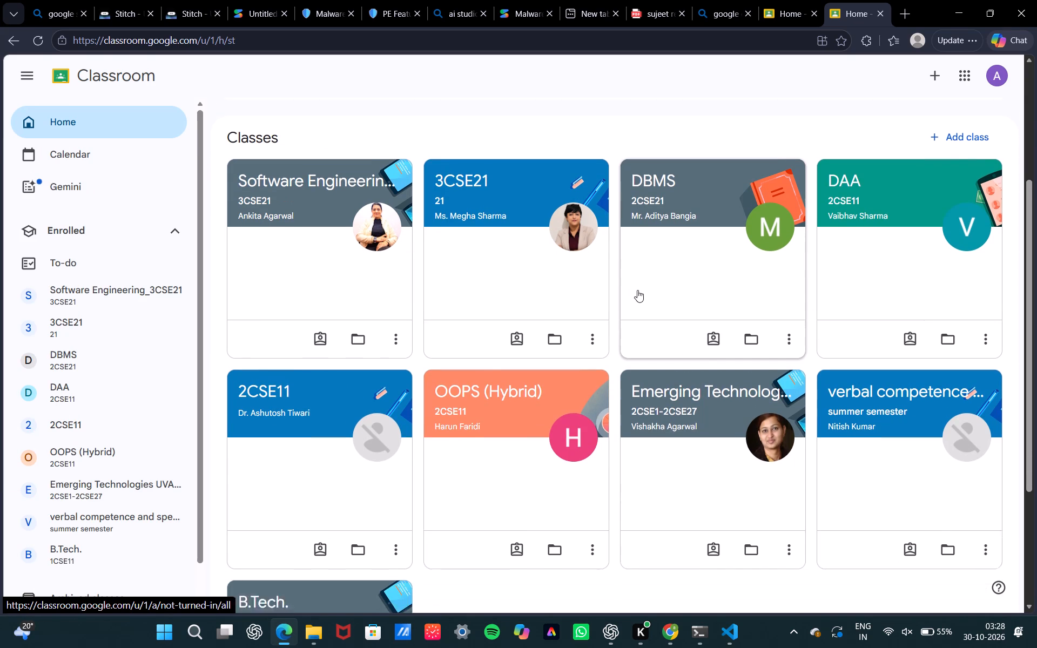
{"action": "scroll", "coordinate": [637, 290], "scroll_direction": "down", "scroll_amount": 1}
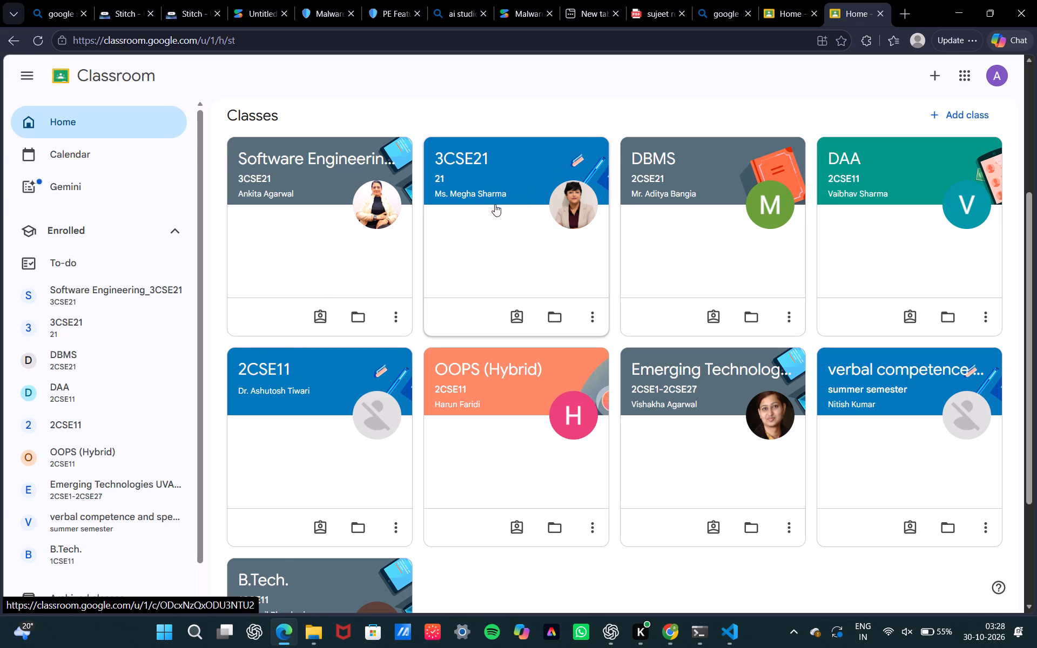
{"action": "left_click", "coordinate": [474, 167]}
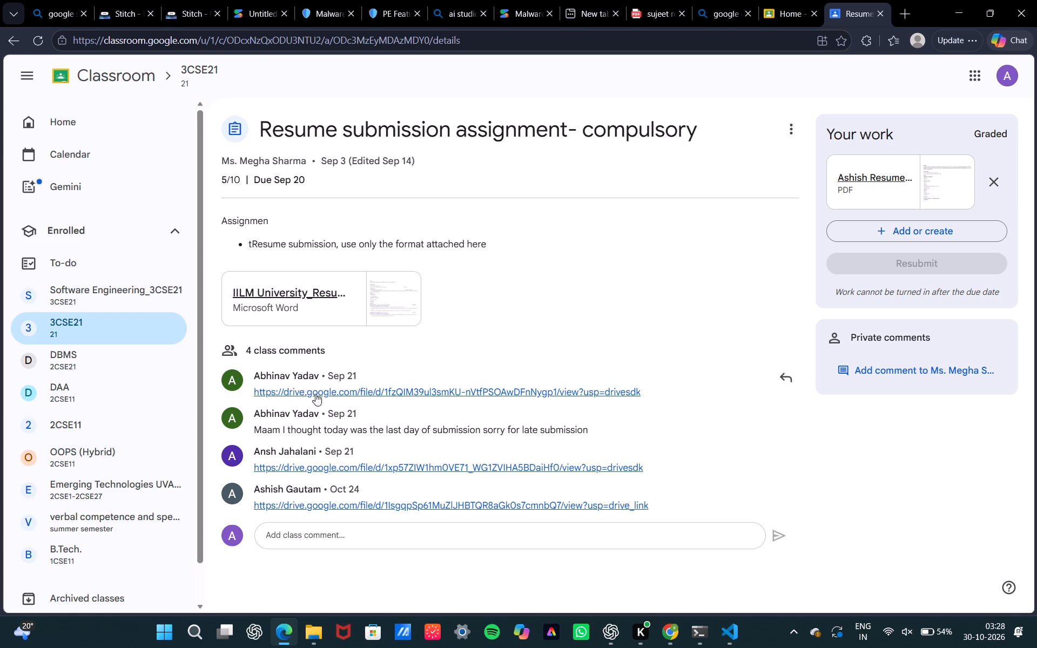
Open the assignment's attached IILM University_Resume Format 2026 final.docx and examine its layout from the header down through the projects.
{"action": "left_click", "coordinate": [313, 290]}
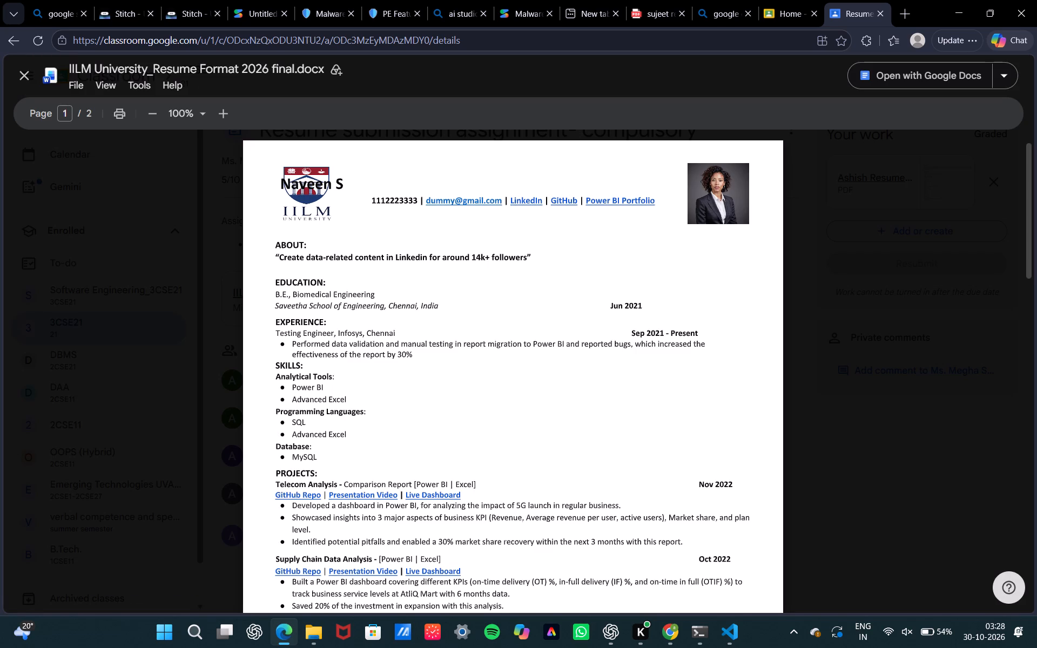
{"action": "scroll", "coordinate": [308, 315], "scroll_direction": "down", "scroll_amount": 1}
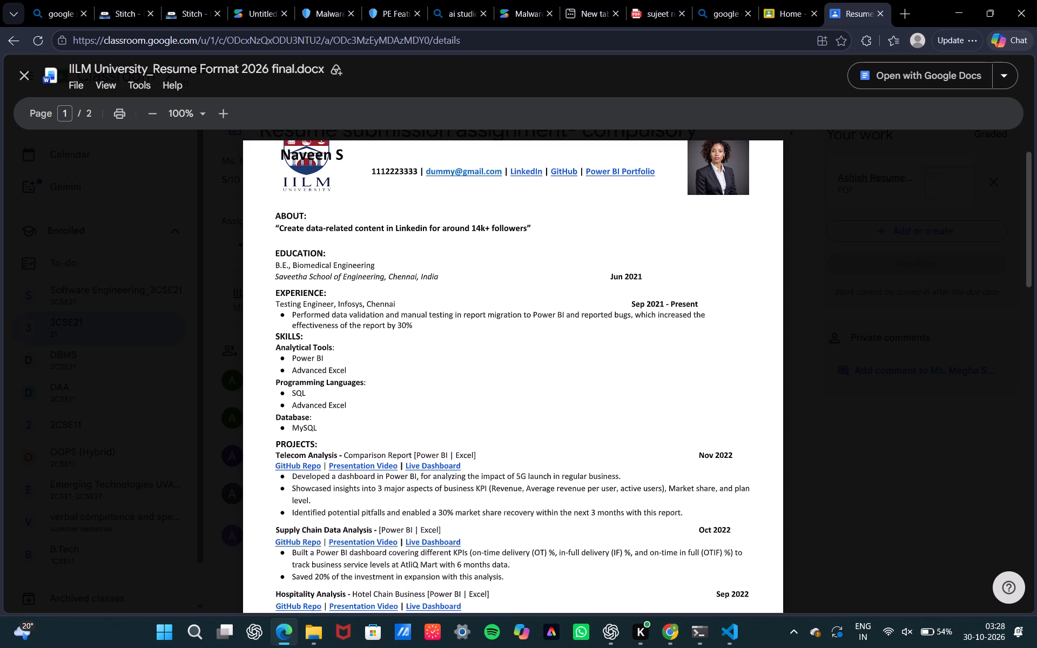
{"action": "scroll", "coordinate": [308, 315], "scroll_direction": "down", "scroll_amount": 1}
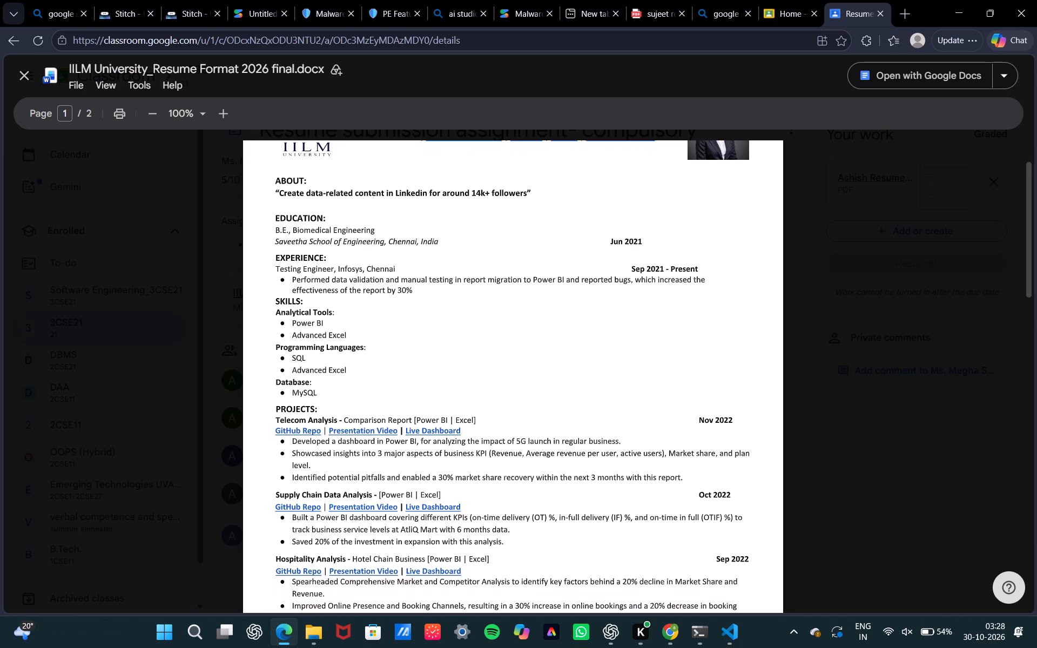
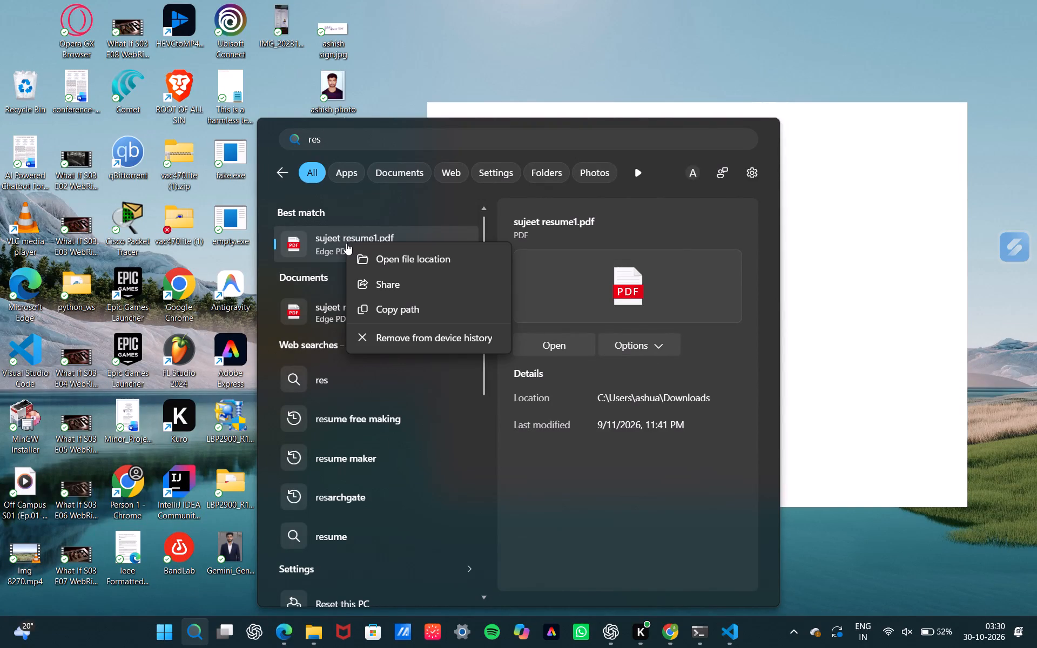
Locate sujeet resume1.pdf in the Downloads folder and open it in Word, converting it to an editable document.
{"action": "left_click", "coordinate": [429, 261]}
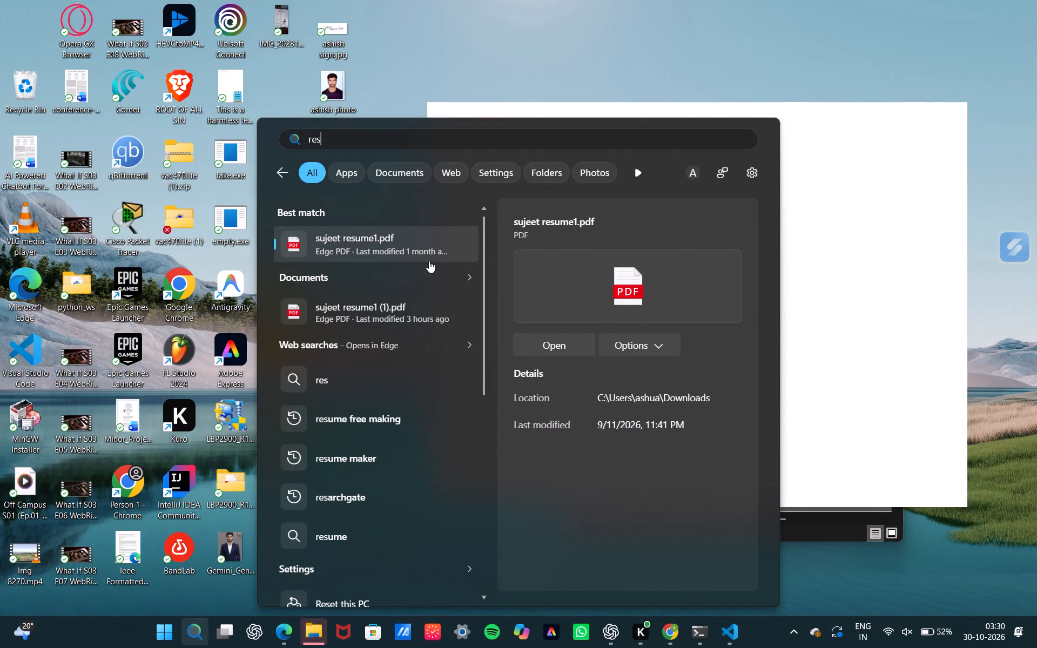
{"action": "left_click", "coordinate": [858, 567]}
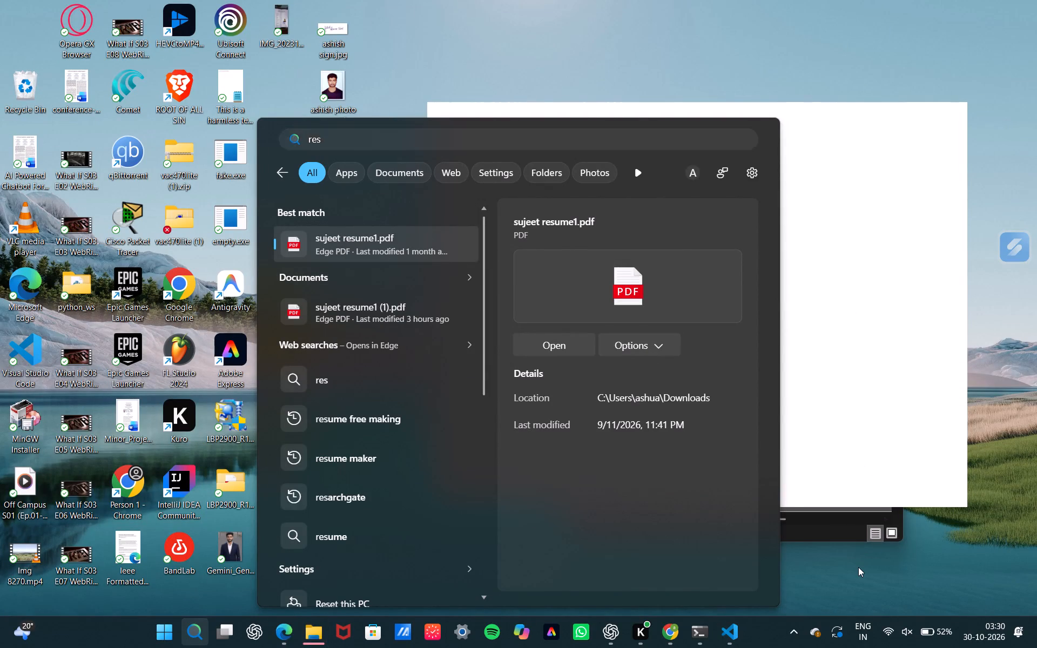
{"action": "left_click", "coordinate": [799, 530]}
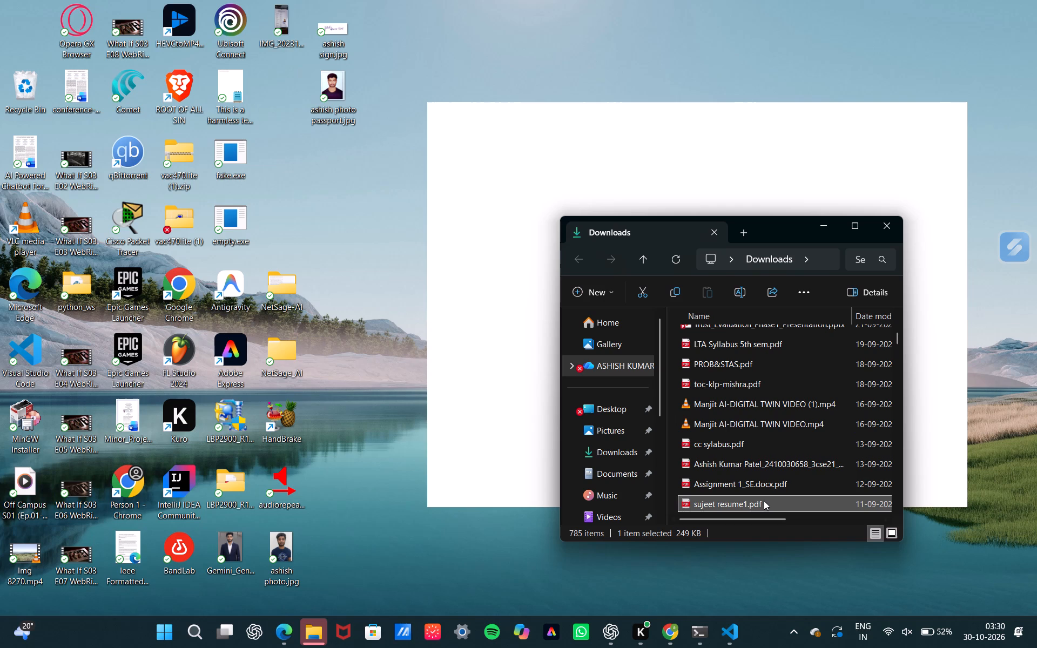
{"action": "left_click", "coordinate": [759, 500]}
{"action": "right_click", "coordinate": [759, 500]}
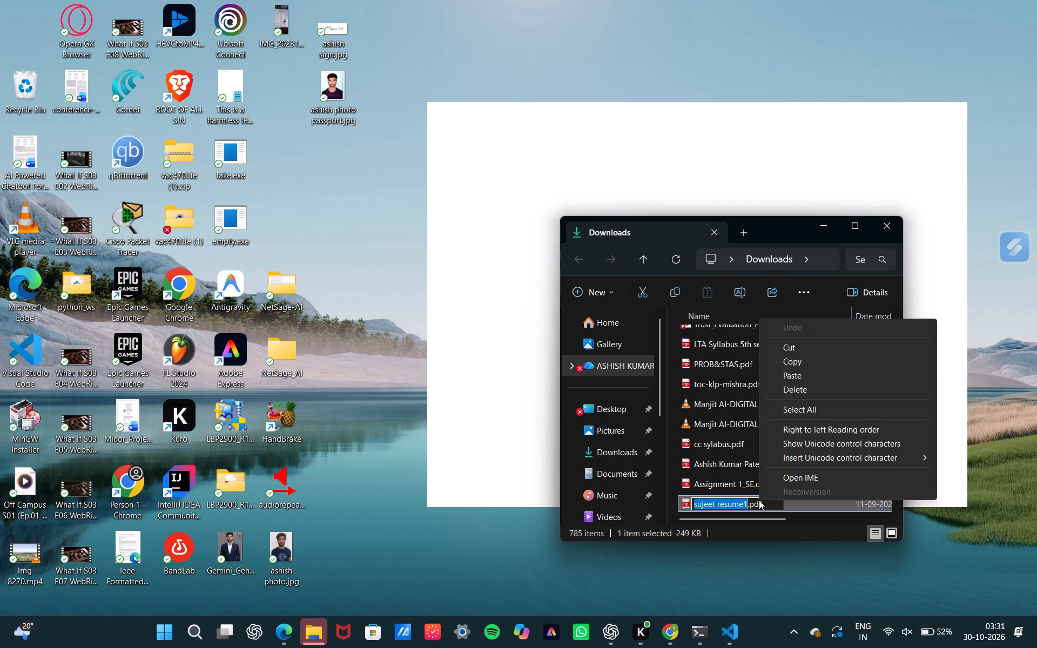
{"action": "left_click", "coordinate": [806, 507]}
{"action": "left_click", "coordinate": [806, 507]}
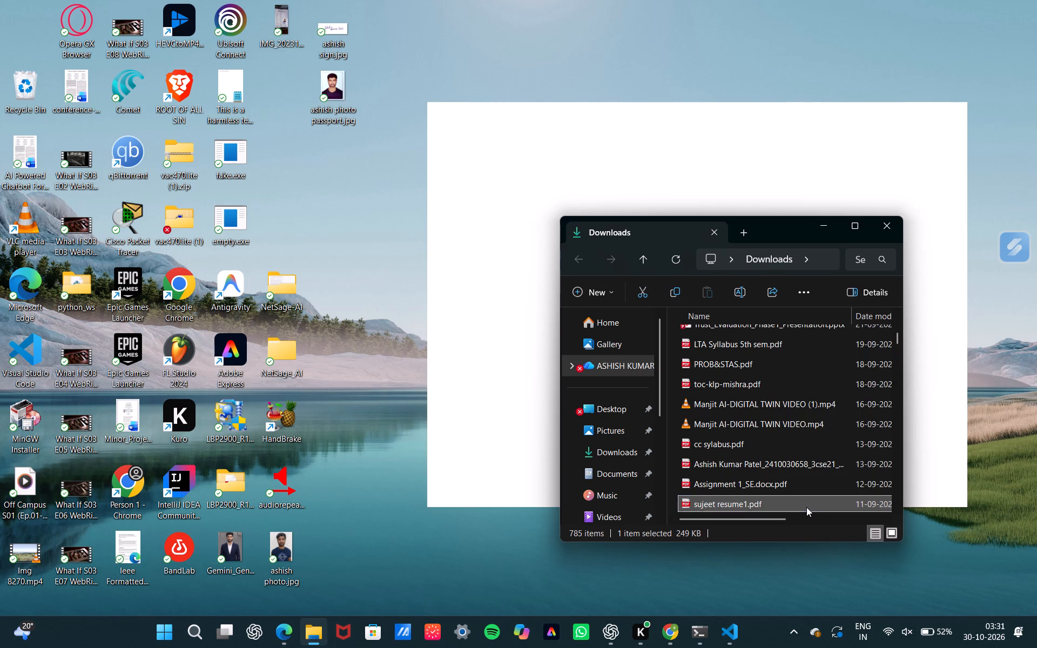
{"action": "left_click", "coordinate": [806, 507]}
{"action": "right_click", "coordinate": [806, 507]}
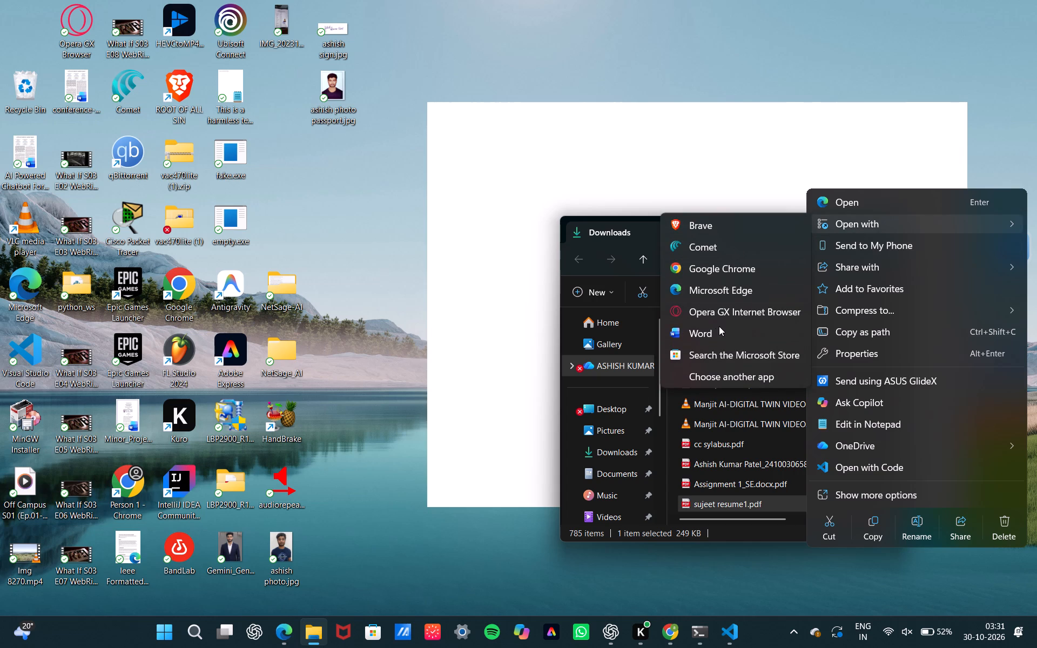
{"action": "left_click", "coordinate": [719, 327]}
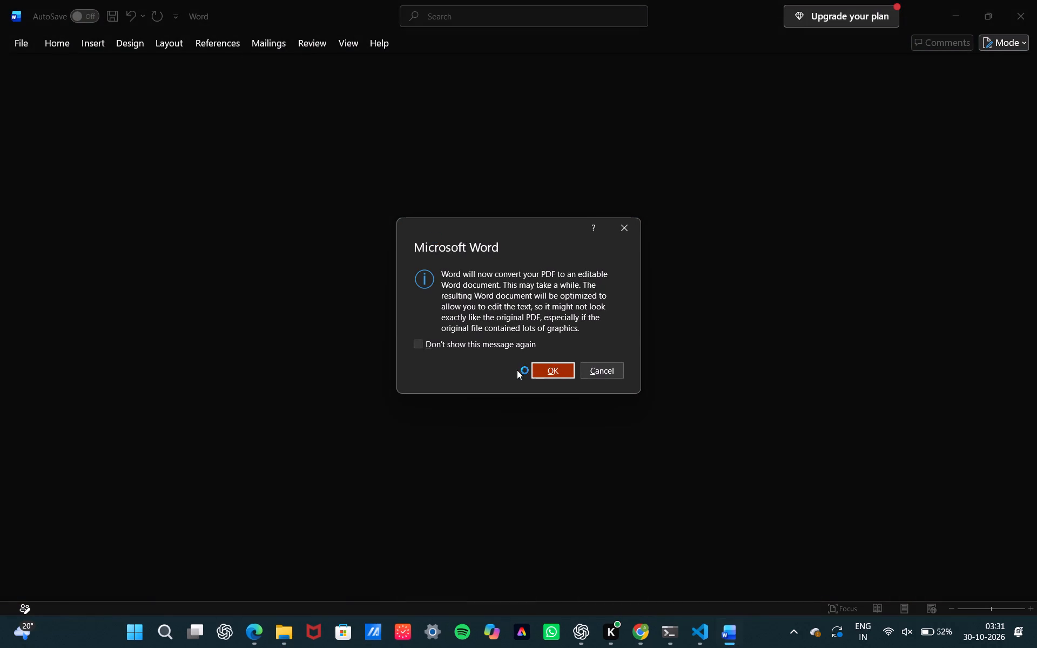
{"action": "left_click", "coordinate": [543, 367]}
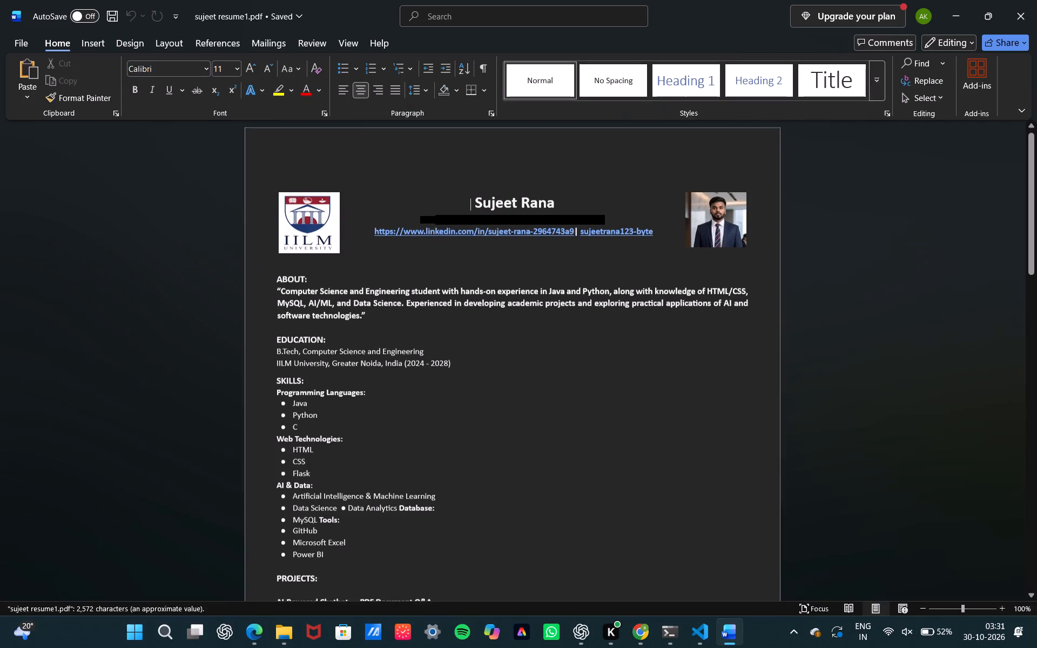
Look through the converted resume from the header to the certifications to examine its layout and page split.
{"action": "scroll", "coordinate": [279, 339], "scroll_direction": "down", "scroll_amount": 2}
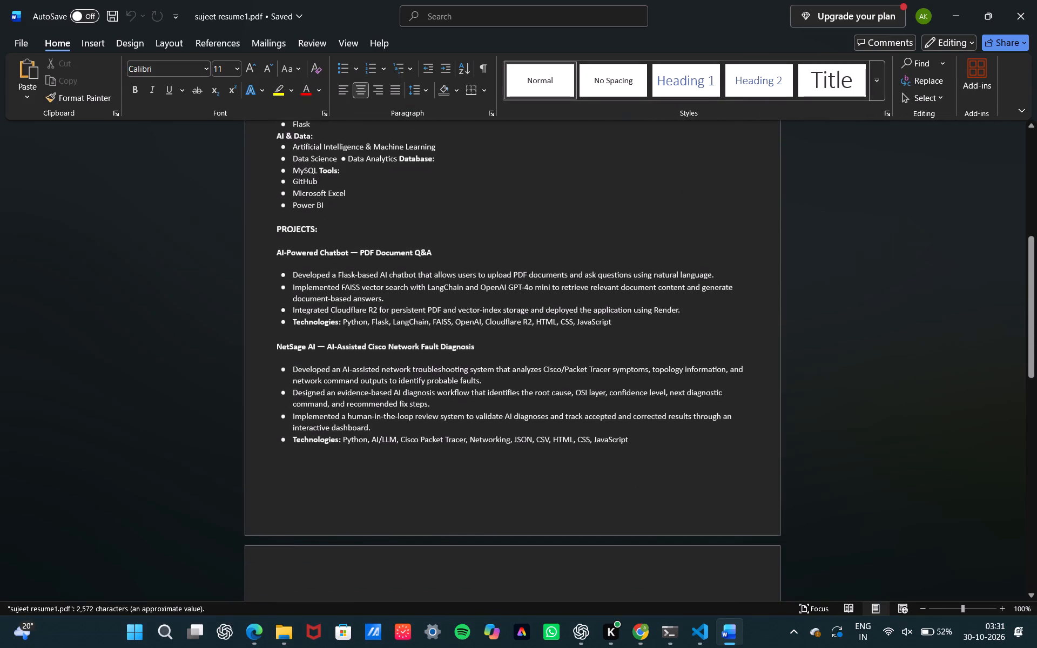
{"action": "scroll", "coordinate": [279, 339], "scroll_direction": "down", "scroll_amount": 1}
{"action": "scroll", "coordinate": [279, 339], "scroll_direction": "up", "scroll_amount": 1}
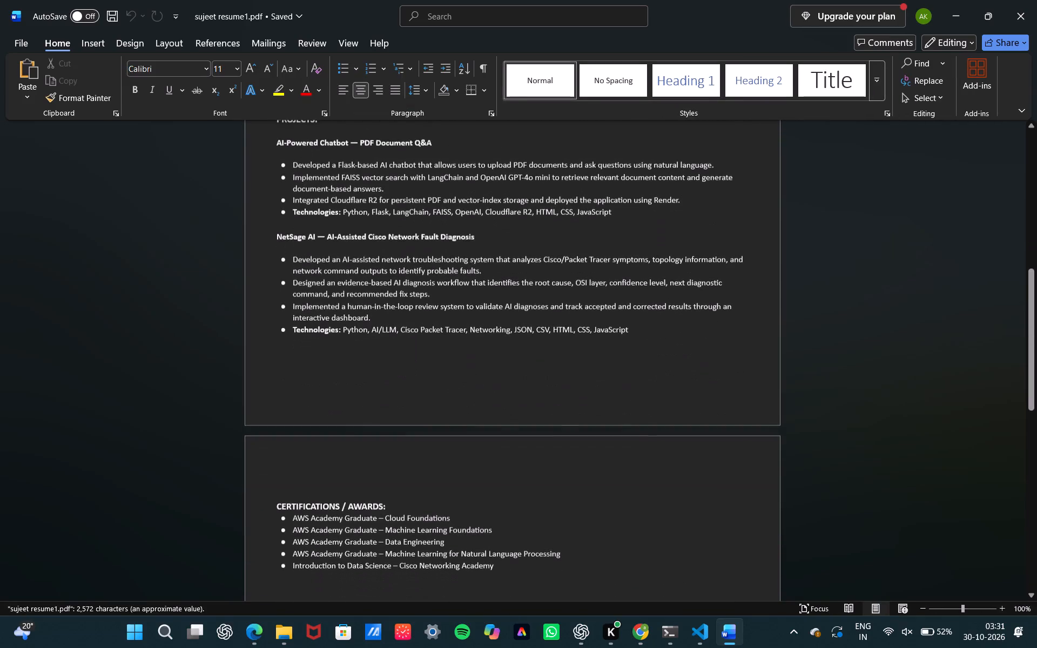
{"action": "scroll", "coordinate": [279, 339], "scroll_direction": "up", "scroll_amount": 2}
{"action": "scroll", "coordinate": [279, 339], "scroll_direction": "down", "scroll_amount": 1}
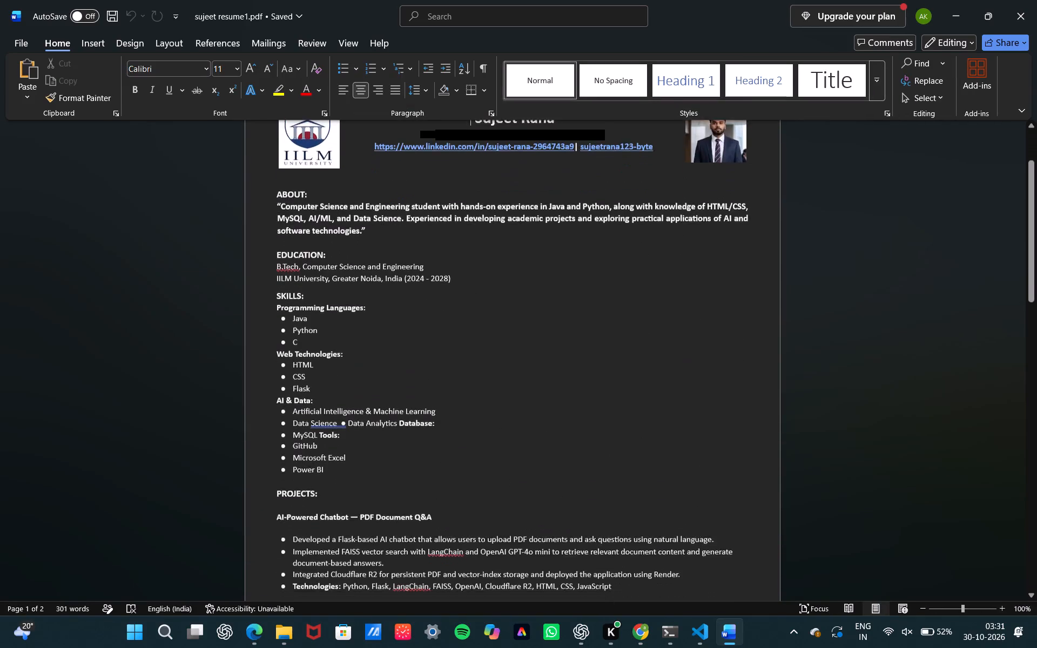
{"action": "scroll", "coordinate": [279, 339], "scroll_direction": "up", "scroll_amount": 2}
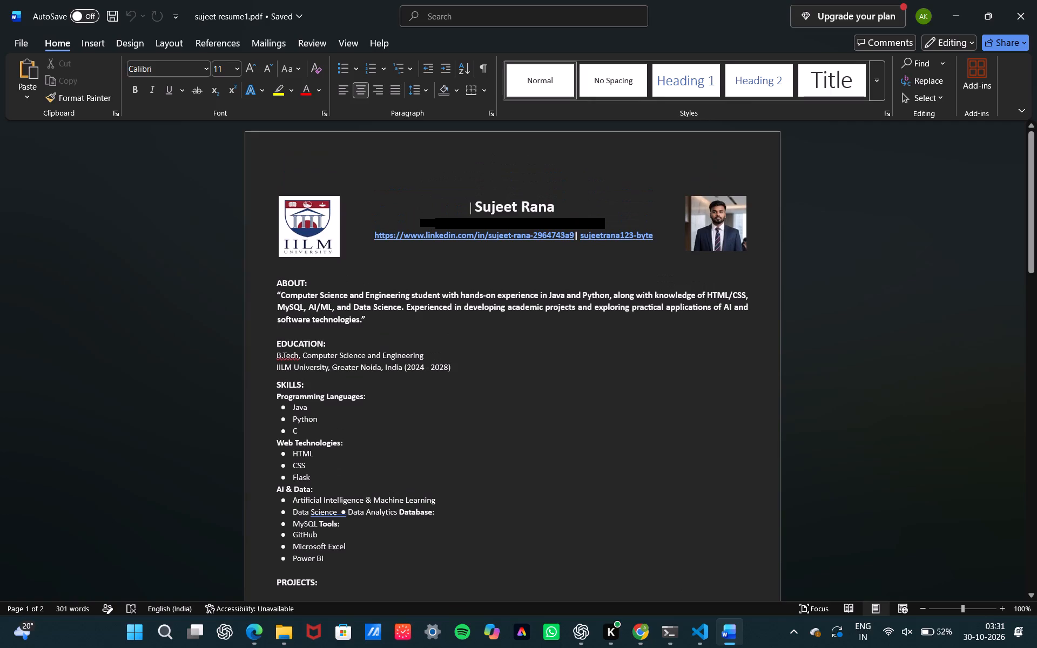
{"action": "left_click", "coordinate": [326, 140]}
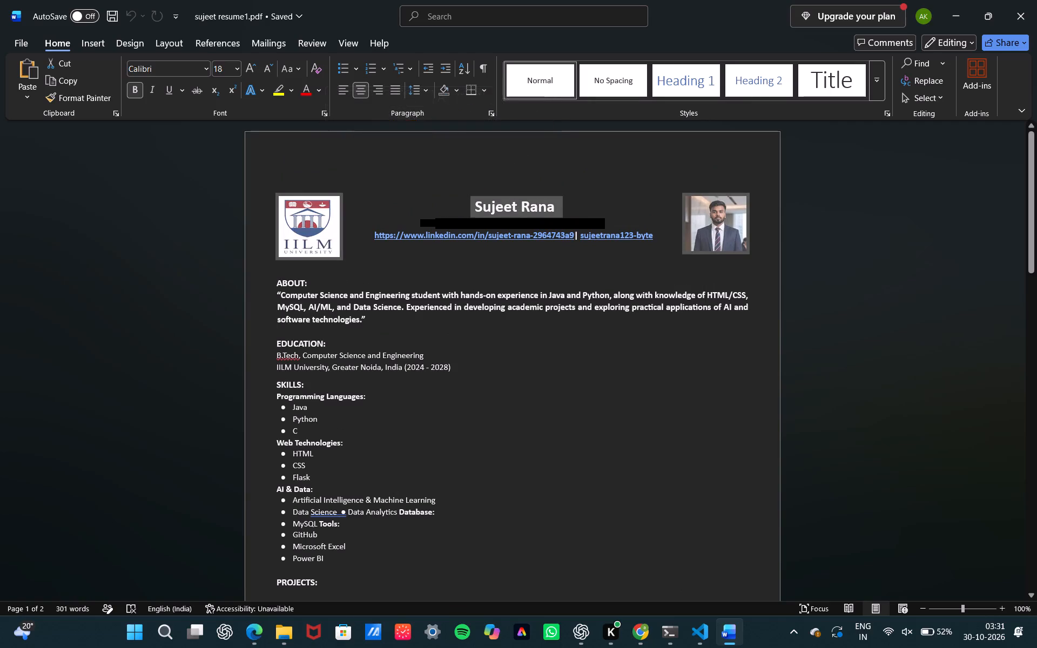
{"action": "left_click", "coordinate": [279, 172]}
{"action": "left_click", "coordinate": [430, 145]}
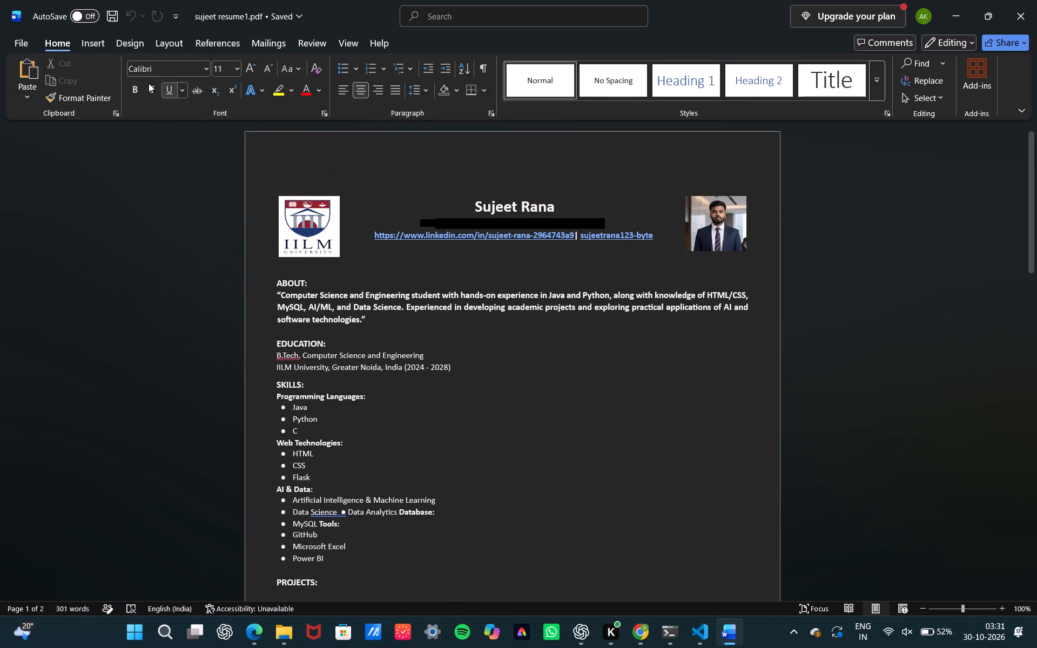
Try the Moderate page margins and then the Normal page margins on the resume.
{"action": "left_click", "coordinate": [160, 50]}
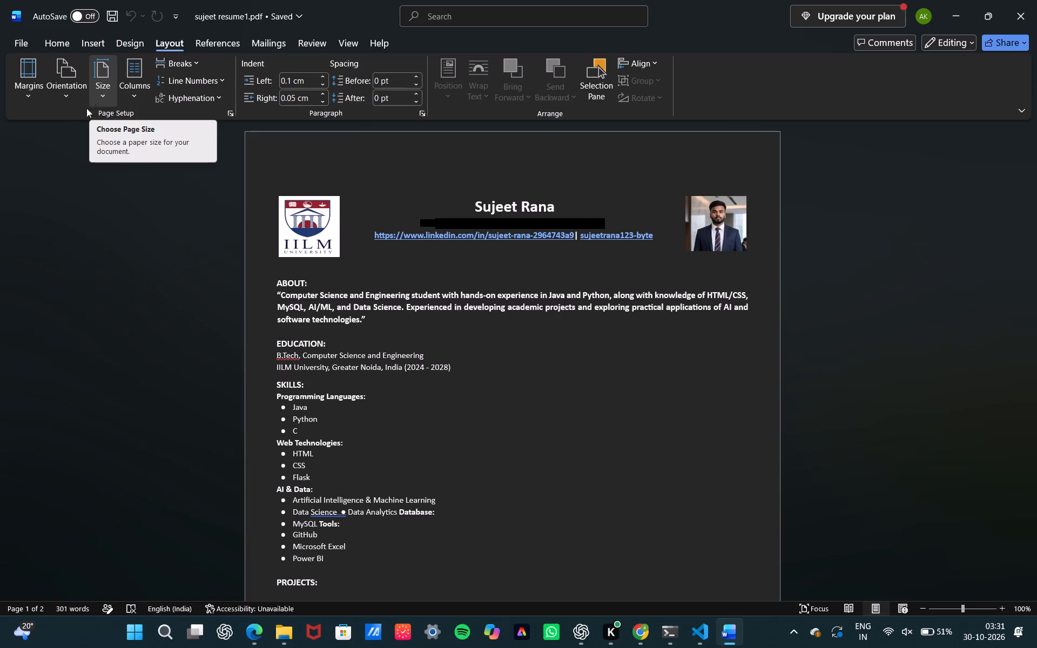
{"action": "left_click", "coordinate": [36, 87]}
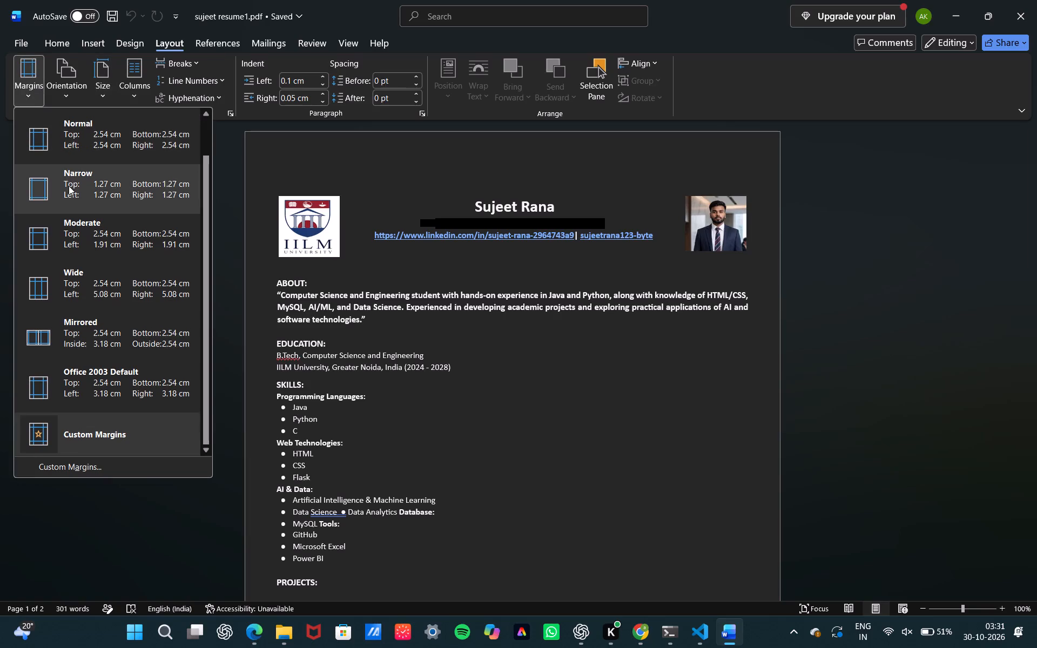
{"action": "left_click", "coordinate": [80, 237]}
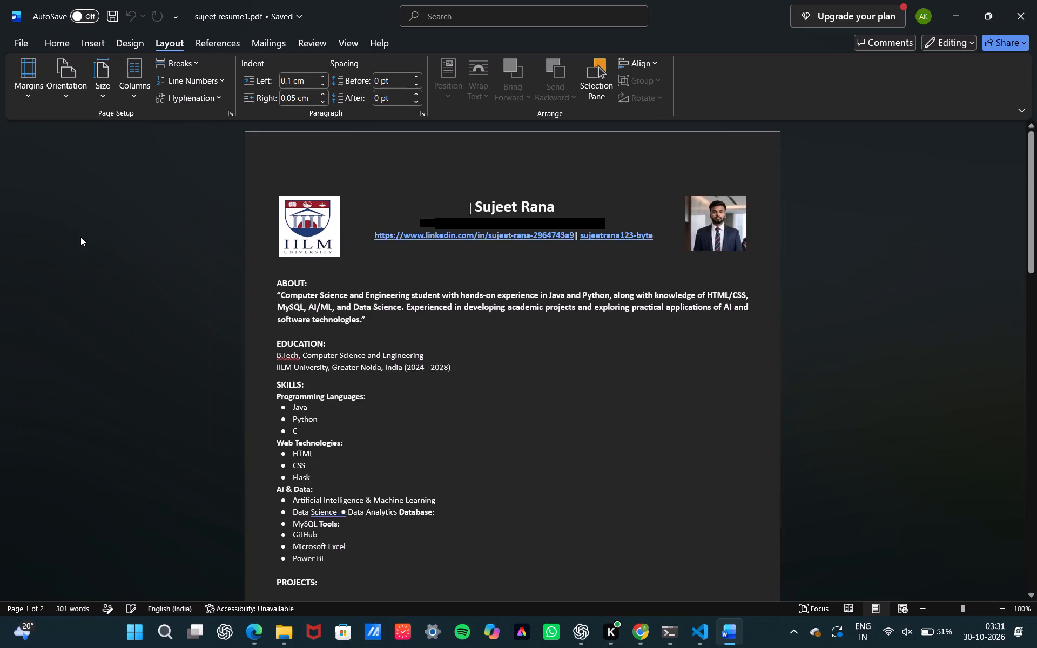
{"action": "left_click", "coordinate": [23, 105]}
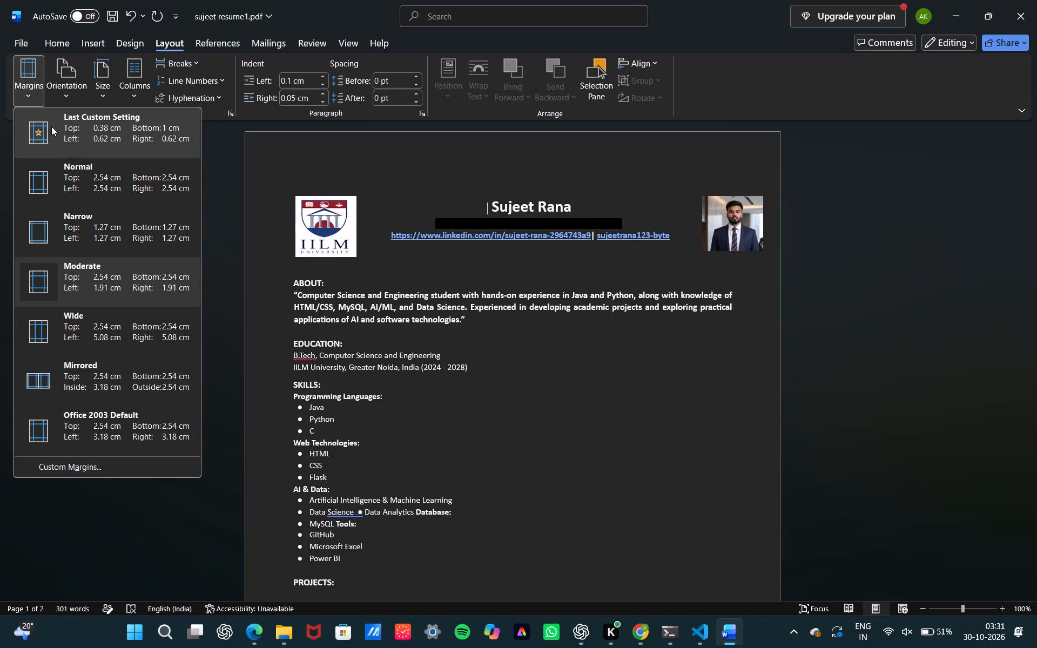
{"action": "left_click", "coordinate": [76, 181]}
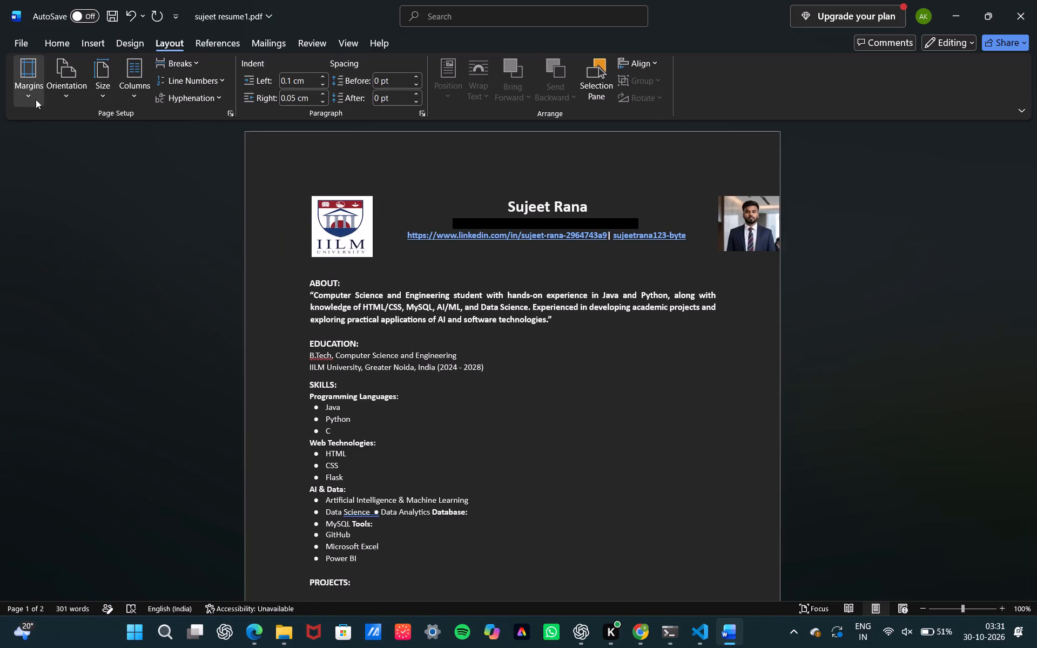
Set the page margins to Narrow, 1.27 cm on all sides, and check how the content flows across the pages.
{"action": "left_click", "coordinate": [40, 101]}
{"action": "left_click", "coordinate": [74, 223]}
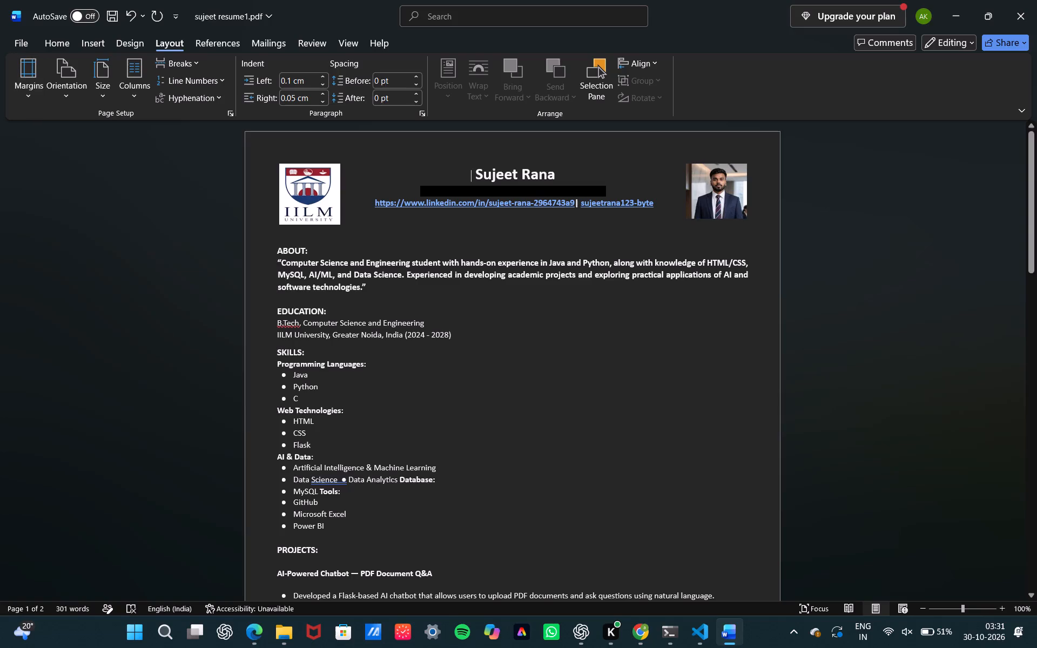
{"action": "scroll", "coordinate": [214, 277], "scroll_direction": "down", "scroll_amount": 4}
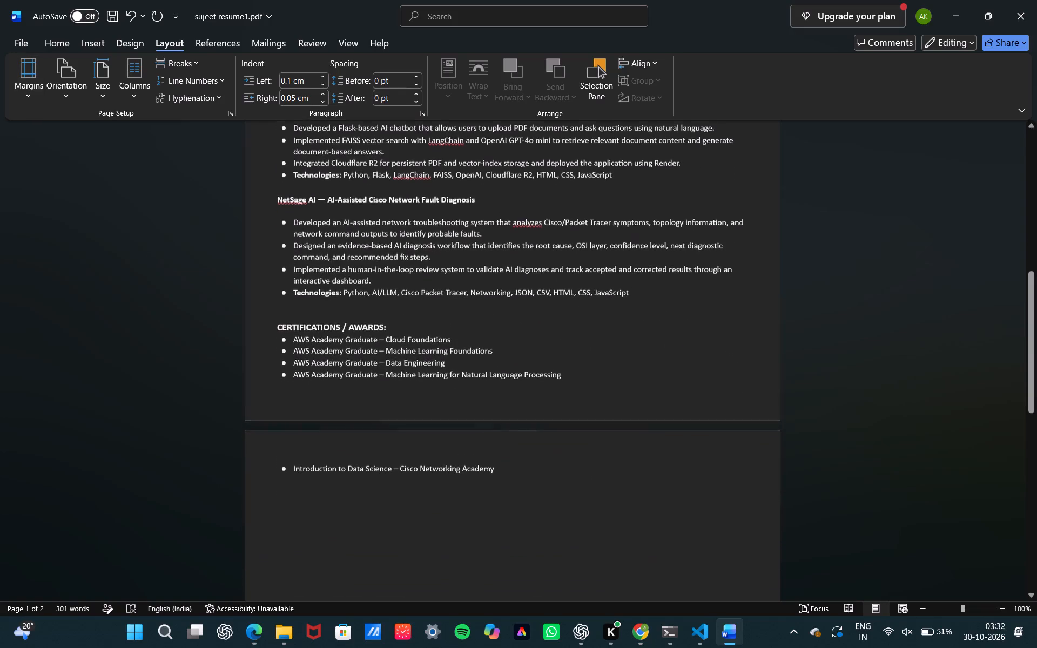
{"action": "scroll", "coordinate": [214, 277], "scroll_direction": "down", "scroll_amount": 1}
{"action": "scroll", "coordinate": [214, 277], "scroll_direction": "up", "scroll_amount": 4}
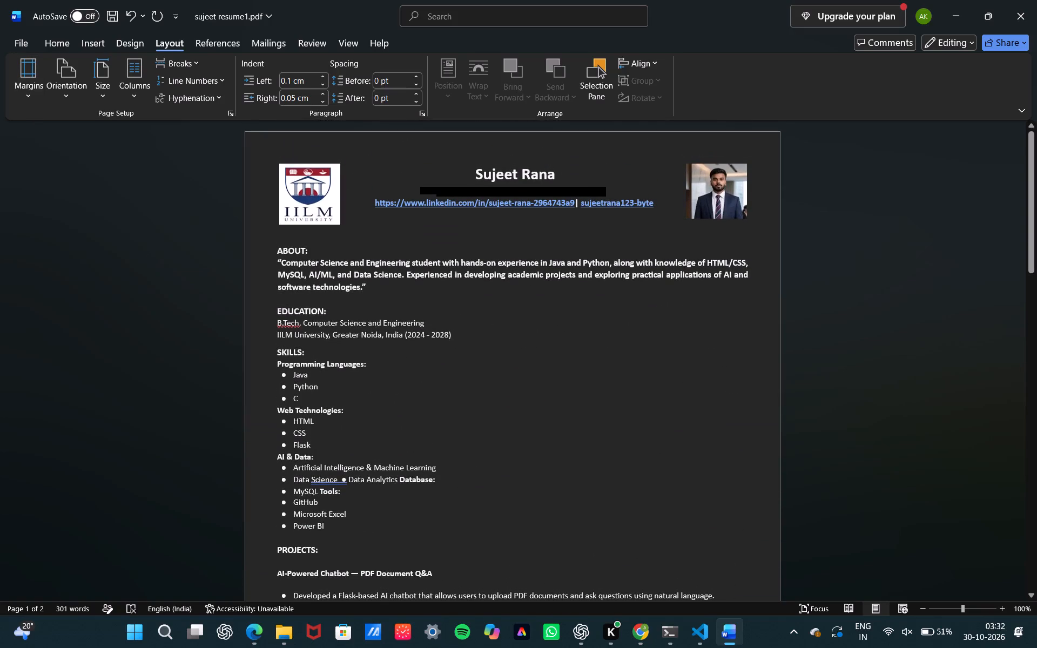
Insert one blank line between the IILM University education entry and the SKILLS heading.
{"action": "left_click", "coordinate": [467, 332]}
{"action": "key", "text": "Return"}
{"action": "key", "text": "Return"}
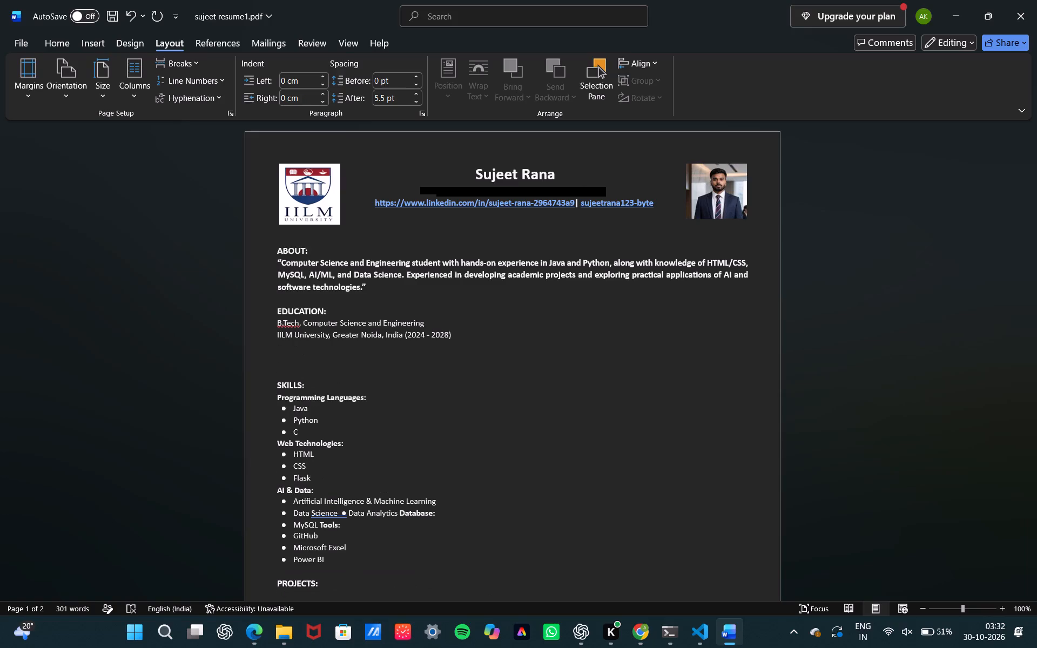
{"action": "key", "text": "BackSpace"}
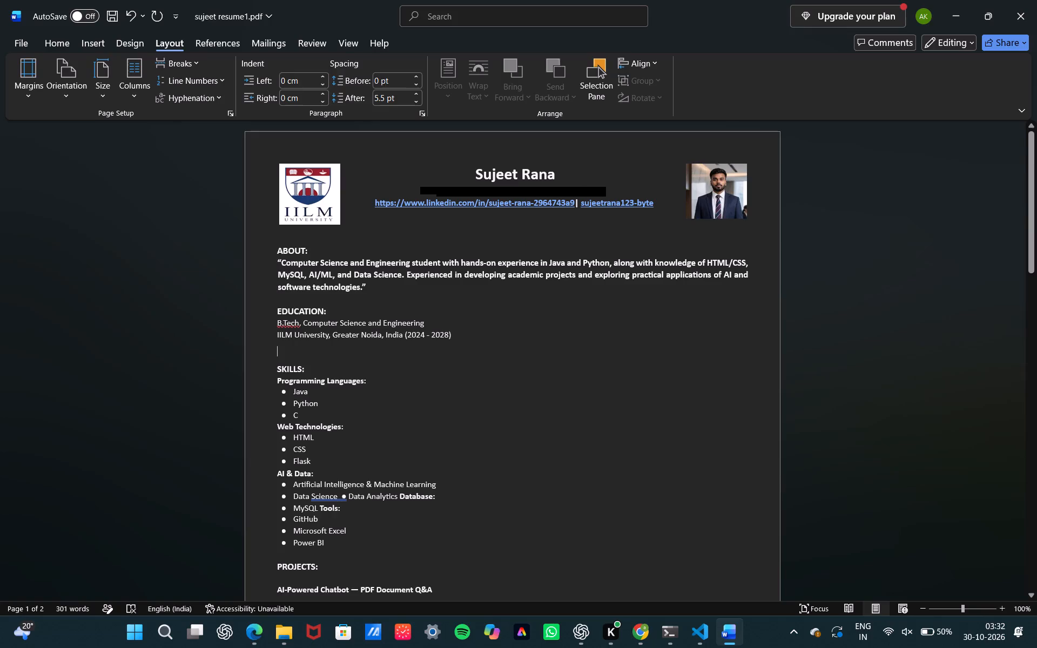
Split the Database: label off the Data Analytics line onto its own line in the skills section.
{"action": "left_click", "coordinate": [398, 496]}
{"action": "key", "text": "Return"}
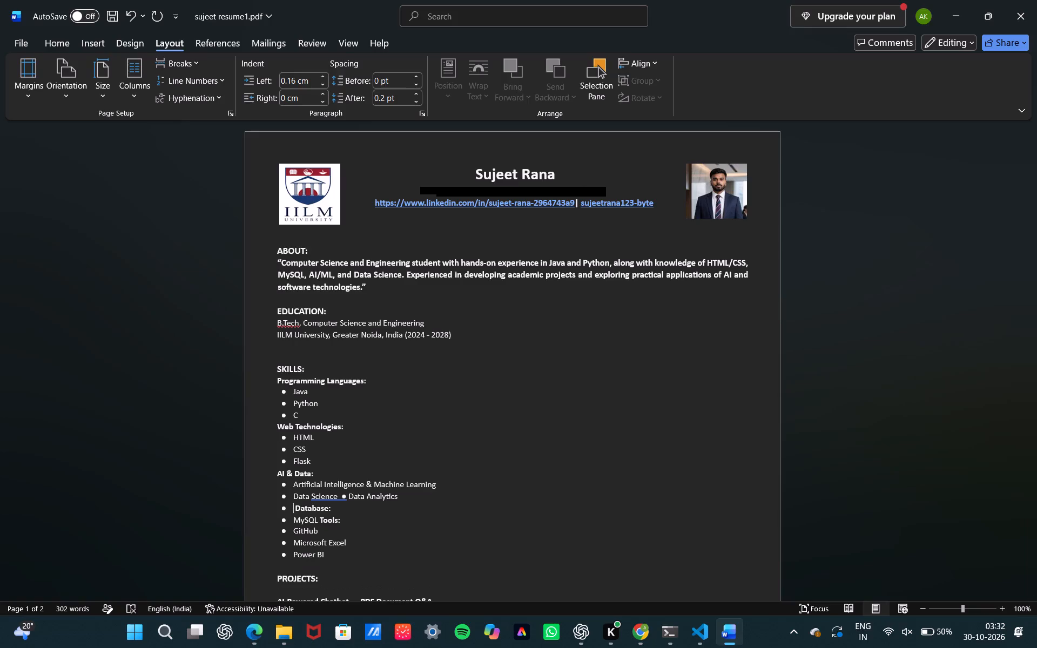
Move the text cursor into the Data Science line, towards the inline bullet before Data Analytics.
{"action": "key", "text": "Right"}
{"action": "key", "text": "Down"}
{"action": "key", "text": "Right"}
{"action": "key", "text": "Right"}
{"action": "key", "text": "Right"}
{"action": "key", "text": "Right"}
{"action": "key", "text": "Right"}
{"action": "key", "text": "Right"}
{"action": "key", "text": "Up"}
{"action": "key", "text": "Up"}
{"action": "key", "text": "Up"}
{"action": "key", "text": "Down"}
{"action": "key", "text": "Right"}
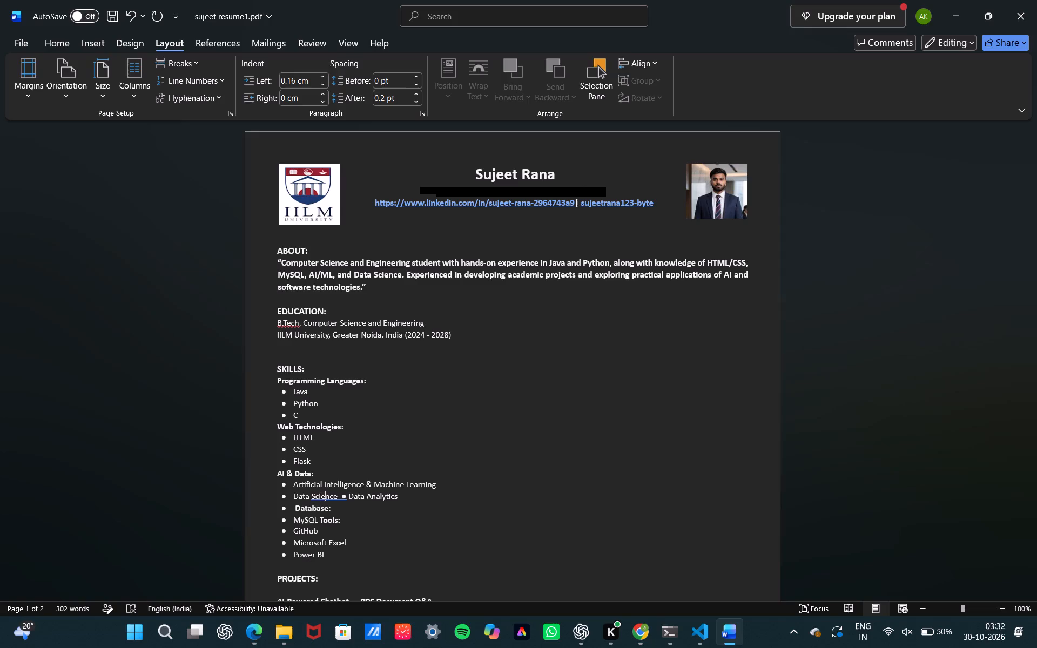
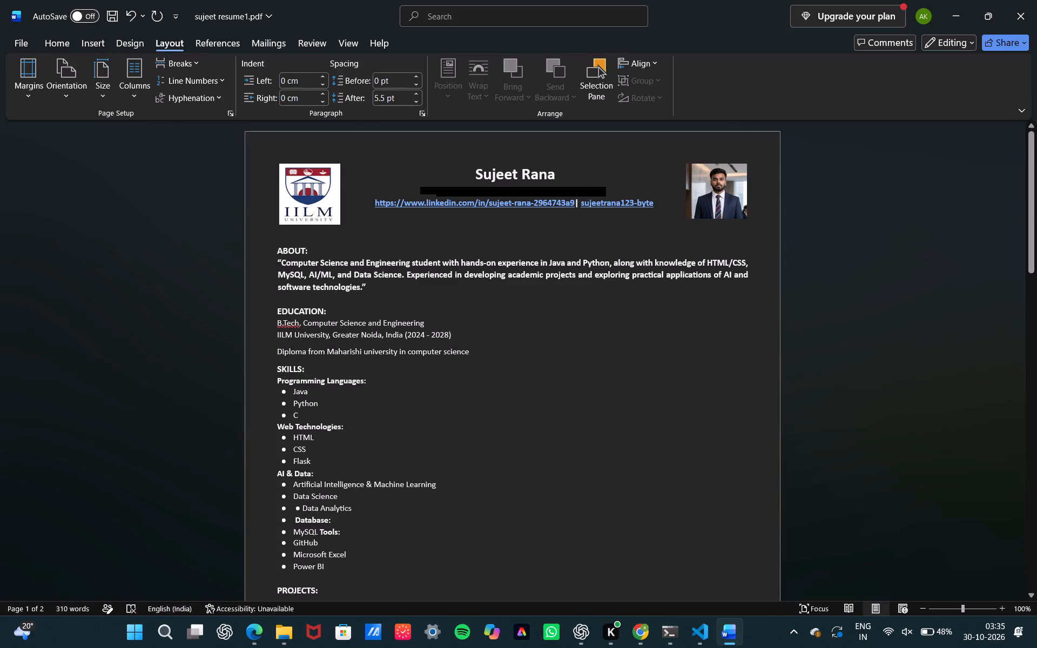
Replace the word "from" after Diploma with a comma and space in the Maharishi university education line.
{"action": "left_click", "coordinate": [325, 352]}
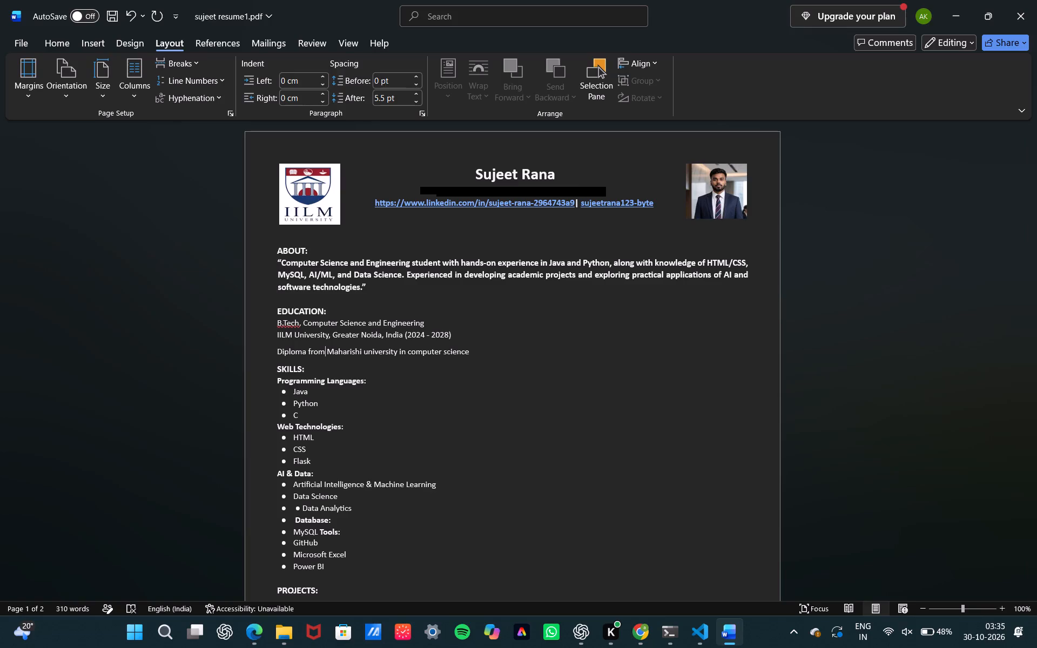
{"action": "key", "text": "Right"}
{"action": "key", "text": "BackSpace"}
{"action": "key", "text": "BackSpace"}
{"action": "key", "text": "BackSpace"}
{"action": "key", "text": "BackSpace"}
{"action": "key", "text": "BackSpace"}
{"action": "key", "text": "BackSpace"}
{"action": "key", "text": "BackSpace"}
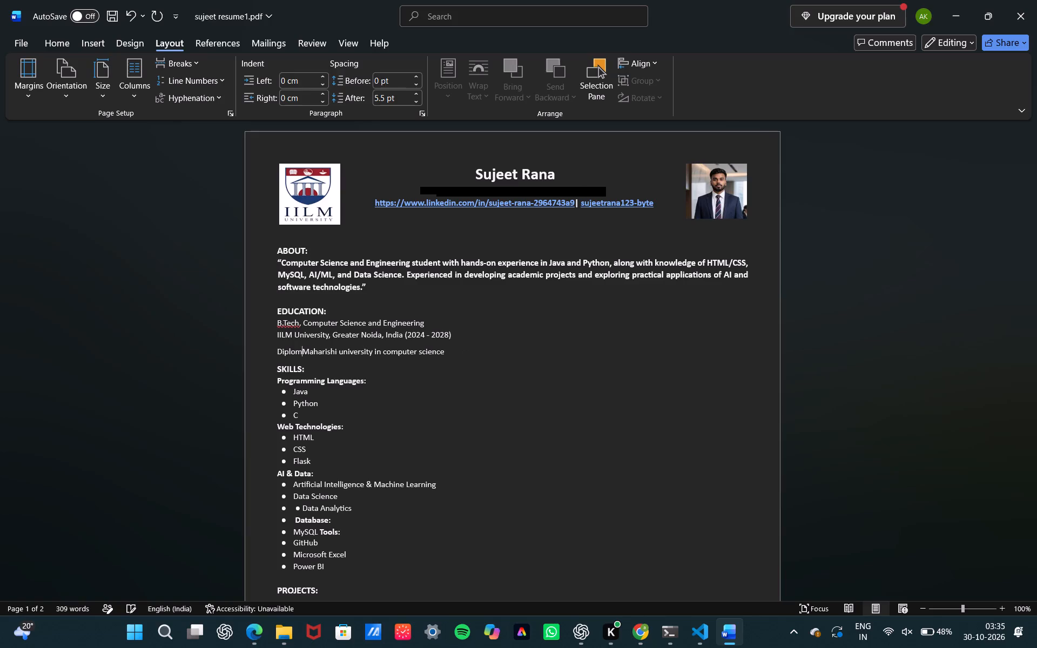
{"action": "key", "text": "BackSpace"}
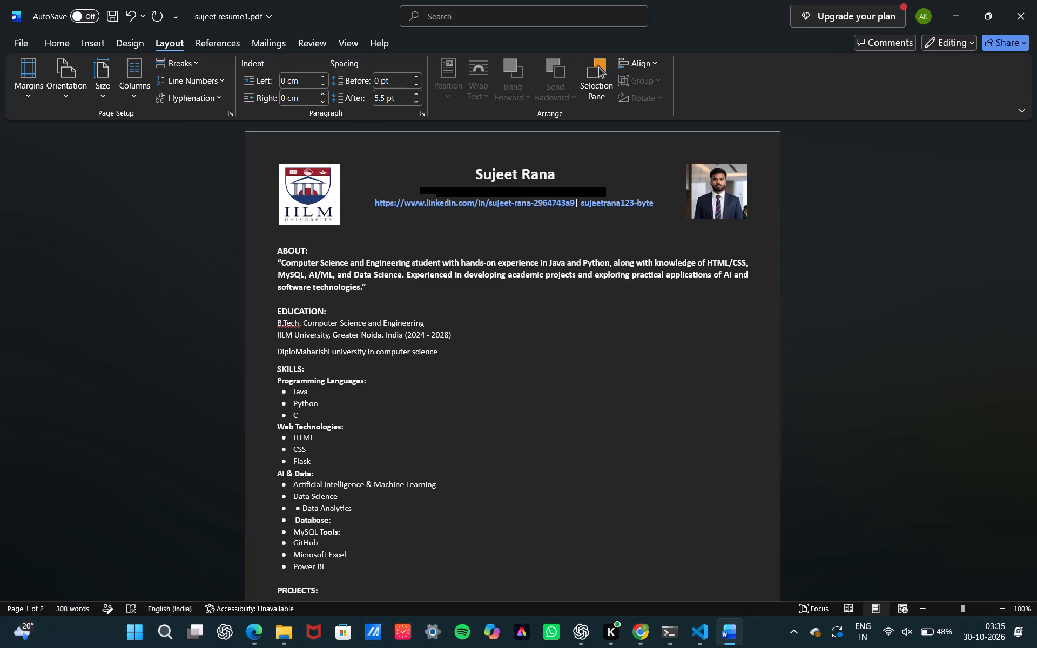
{"action": "key", "text": "ctrl+z"}
{"action": "key", "text": "ctrl+z"}
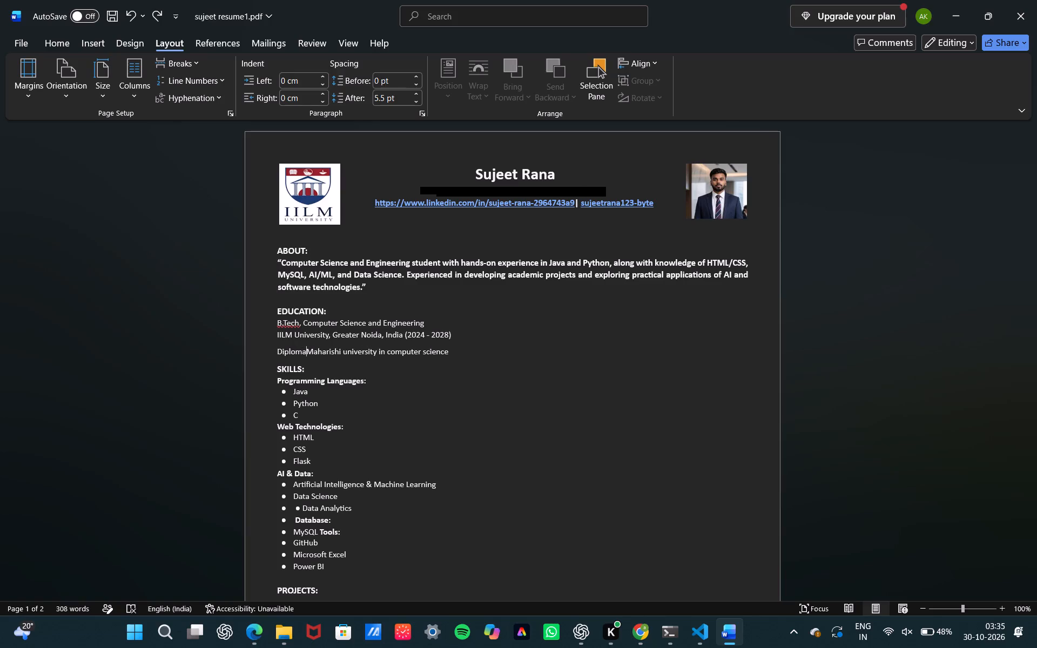
{"action": "type", "text": ","}
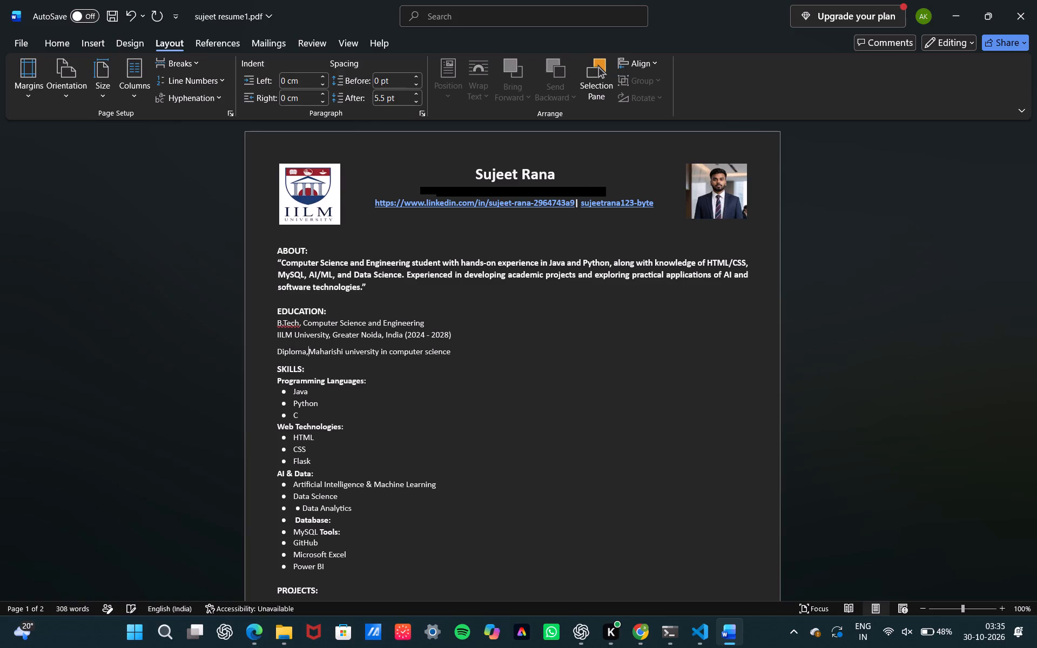
{"action": "key", "text": "space"}
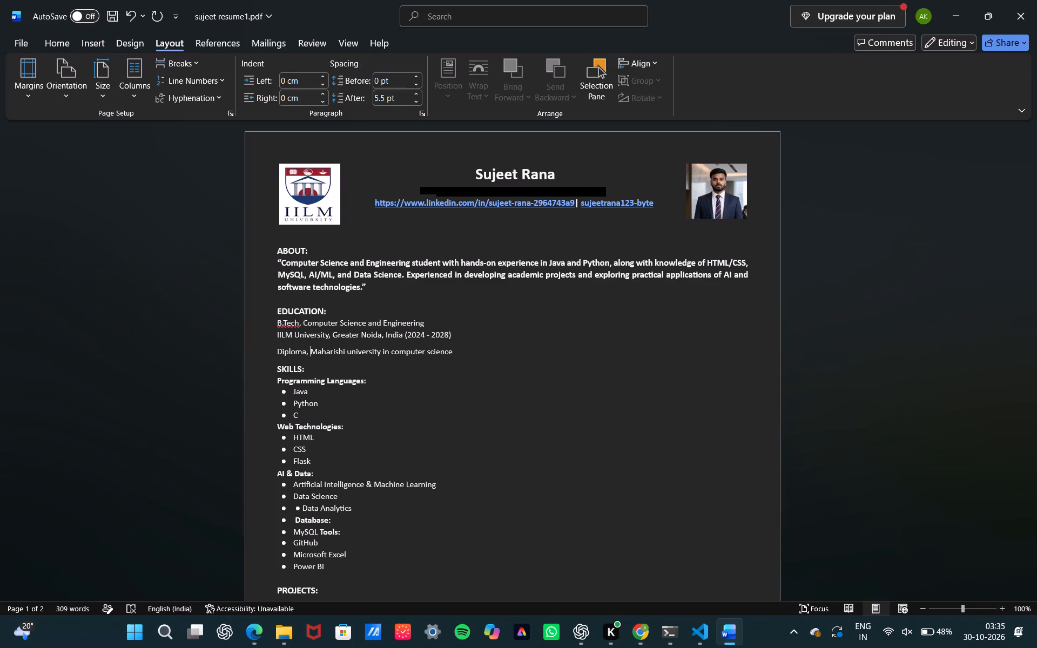
Delete "in computer science" from the end of the Maharishi university diploma line.
{"action": "key", "text": "Right"}
{"action": "key", "text": "Right"}
{"action": "key", "text": "Right"}
{"action": "key", "text": "Right"}
{"action": "key", "text": "Right"}
{"action": "key", "text": "Right"}
{"action": "key", "text": "Right"}
{"action": "key", "text": "Right"}
{"action": "key", "text": "Right"}
{"action": "key", "text": "Right"}
{"action": "key", "text": "Right"}
{"action": "key", "text": "Right"}
{"action": "key", "text": "Right"}
{"action": "key", "text": "Right"}
{"action": "key", "text": "Right"}
{"action": "key", "text": "Right"}
{"action": "key", "text": "Right"}
{"action": "key", "text": "Right"}
{"action": "key", "text": "Right"}
{"action": "key", "text": "Right"}
{"action": "key", "text": "Right"}
{"action": "key", "text": "Right"}
{"action": "key", "text": "Right"}
{"action": "key", "text": "Right"}
{"action": "key", "text": "Right"}
{"action": "key", "text": "Right"}
{"action": "key", "text": "Right"}
{"action": "key", "text": "Right"}
{"action": "key", "text": "Right"}
{"action": "key", "text": "Right"}
{"action": "key", "text": "Right"}
{"action": "key", "text": "Right"}
{"action": "key", "text": "Right"}
{"action": "key", "text": "Right"}
{"action": "key", "text": "Right"}
{"action": "key", "text": "Right"}
{"action": "key", "text": "Right"}
{"action": "key", "text": "Right"}
{"action": "key", "text": "Right"}
{"action": "key", "text": "Right"}
{"action": "key", "text": "BackSpace"}
{"action": "key", "text": "BackSpace"}
{"action": "key", "text": "BackSpace"}
{"action": "key", "text": "BackSpace"}
{"action": "key", "text": "BackSpace"}
{"action": "key", "text": "BackSpace"}
{"action": "key", "text": "BackSpace"}
{"action": "key", "text": "BackSpace"}
{"action": "key", "text": "BackSpace"}
{"action": "key", "text": "BackSpace"}
{"action": "key", "text": "BackSpace"}
{"action": "key", "text": "BackSpace"}
{"action": "key", "text": "BackSpace"}
{"action": "key", "text": "BackSpace"}
{"action": "key", "text": "BackSpace"}
{"action": "key", "text": "BackSpace"}
{"action": "key", "text": "BackSpace"}
{"action": "key", "text": "BackSpace"}
{"action": "key", "text": "BackSpace"}
Insert "(CSE)" between Diploma and the comma, so the education line reads "Diploma (CSE), Maharishi university".
{"action": "key", "text": "Left"}
{"action": "key", "text": "Left"}
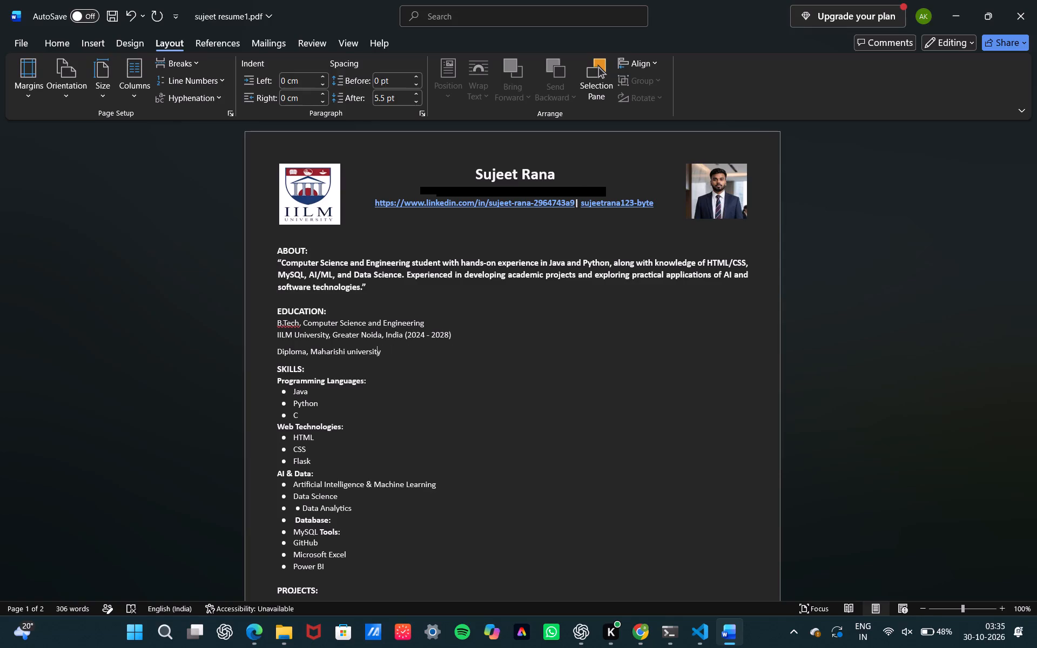
{"action": "key", "text": "Left"}
{"action": "key", "text": "Left"}
{"action": "key", "text": "Left"}
{"action": "key", "text": "Left"}
{"action": "key", "text": "Left"}
{"action": "key", "text": "Left"}
{"action": "key", "text": "Left"}
{"action": "key", "text": "Left"}
{"action": "key", "text": "Left"}
{"action": "key", "text": "Left"}
{"action": "key", "text": "Left"}
{"action": "key", "text": "Left"}
{"action": "key", "text": "Left"}
{"action": "key", "text": "Left"}
{"action": "key", "text": "Left"}
{"action": "key", "text": "Left"}
{"action": "key", "text": "Left"}
{"action": "key", "text": "Left"}
{"action": "key", "text": "Left"}
{"action": "key", "text": "Left"}
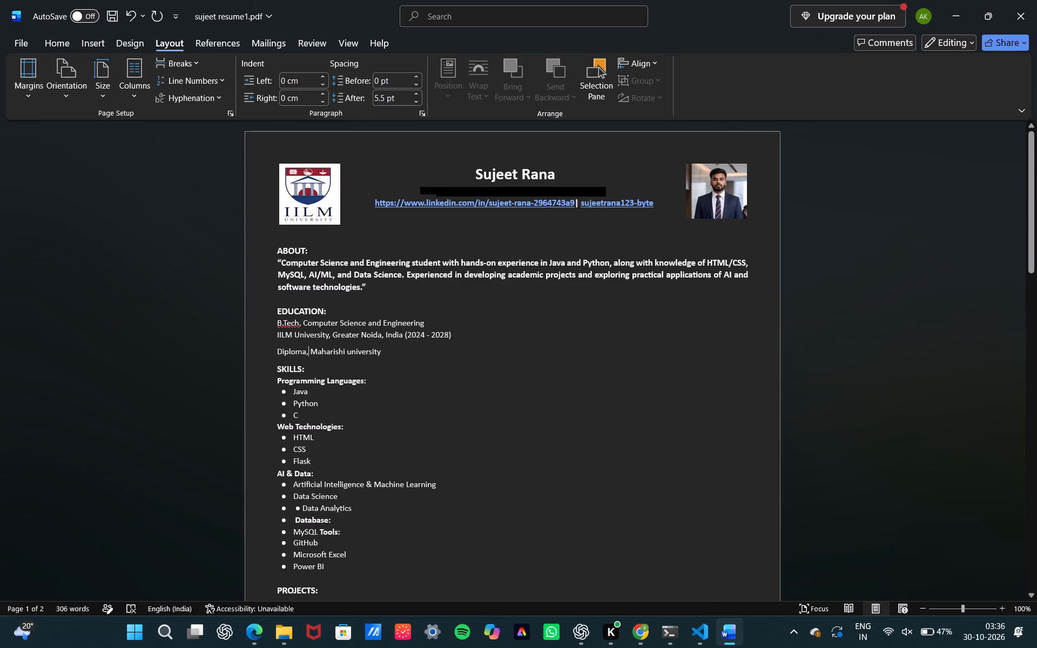
{"action": "key", "text": "BackSpace"}
{"action": "key", "text": "space"}
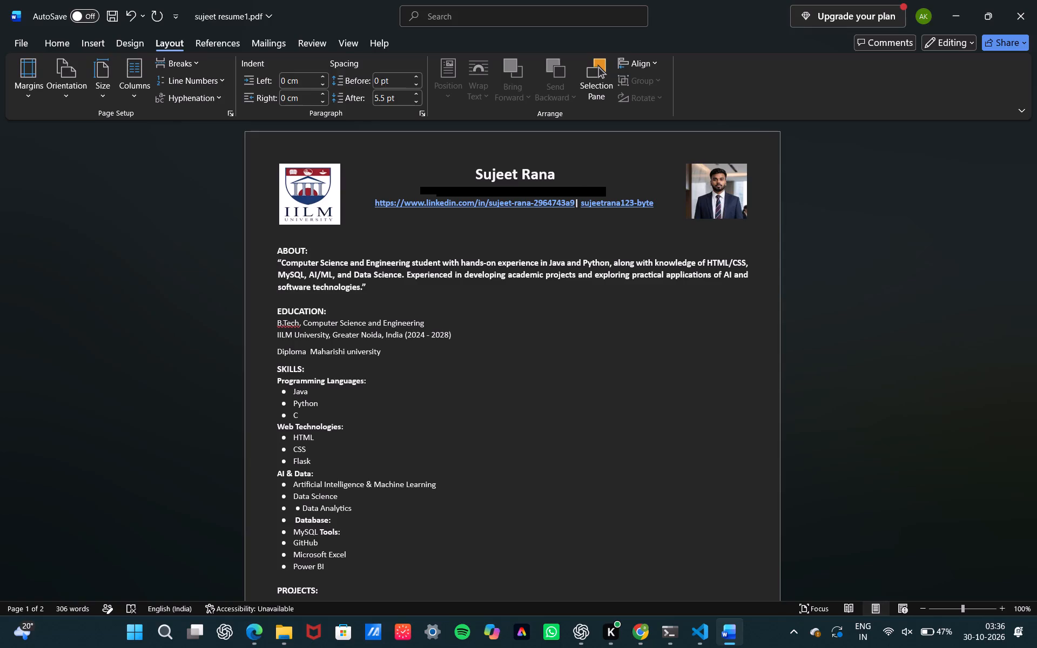
{"action": "key", "text": "shift+parenleft"}
{"action": "type", "text": "CSES"}
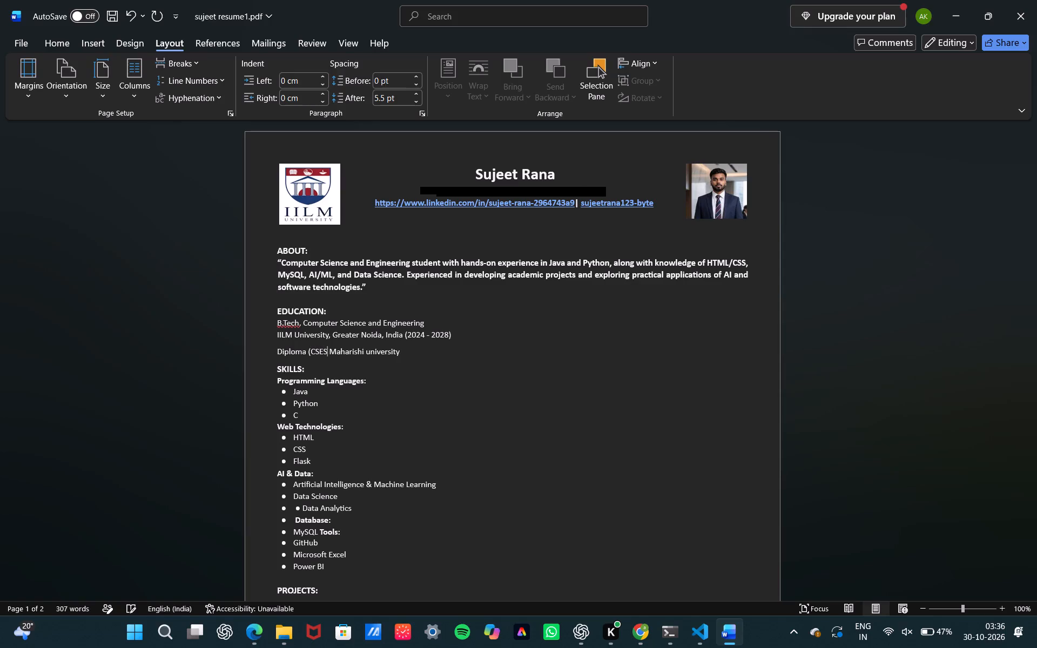
{"action": "key", "text": "BackSpace"}
{"action": "key", "text": "shift+parenright"}
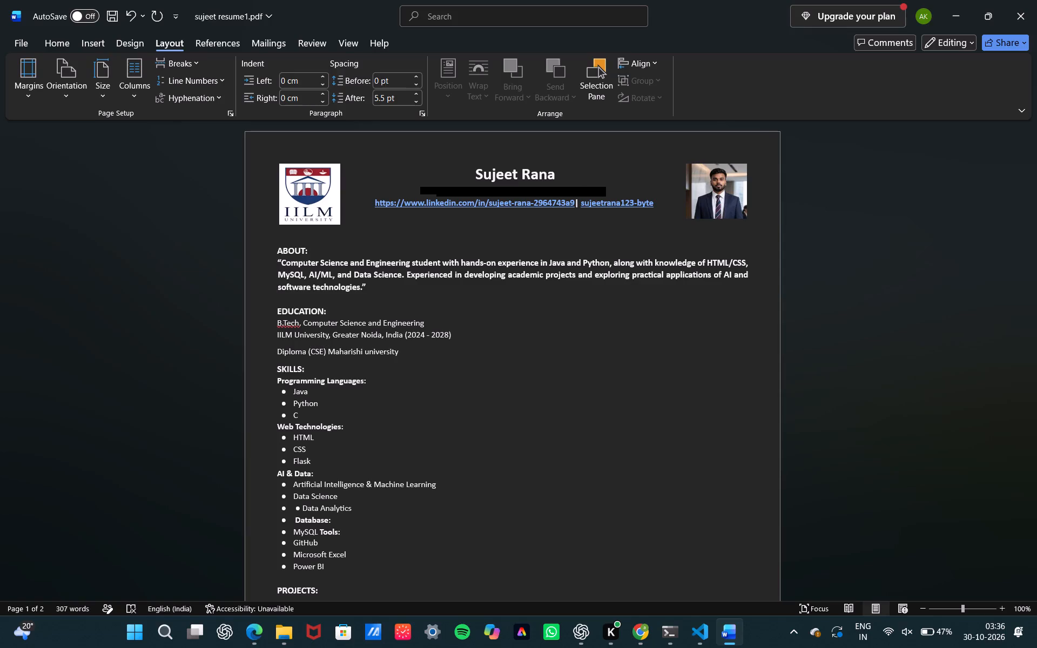
{"action": "key", "text": "comma"}
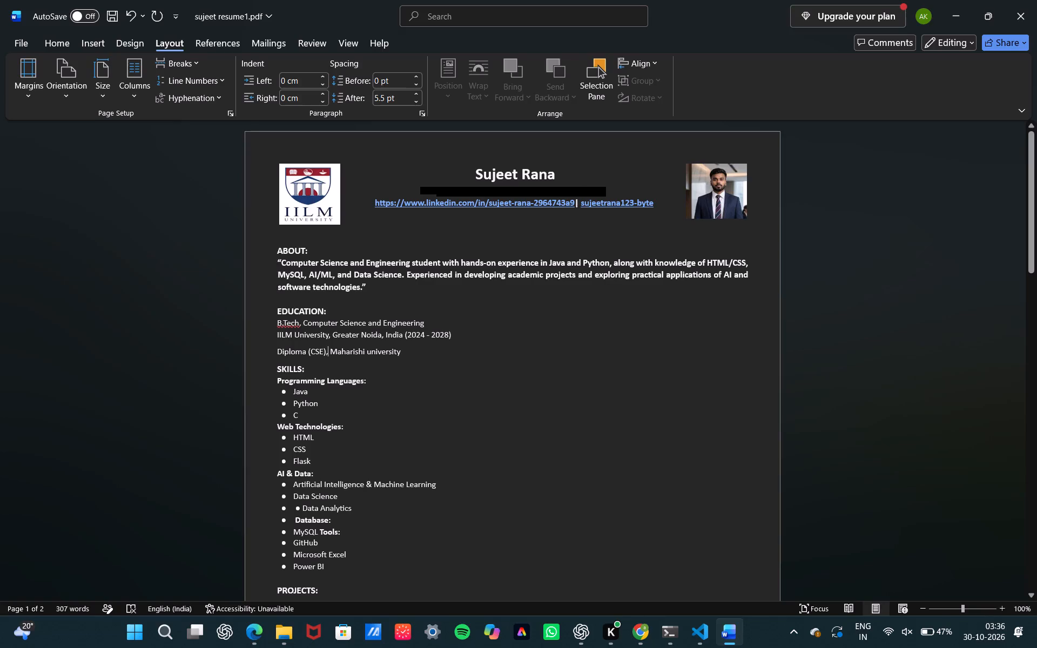
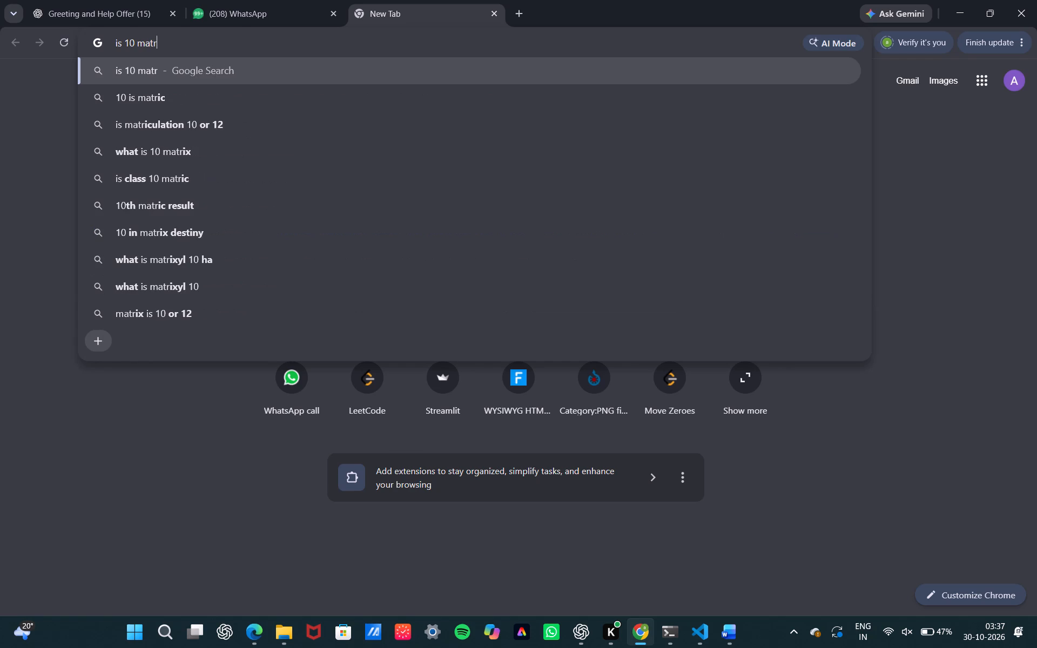
{"action": "type", "text": "iculaye"}
{"action": "key", "text": "Return"}
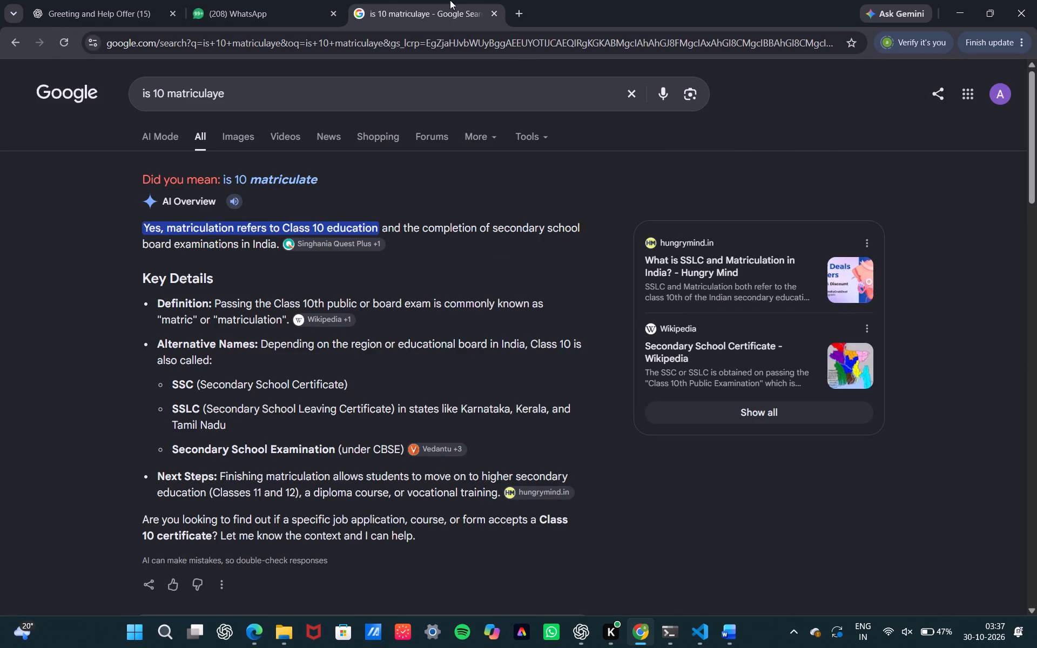
{"action": "left_click", "coordinate": [961, 15]}
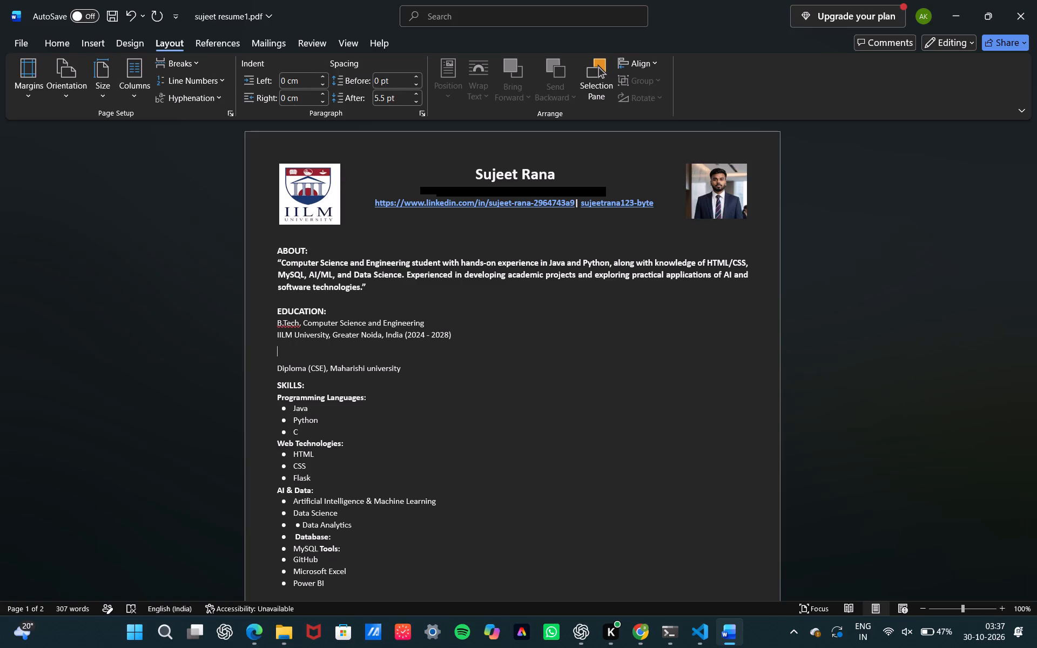
Enter "Matriculate, DAV Public School" on the blank line above the Diploma (CSE) entry in the Education section.
{"action": "key", "text": "m"}
{"action": "key", "text": "a"}
{"action": "type", "text": "tr"}
{"action": "type", "text": "iculate"}
{"action": "key", "text": "comma"}
{"action": "key", "text": "space"}
{"action": "key", "text": "shift+d"}
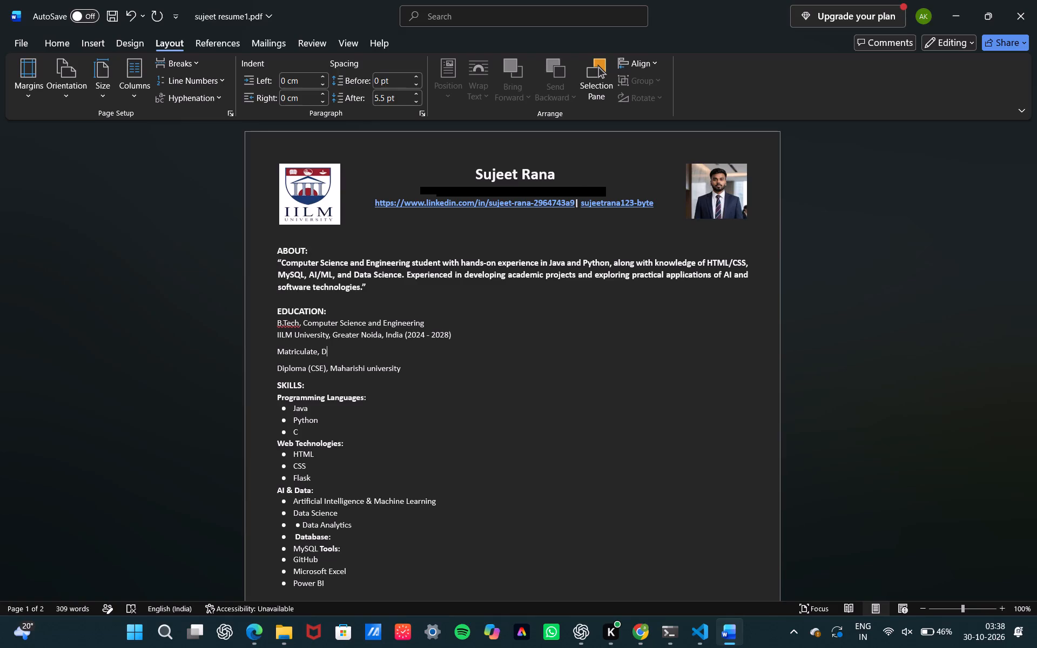
{"action": "key", "text": "shift+a"}
{"action": "key", "text": "v"}
{"action": "key", "text": "BackSpace"}
{"action": "key", "text": "shift+v"}
{"action": "key", "text": "space"}
{"action": "key", "text": "shift+p"}
{"action": "type", "text": "ublic"}
{"action": "key", "text": "space"}
{"action": "type", "text": "S"}
{"action": "type", "text": "chool"}
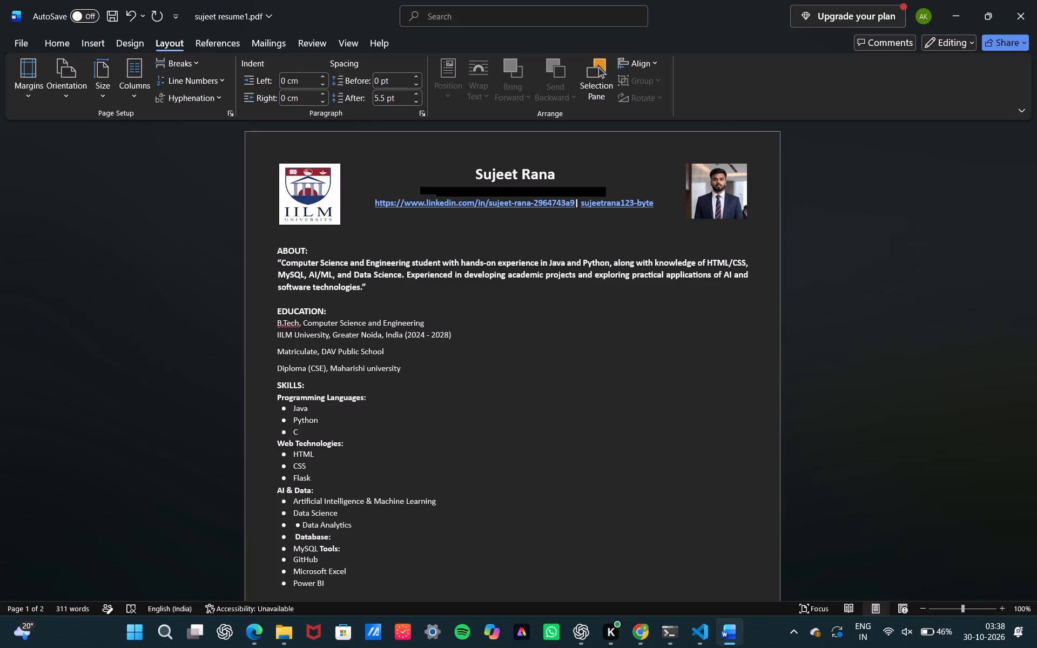
Add a comma and "Sasaram" after DAV Public School in the Matriculate line.
{"action": "key", "text": "comma"}
{"action": "key", "text": "BackSpace"}
{"action": "key", "text": "comma"}
{"action": "type", "text": "sa"}
{"action": "key", "text": "BackSpace"}
{"action": "key", "text": "BackSpace"}
{"action": "type", "text": "Sasa"}
{"action": "type", "text": "ram"}
Split the "MySQL Tools:" line in the skills list so that "Tools:" starts its own line below MySQL.
{"action": "scroll", "coordinate": [422, 349], "scroll_direction": "down", "scroll_amount": 2}
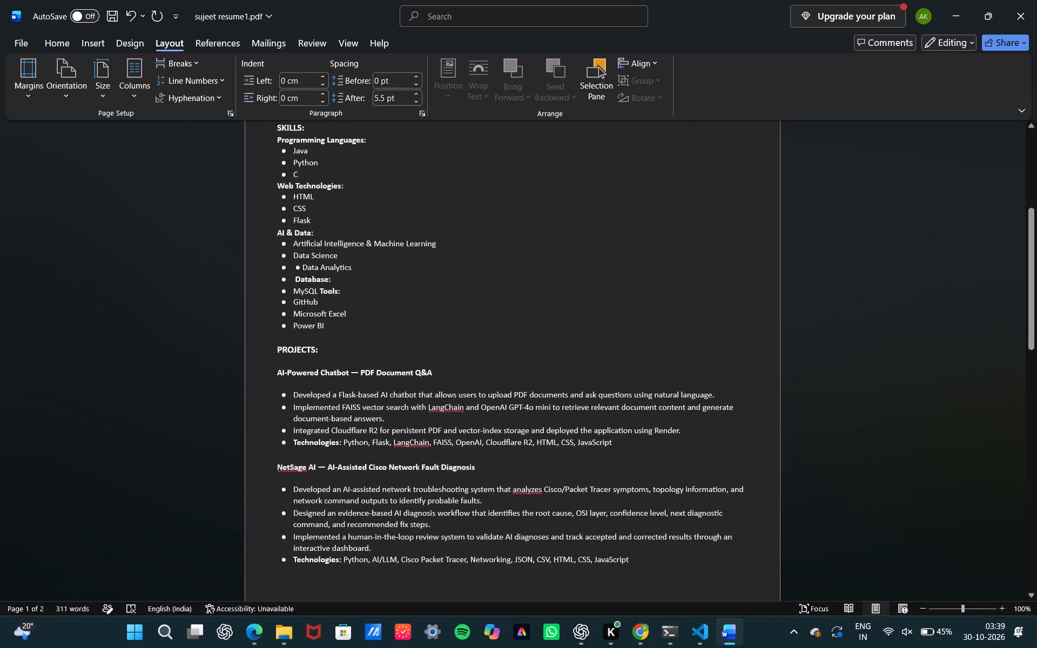
{"action": "scroll", "coordinate": [422, 349], "scroll_direction": "down", "scroll_amount": 2}
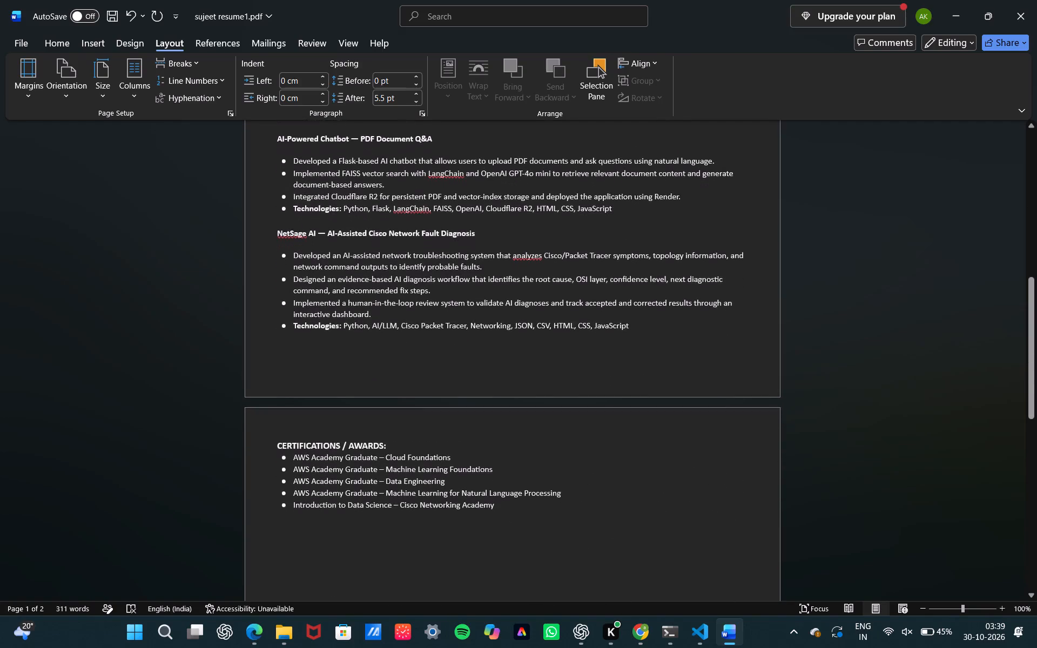
{"action": "scroll", "coordinate": [422, 349], "scroll_direction": "up", "scroll_amount": 1}
{"action": "scroll", "coordinate": [373, 366], "scroll_direction": "up", "scroll_amount": 2}
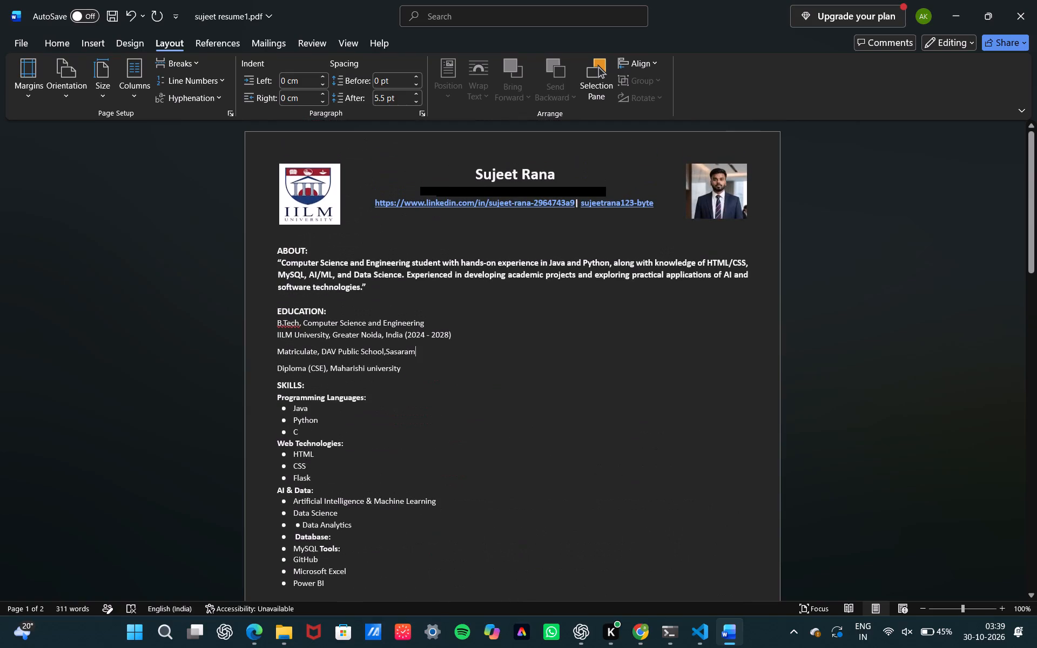
{"action": "scroll", "coordinate": [373, 366], "scroll_direction": "down", "scroll_amount": 1}
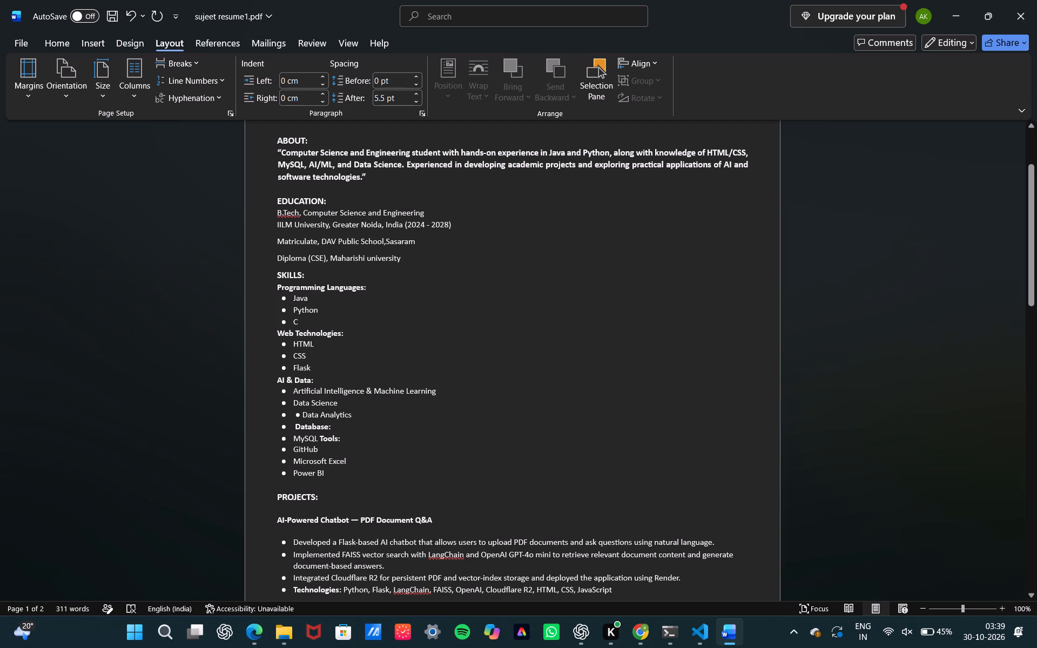
{"action": "left_click", "coordinate": [321, 440]}
{"action": "key", "text": "Left"}
{"action": "key", "text": "Return"}
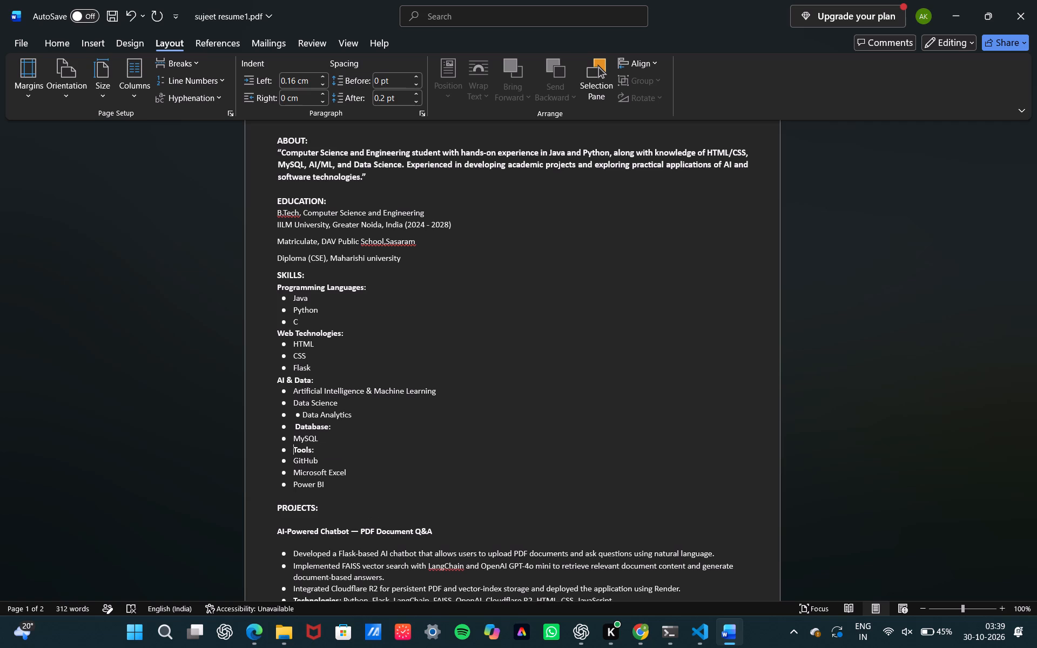
Remove the bullet and the indent from the "Tools:" line so it aligns with the other skill headings.
{"action": "type", "text": "7\\7"}
{"action": "key", "text": "BackSpace"}
{"action": "key", "text": "BackSpace"}
{"action": "key", "text": "BackSpace"}
{"action": "key", "text": "BackSpace"}
{"action": "key", "text": "BackSpace"}
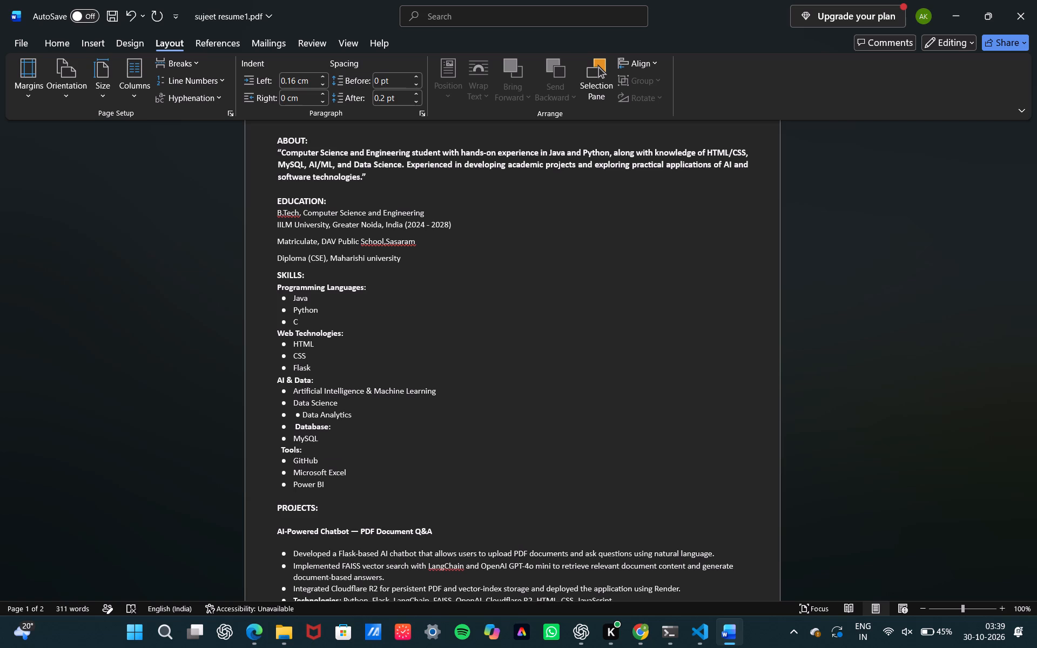
{"action": "key", "text": "BackSpace"}
Remove the outer one of the two bullets before Data Analytics under AI & Data.
{"action": "left_click", "coordinate": [289, 425]}
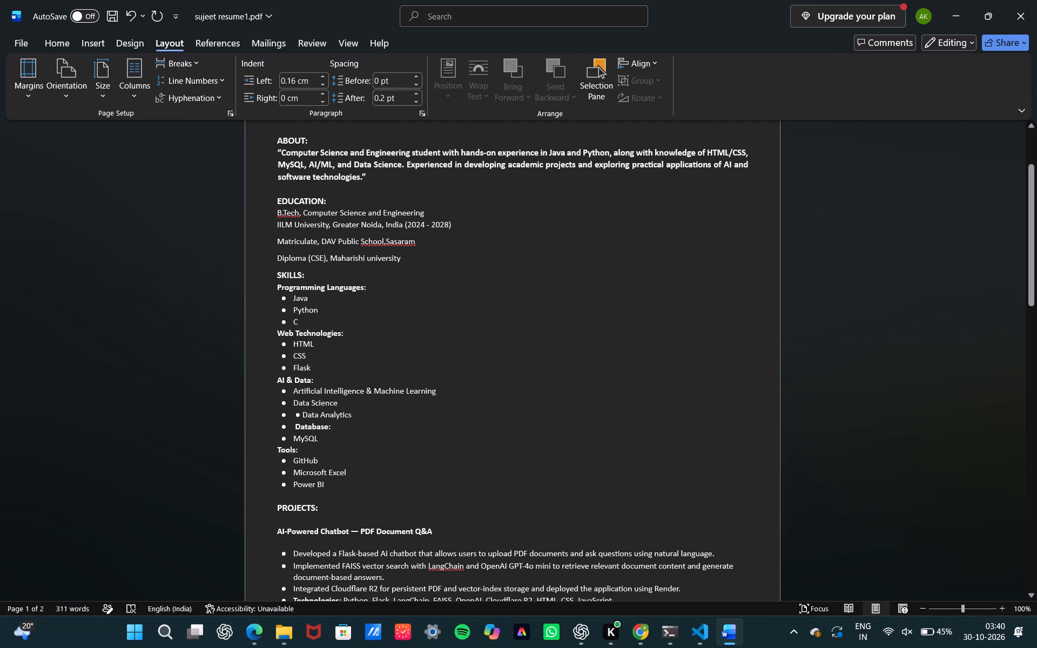
{"action": "key", "text": "Up"}
{"action": "key", "text": "BackSpace"}
Reduce the left indent of the Data Analytics line under AI & Data to 0.16 cm.
{"action": "key", "text": "BackSpace"}
Remove the bullet, leading space and indent from the "Database:" line so it aligns with the other skill headings.
{"action": "key", "text": "Down"}
{"action": "key", "text": "Right"}
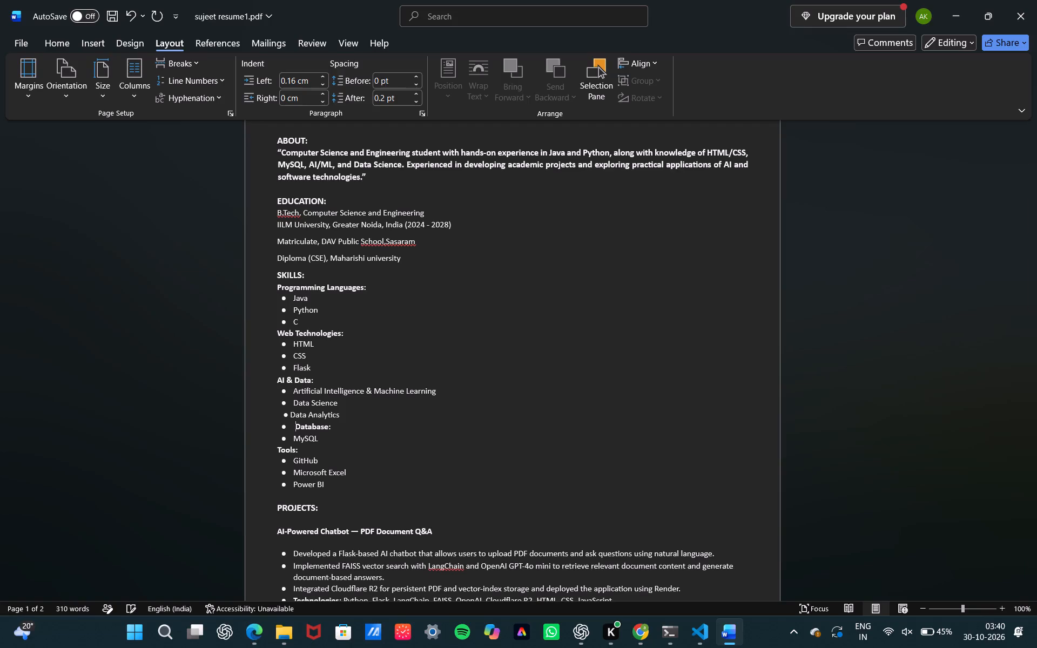
{"action": "key", "text": "BackSpace"}
{"action": "key", "text": "BackSpace"}
{"action": "key", "text": "BackSpace"}
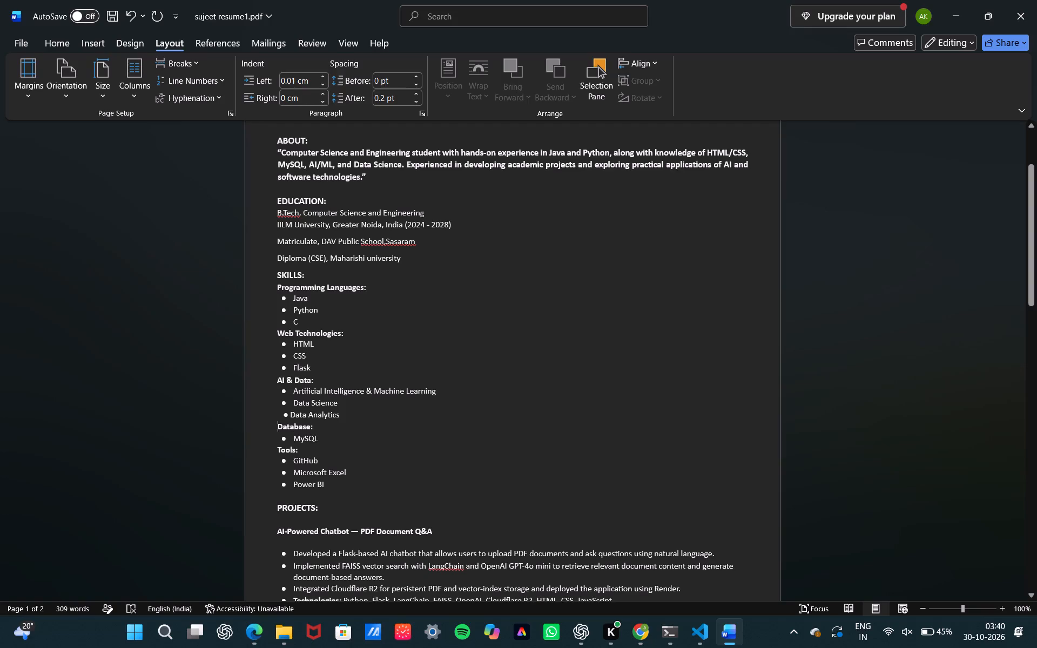
Delete the extra space before the Data Analytics bullet so it lines up with the bullets above it.
{"action": "scroll", "coordinate": [352, 325], "scroll_direction": "up", "scroll_amount": 1}
{"action": "scroll", "coordinate": [352, 325], "scroll_direction": "down", "scroll_amount": 1}
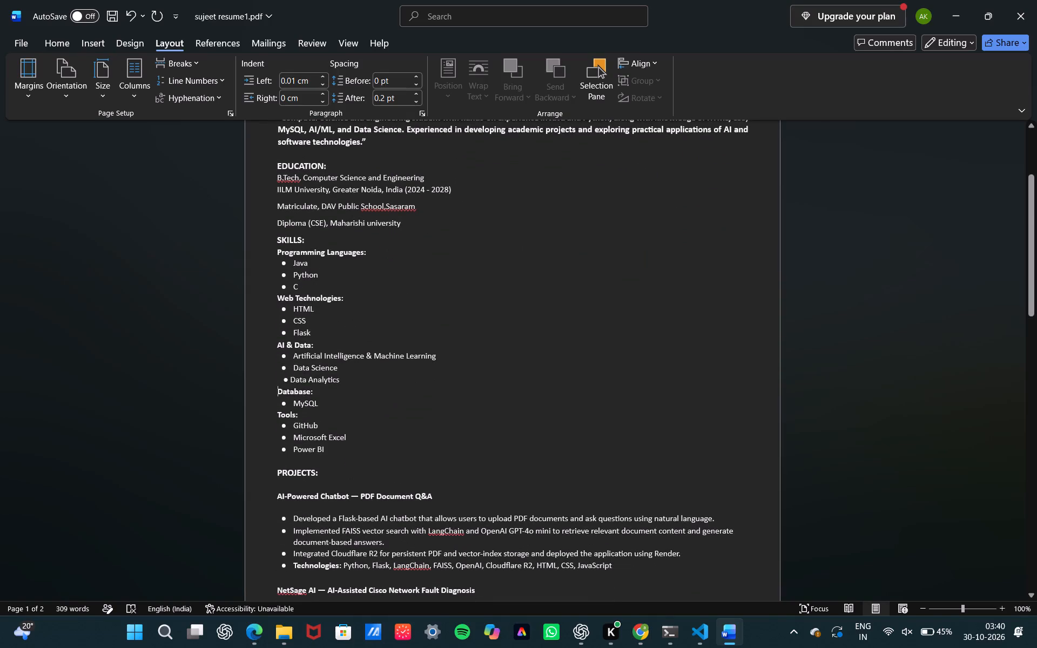
{"action": "key", "text": "Up"}
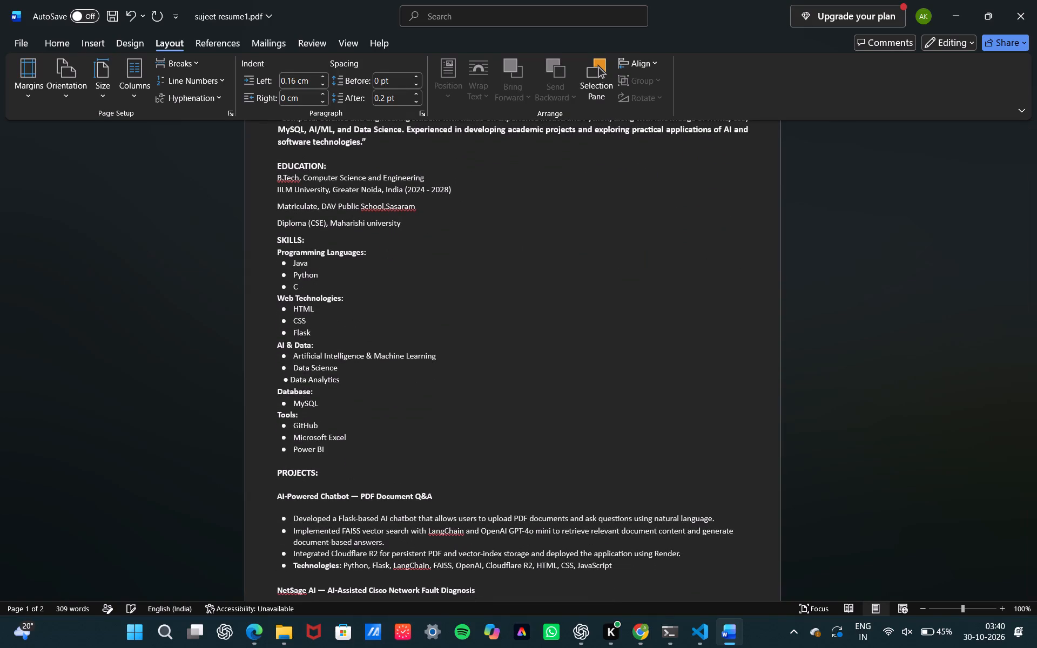
{"action": "key", "text": "Right"}
{"action": "key", "text": "BackSpace"}
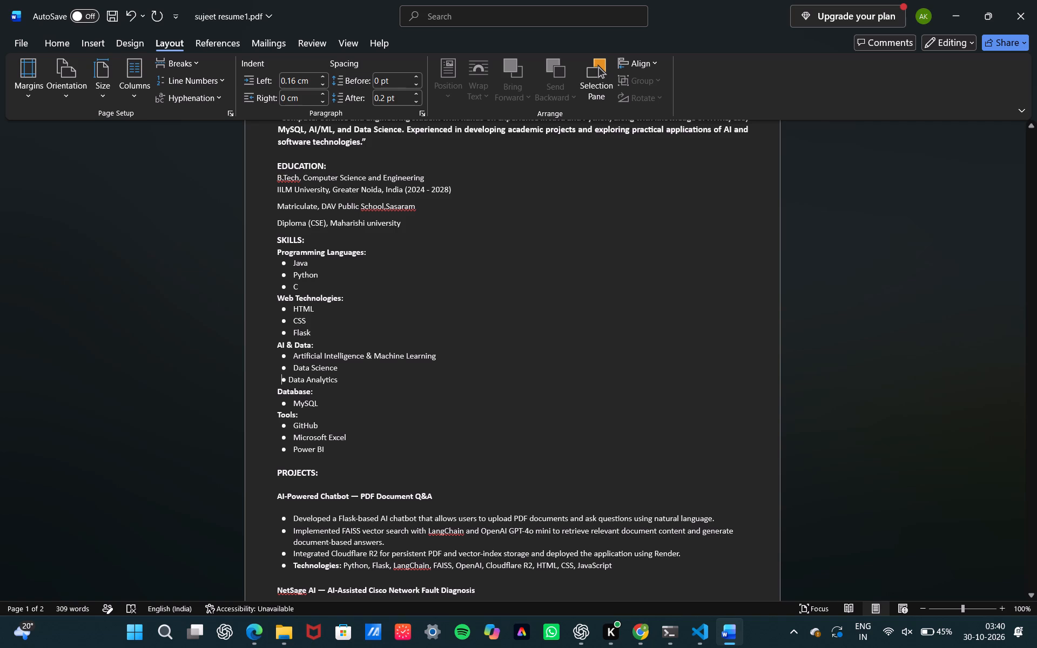
{"action": "left_click", "coordinate": [366, 376]}
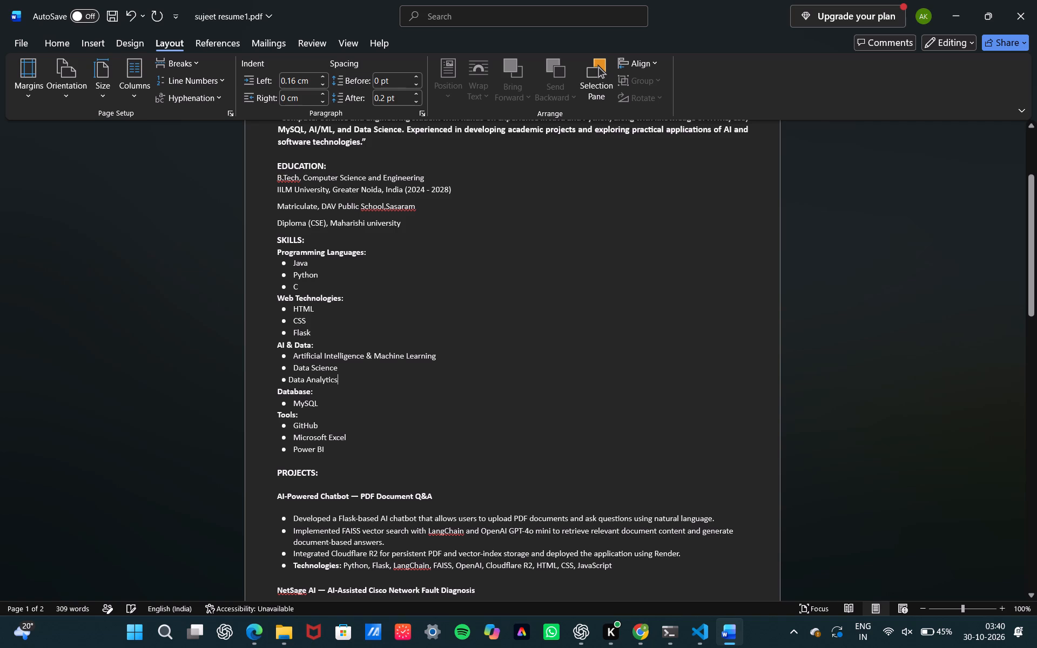
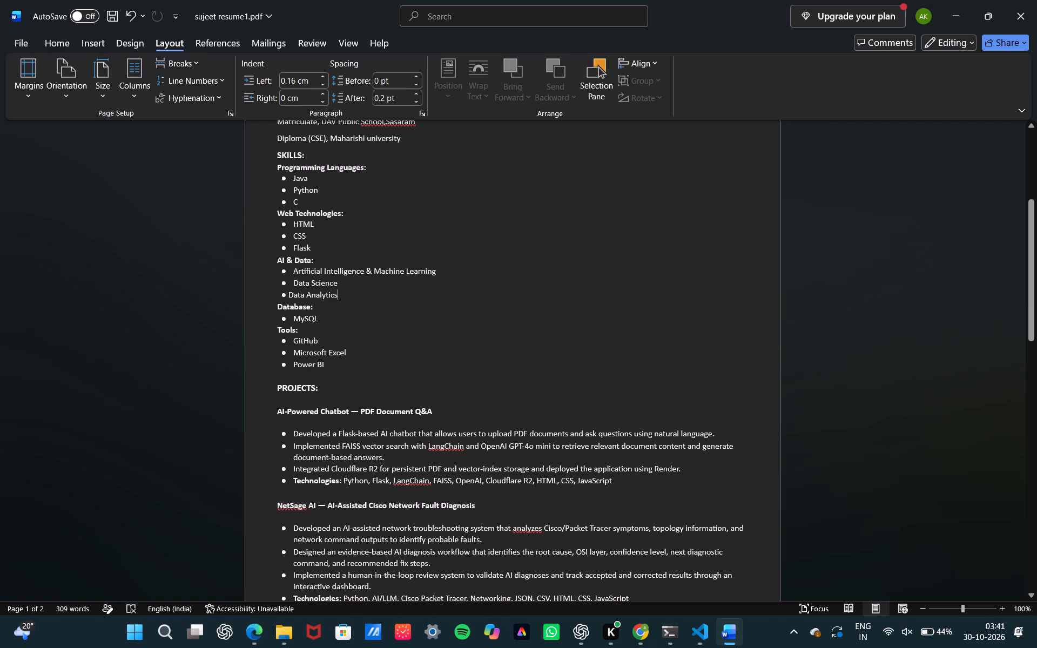
Remove the blank lines directly above and below the "AI-Powered Chatbot — PDF Document Q&A" heading under PROJECTS.
{"action": "key", "text": "BackSpace"}
{"action": "key", "text": "BackSpace"}
{"action": "key", "text": "BackSpace"}
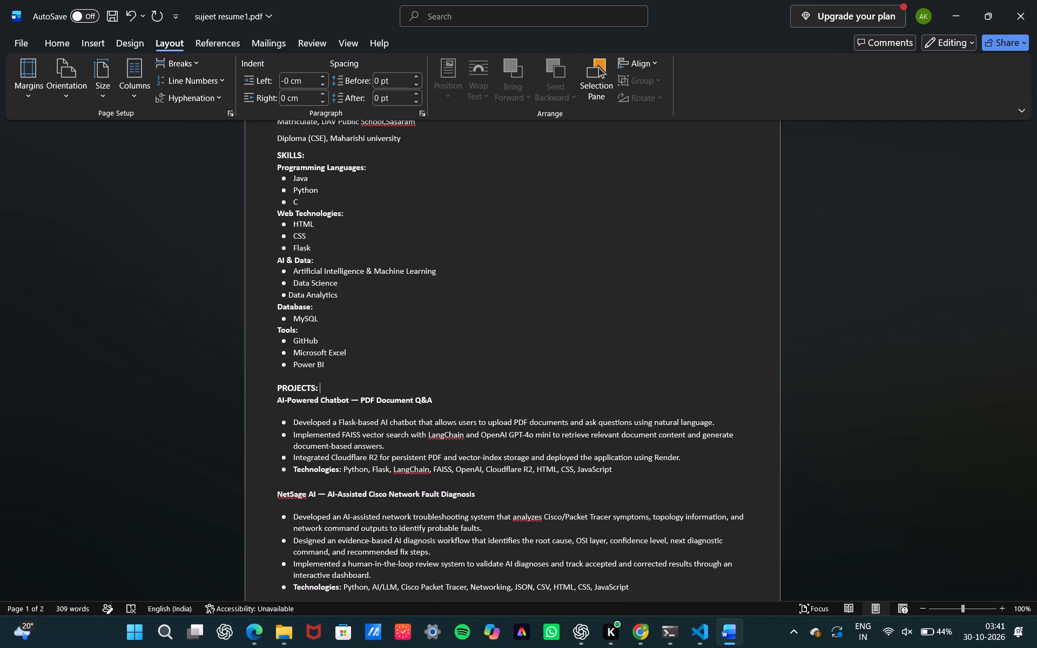
{"action": "key", "text": "Down"}
{"action": "key", "text": "Down"}
{"action": "key", "text": "Down"}
{"action": "key", "text": "Up"}
{"action": "key", "text": "BackSpace"}
{"action": "key", "text": "BackSpace"}
{"action": "key", "text": "BackSpace"}
{"action": "key", "text": "BackSpace"}
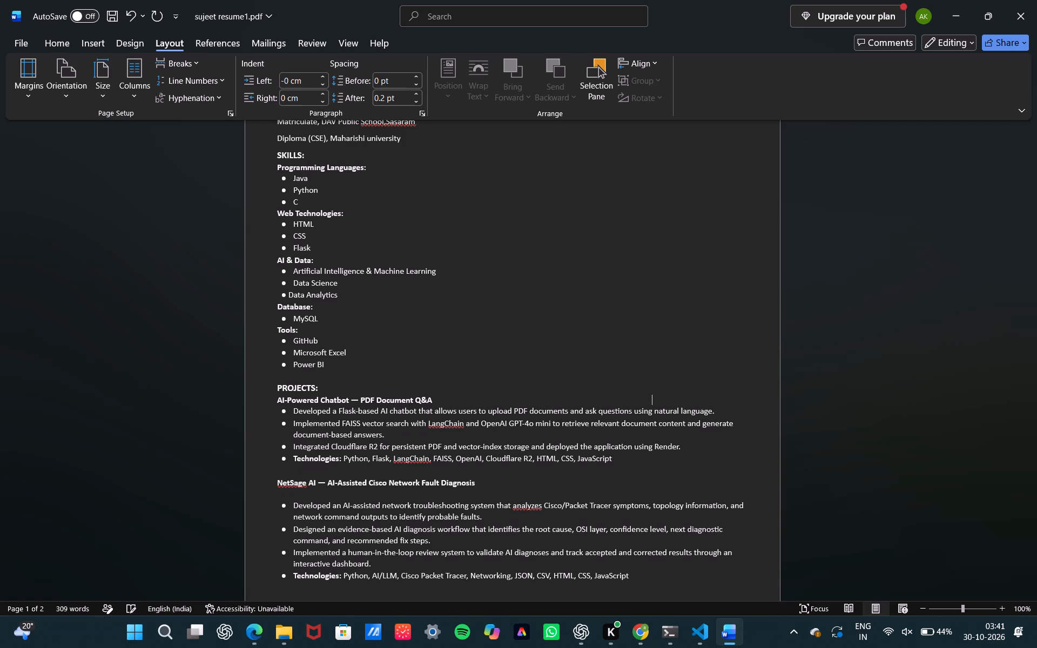
Delete the blank line above the NetSage AI heading and insert a new line after the chatbot project's Technologies bullet.
{"action": "key", "text": "Down"}
{"action": "key", "text": "Down"}
{"action": "key", "text": "Down"}
{"action": "key", "text": "Down"}
{"action": "key", "text": "Down"}
{"action": "key", "text": "Down"}
{"action": "key", "text": "Down"}
{"action": "key", "text": "Down"}
{"action": "key", "text": "Up"}
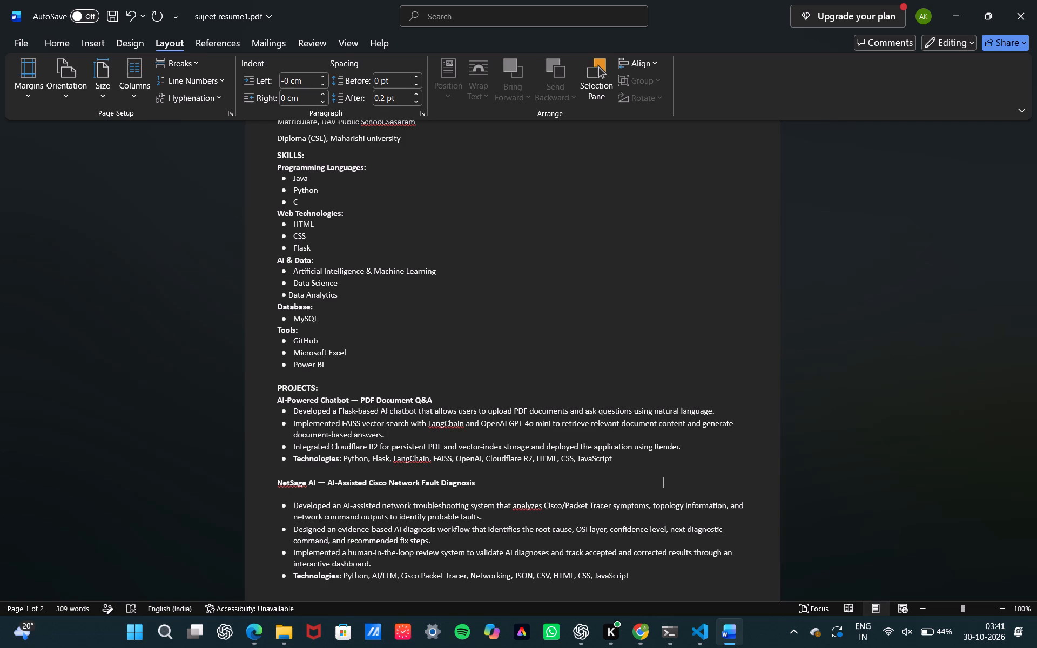
{"action": "key", "text": "Up"}
{"action": "key", "text": "BackSpace"}
{"action": "key", "text": "BackSpace"}
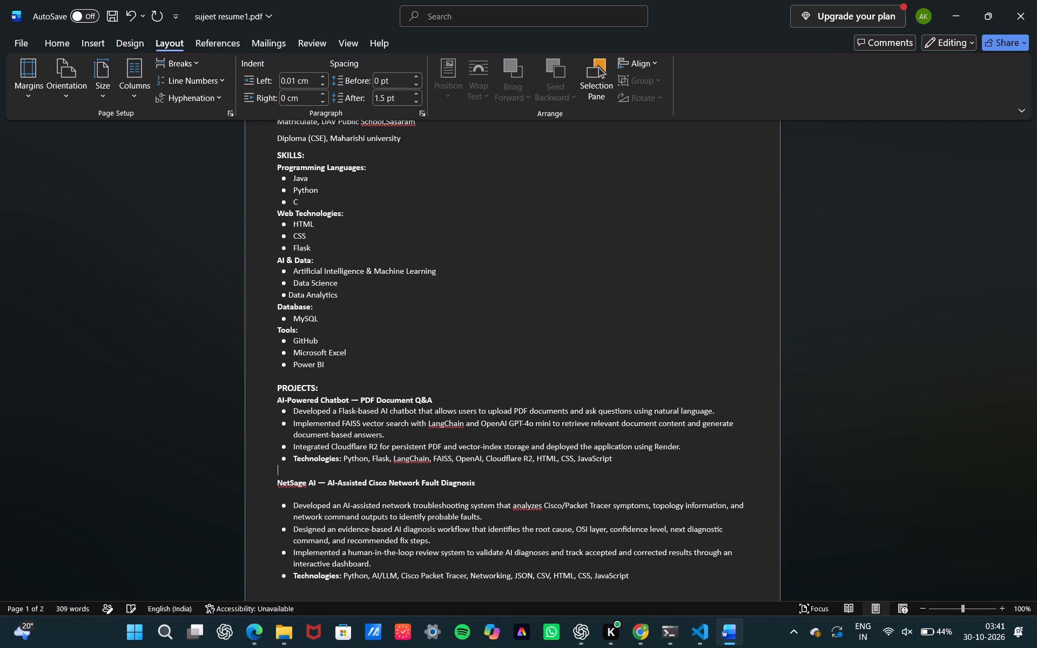
{"action": "key", "text": "BackSpace"}
{"action": "key", "text": "BackSpace"}
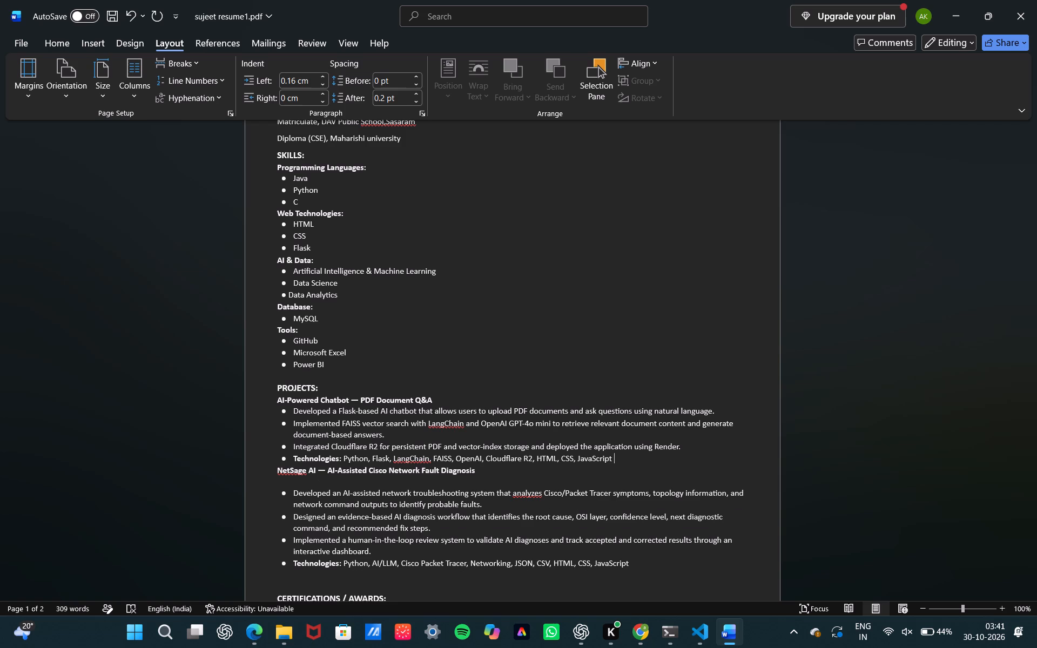
{"action": "key", "text": "Return"}
Remove the blank line between the NetSage AI heading and its first bullet.
{"action": "key", "text": "Down"}
{"action": "key", "text": "Down"}
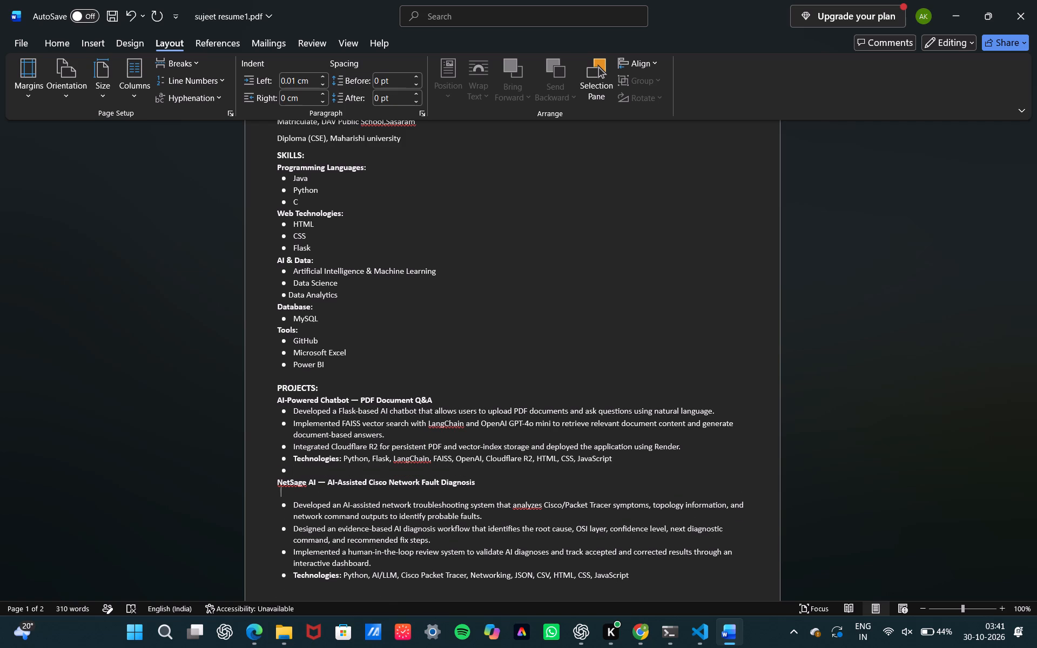
{"action": "key", "text": "BackSpace"}
{"action": "key", "text": "BackSpace"}
{"action": "key", "text": "BackSpace"}
{"action": "key", "text": "BackSpace"}
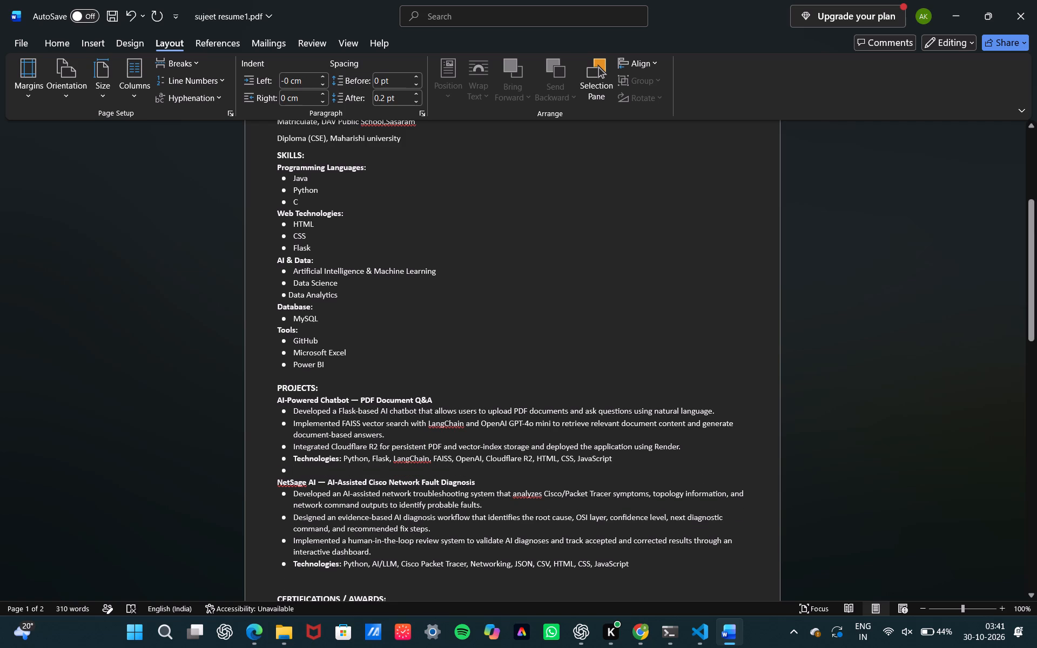
Delete the extra blank line above the CERTIFICATIONS / AWARDS heading, leaving a single one.
{"action": "scroll", "coordinate": [344, 497], "scroll_direction": "down", "scroll_amount": 1}
{"action": "left_click", "coordinate": [295, 394]}
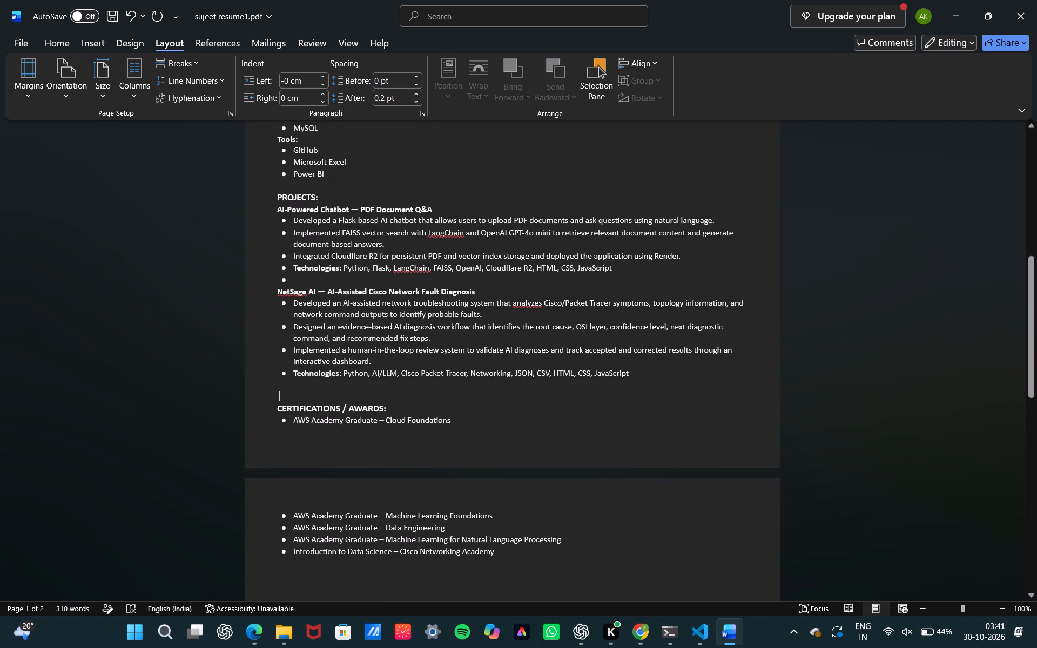
{"action": "key", "text": "BackSpace"}
{"action": "key", "text": "BackSpace"}
{"action": "key", "text": "BackSpace"}
{"action": "key", "text": "BackSpace"}
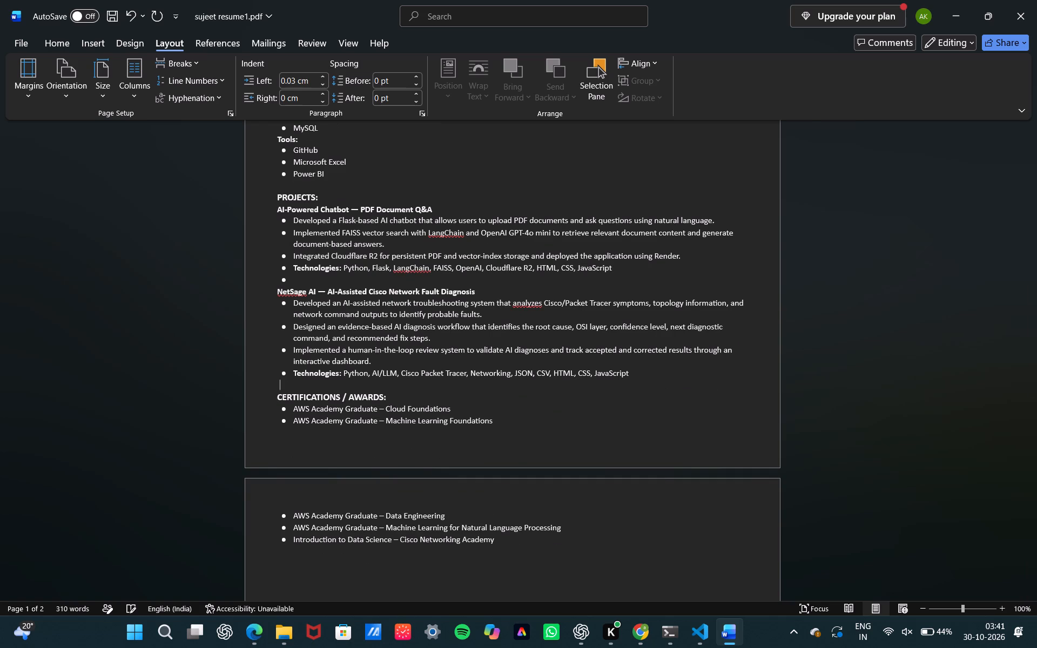
{"action": "key", "text": "BackSpace"}
{"action": "key", "text": "BackSpace"}
Delete the Data Analytics entry with its bullet and line from the AI & Data skills list.
{"action": "key", "text": "Down"}
{"action": "key", "text": "Down"}
{"action": "key", "text": "Down"}
{"action": "key", "text": "Down"}
{"action": "scroll", "coordinate": [318, 253], "scroll_direction": "up", "scroll_amount": 1}
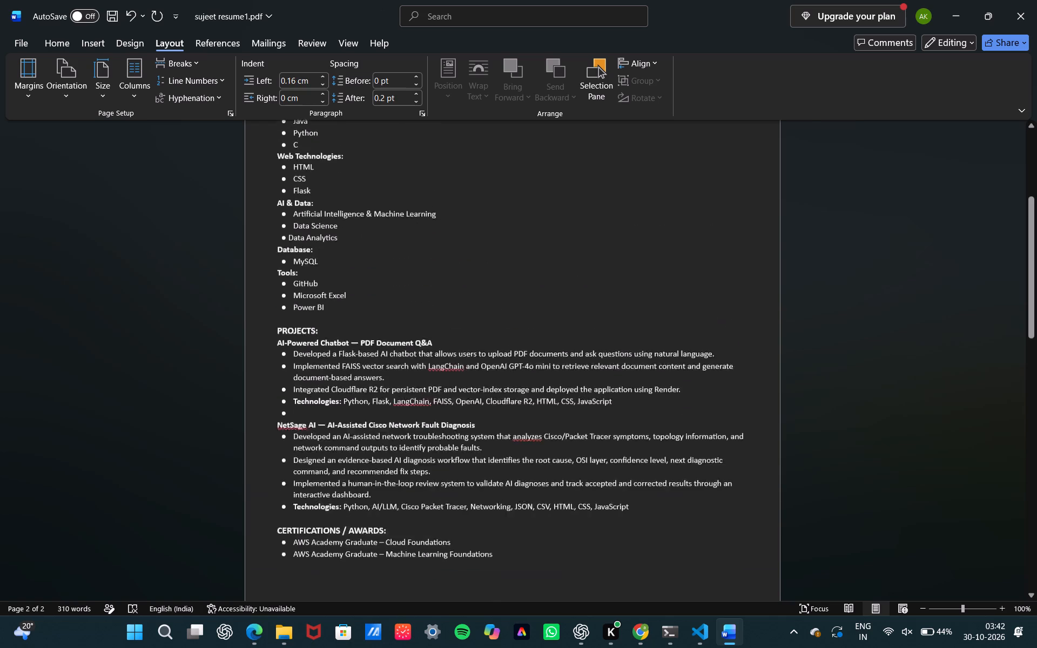
{"action": "scroll", "coordinate": [318, 253], "scroll_direction": "up", "scroll_amount": 1}
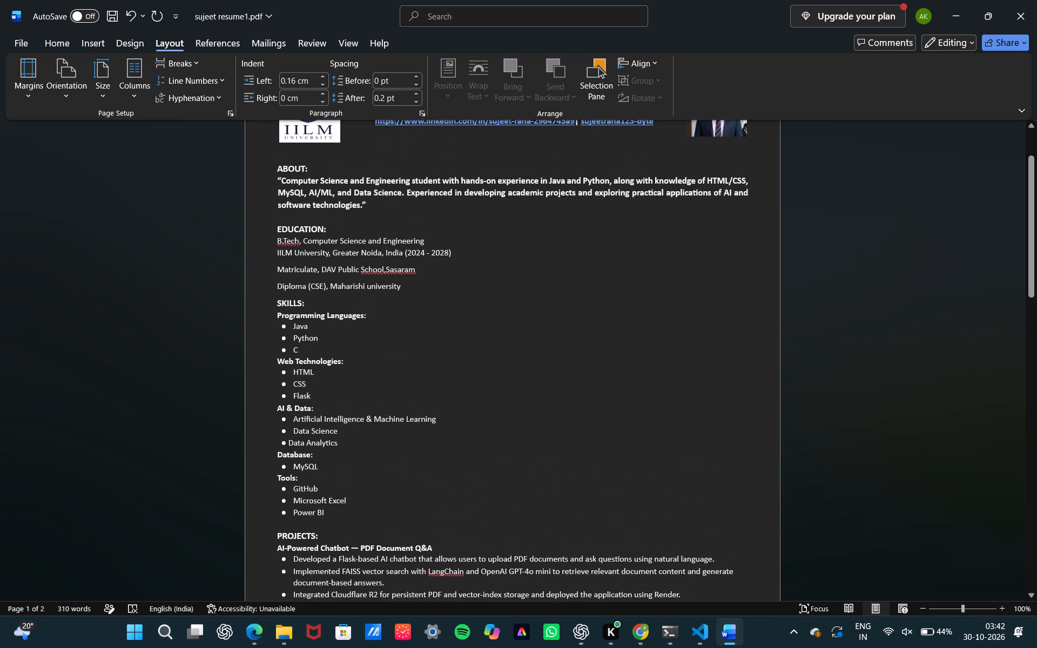
{"action": "left_click", "coordinate": [318, 253]}
{"action": "left_click", "coordinate": [342, 444]}
{"action": "key", "text": "BackSpace"}
{"action": "key", "text": "BackSpace"}
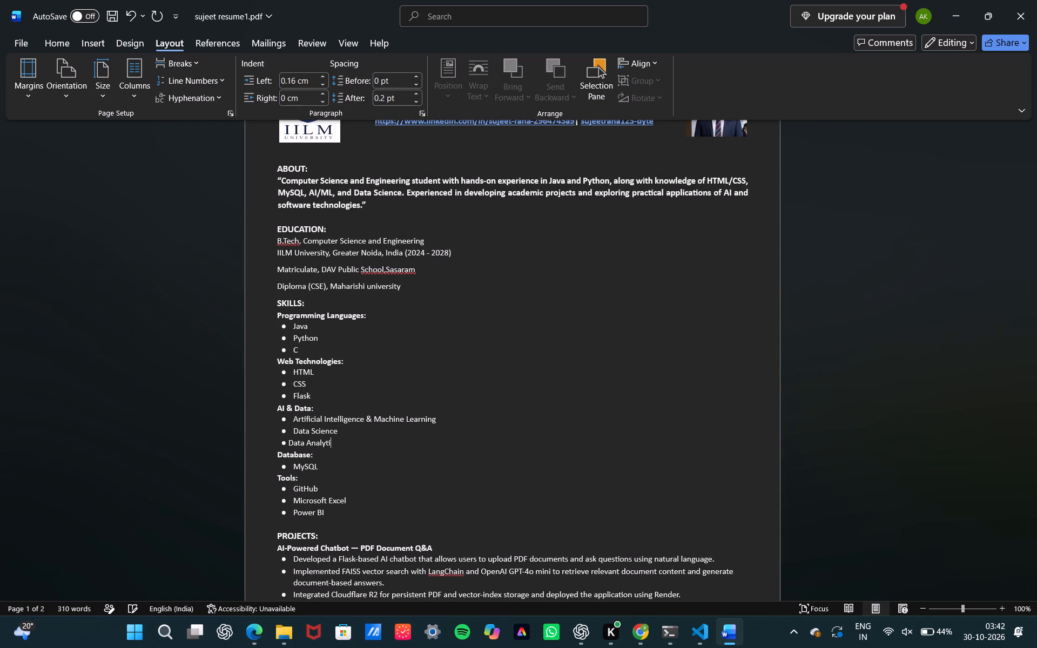
{"action": "key", "text": "BackSpace"}
{"action": "key", "text": "BackSpace"}
{"action": "key", "text": "BackSpace"}
{"action": "key", "text": "BackSpace"}
{"action": "key", "text": "BackSpace"}
{"action": "key", "text": "BackSpace"}
{"action": "key", "text": "BackSpace"}
{"action": "key", "text": "BackSpace"}
{"action": "key", "text": "BackSpace"}
{"action": "key", "text": "BackSpace"}
{"action": "key", "text": "BackSpace"}
{"action": "key", "text": "BackSpace"}
{"action": "key", "text": "BackSpace"}
{"action": "key", "text": "BackSpace"}
{"action": "key", "text": "BackSpace"}
{"action": "key", "text": "BackSpace"}
{"action": "key", "text": "BackSpace"}
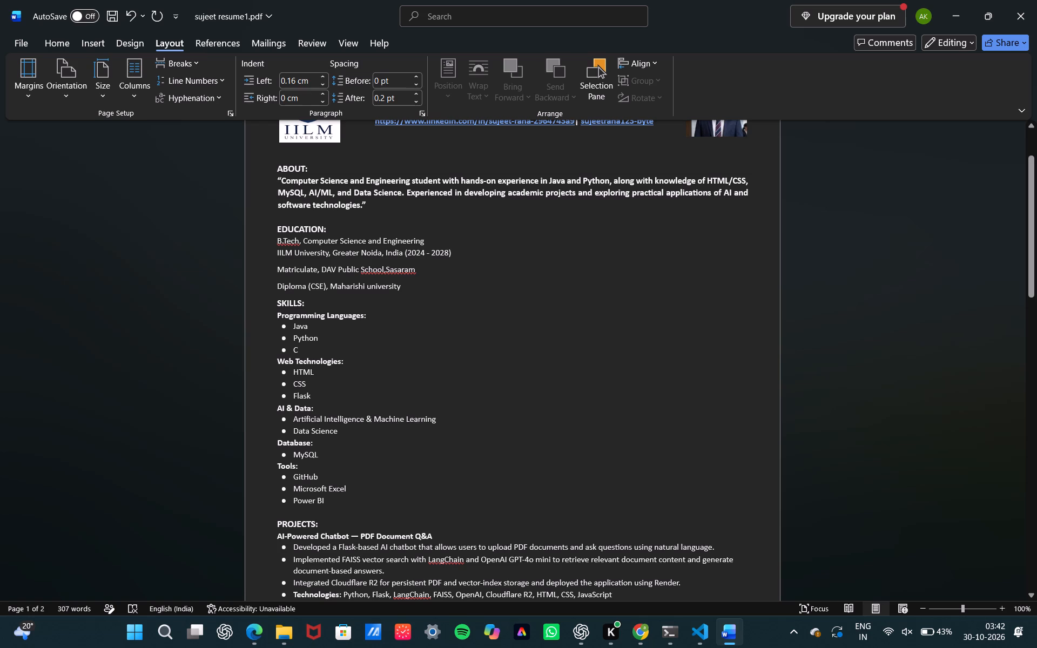
Copy the Matriculate and Diploma (CSE) lines from the EDUCATION section.
{"action": "left_click_drag", "start_coordinate": [405, 291], "coordinate": [259, 261]}
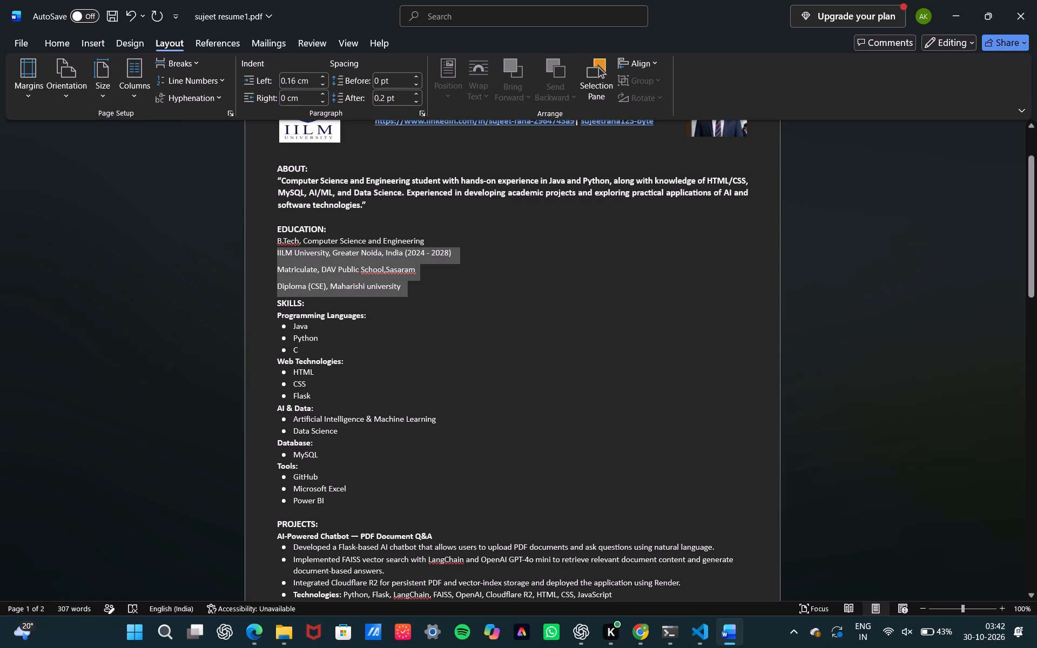
{"action": "left_click_drag", "start_coordinate": [259, 261], "coordinate": [279, 268]}
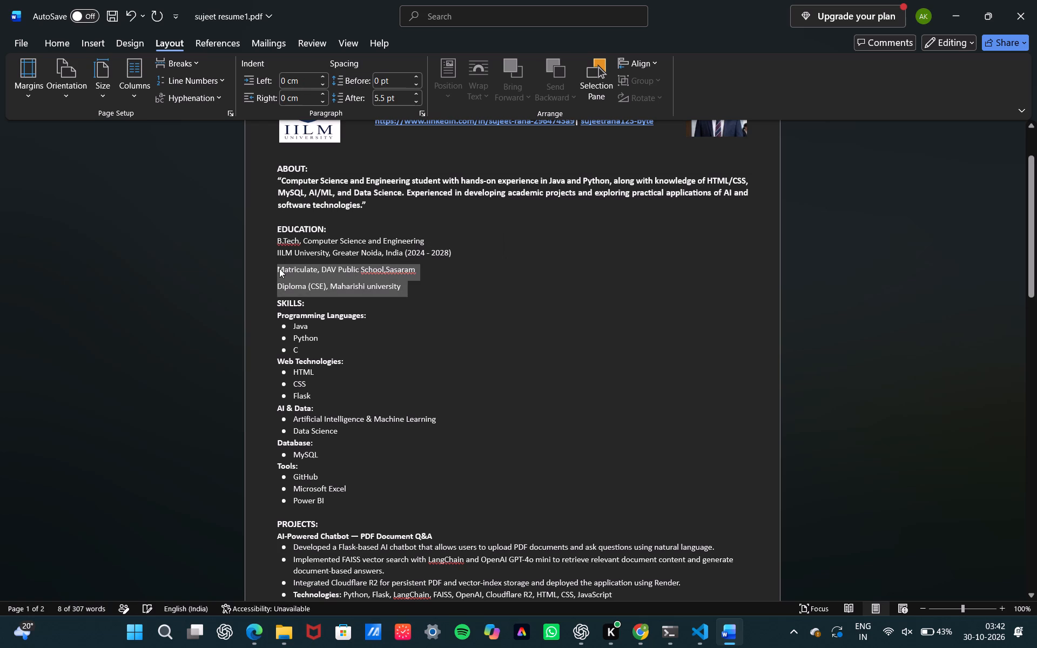
{"action": "key", "text": "ctrl+c"}
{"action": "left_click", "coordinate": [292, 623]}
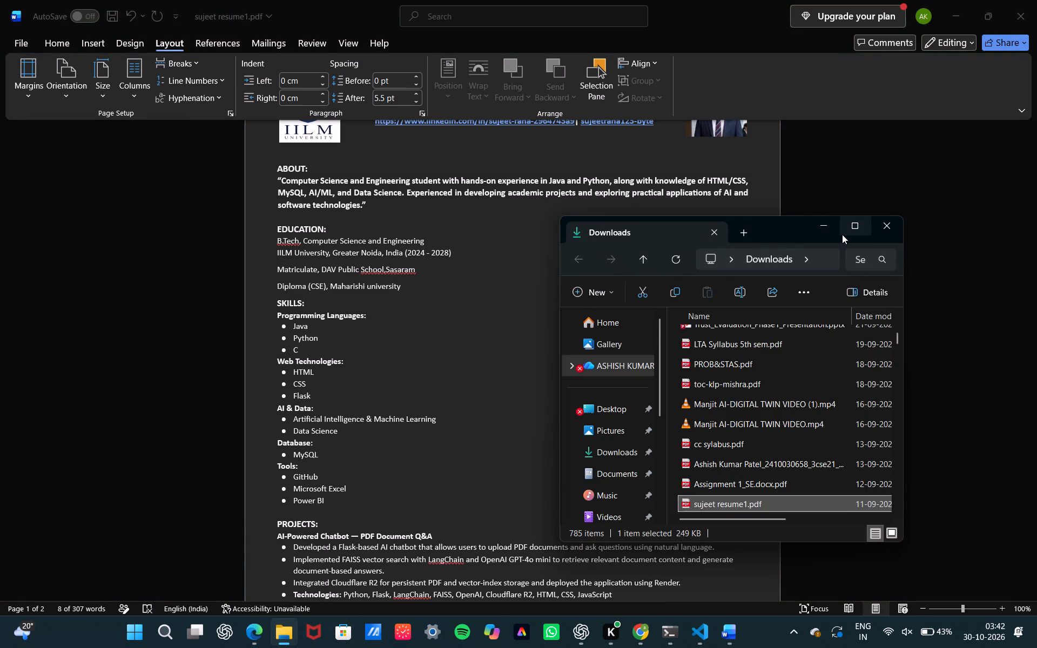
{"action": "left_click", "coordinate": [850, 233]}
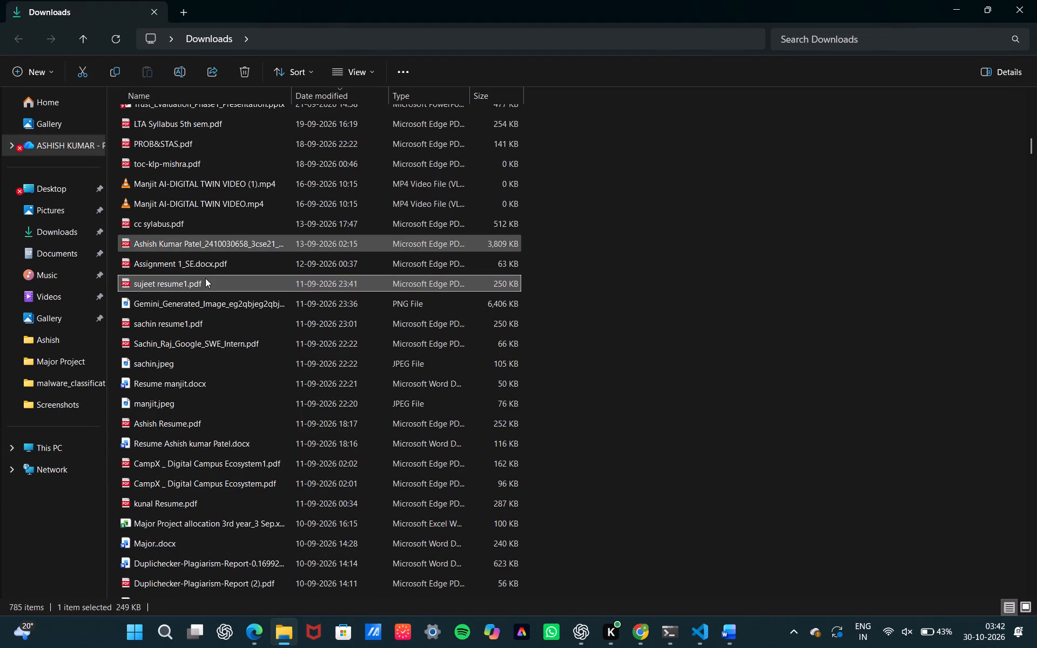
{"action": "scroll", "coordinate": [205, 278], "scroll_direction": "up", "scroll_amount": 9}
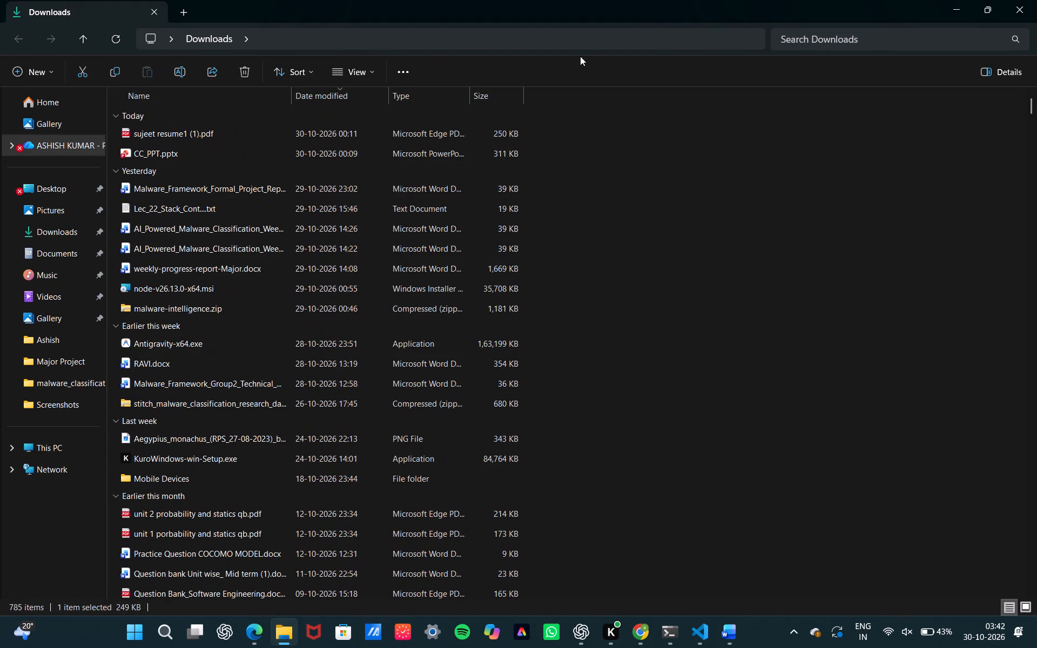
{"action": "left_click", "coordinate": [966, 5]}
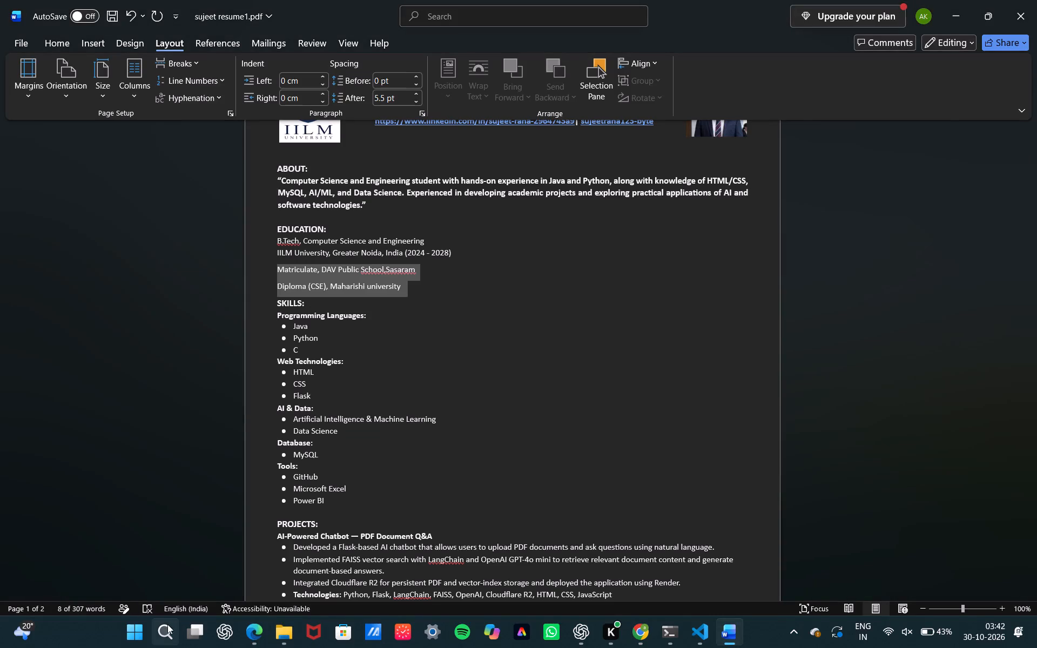
Find the existing Word (.docx) resume with a system search for "re", open it and enable editing.
{"action": "left_click", "coordinate": [167, 624]}
{"action": "type", "text": "re"}
{"action": "key", "text": "Return"}
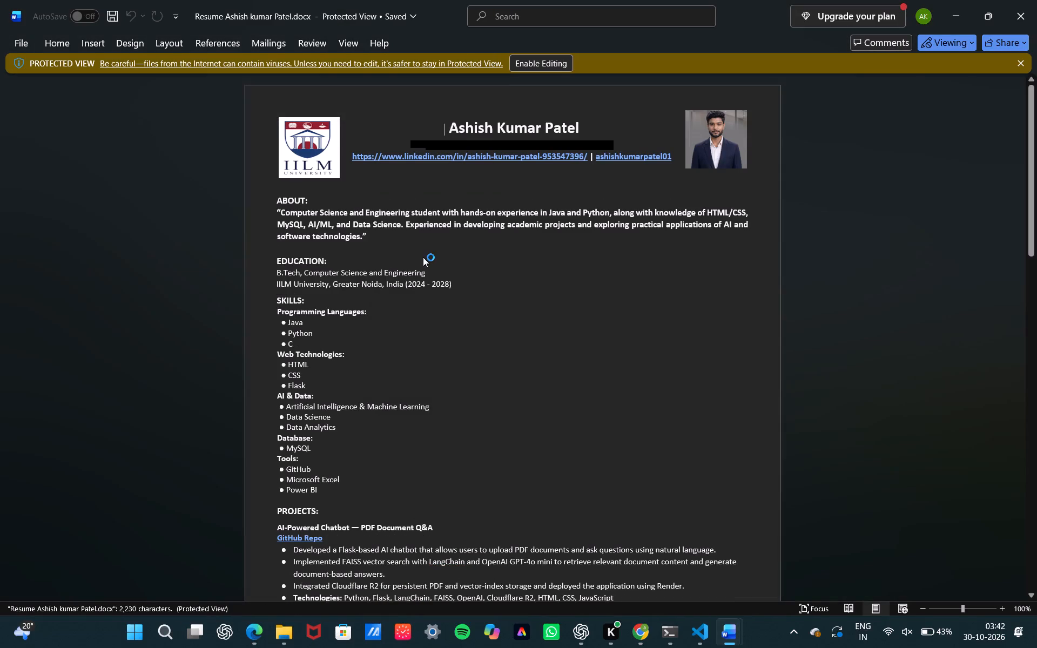
{"action": "left_click", "coordinate": [460, 280]}
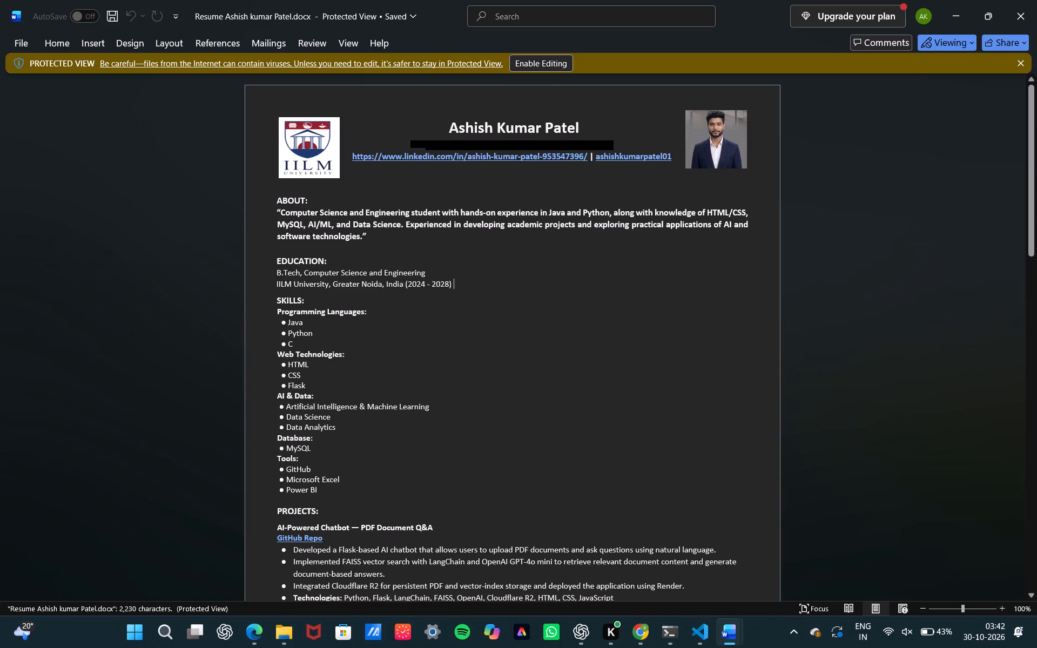
{"action": "key", "text": "Return"}
{"action": "key", "text": "Return"}
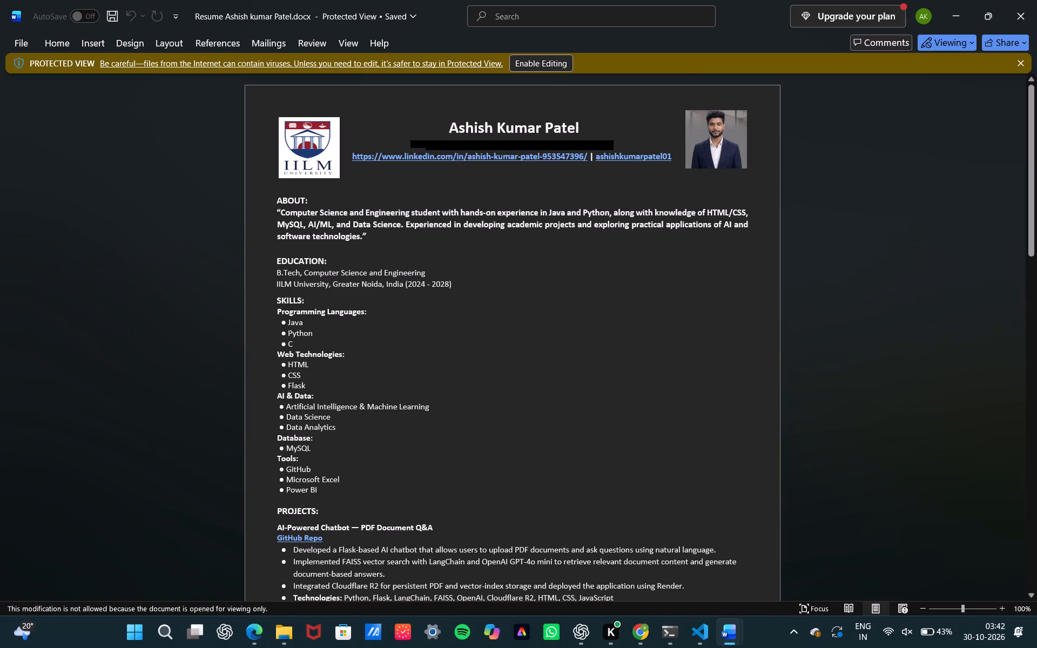
{"action": "left_click", "coordinate": [537, 62]}
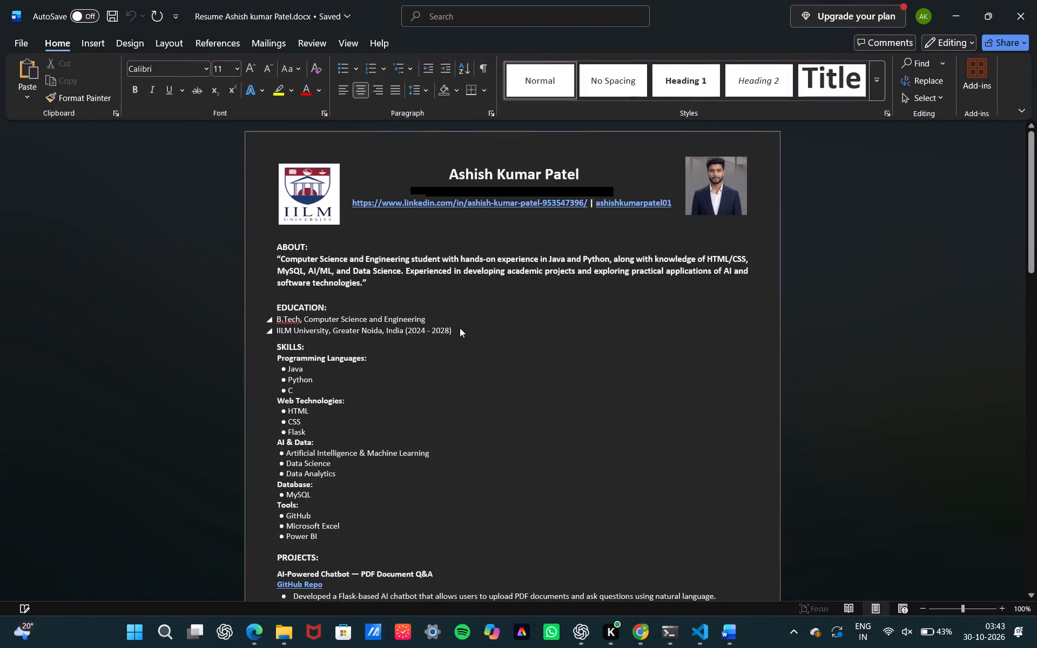
Paste the copied Matriculate and Diploma lines under the IILM University entry, with a blank line above them.
{"action": "left_click", "coordinate": [460, 328]}
{"action": "key", "text": "Return"}
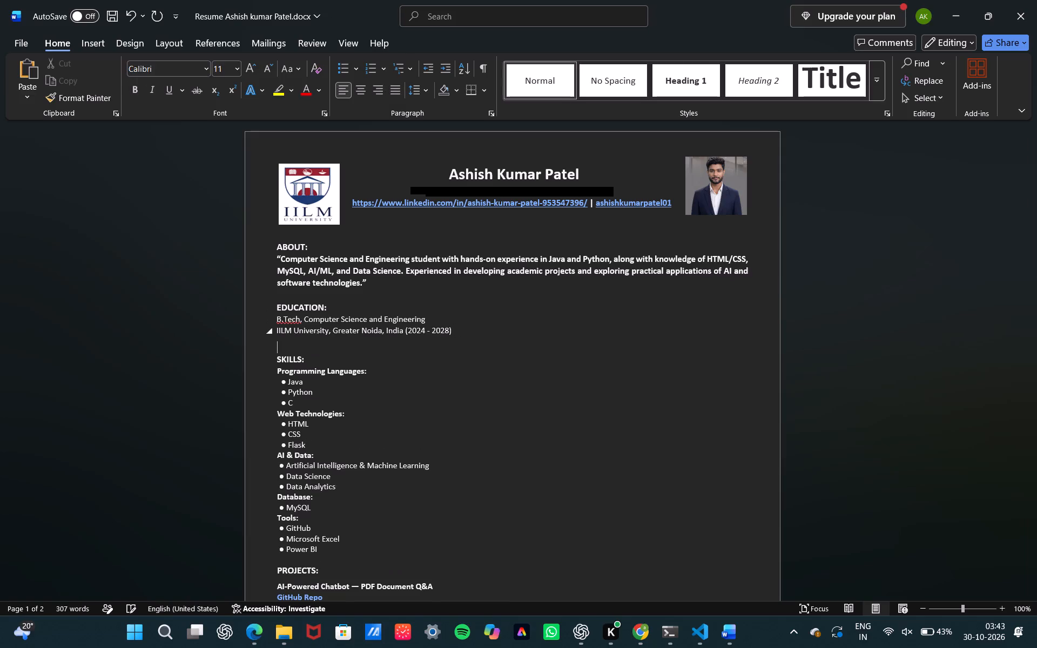
{"action": "key", "text": "Return"}
{"action": "key", "text": "ctrl+v"}
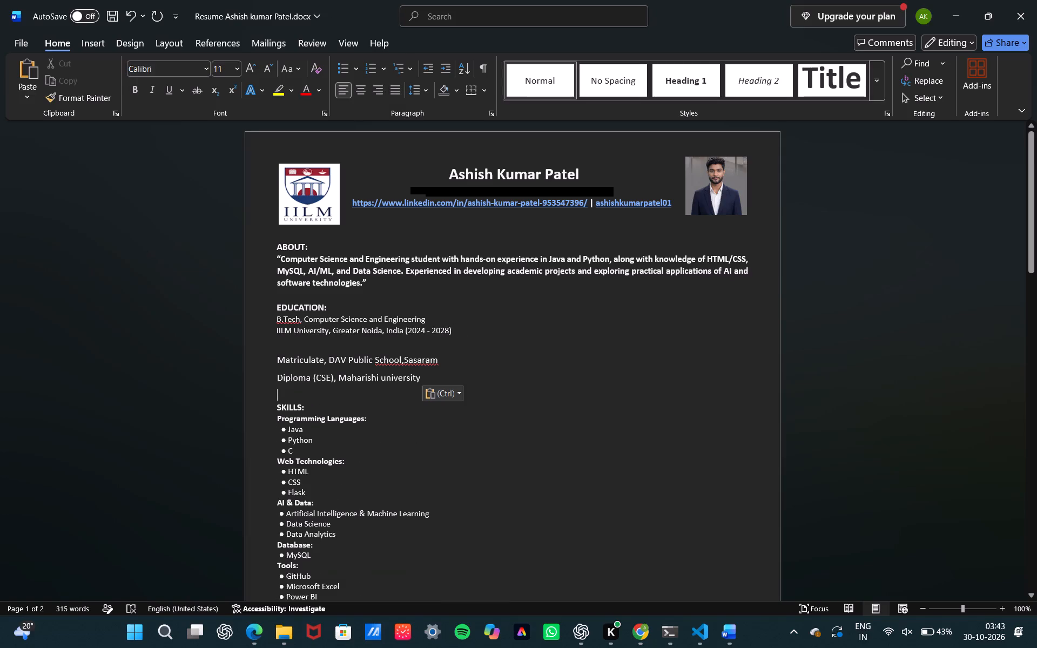
Set the font size of the pasted Matriculate and Diploma lines to 9.5, matching the IILM University line.
{"action": "left_click_drag", "start_coordinate": [427, 374], "coordinate": [266, 364]}
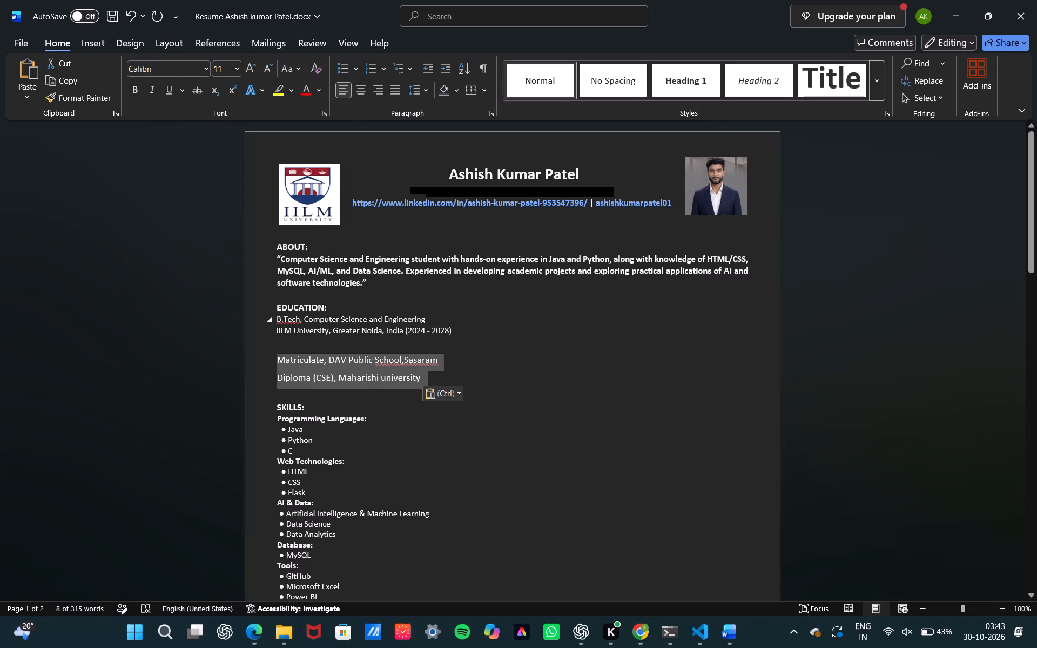
{"action": "left_click", "coordinate": [365, 330]}
{"action": "left_click_drag", "start_coordinate": [365, 330], "coordinate": [396, 329]}
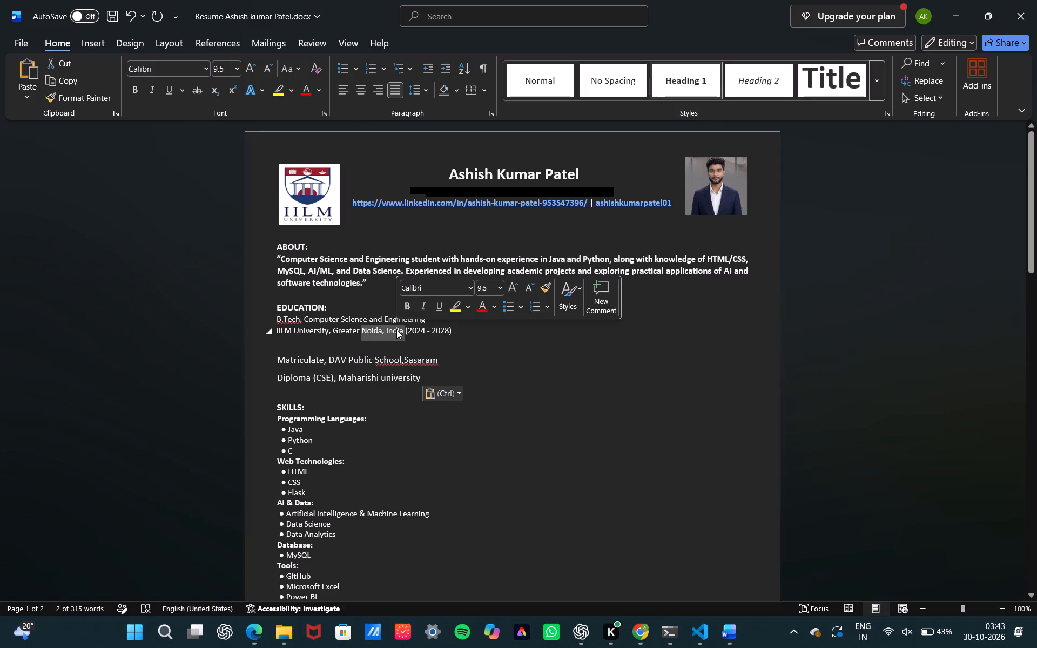
{"action": "left_click_drag", "start_coordinate": [429, 375], "coordinate": [338, 352]}
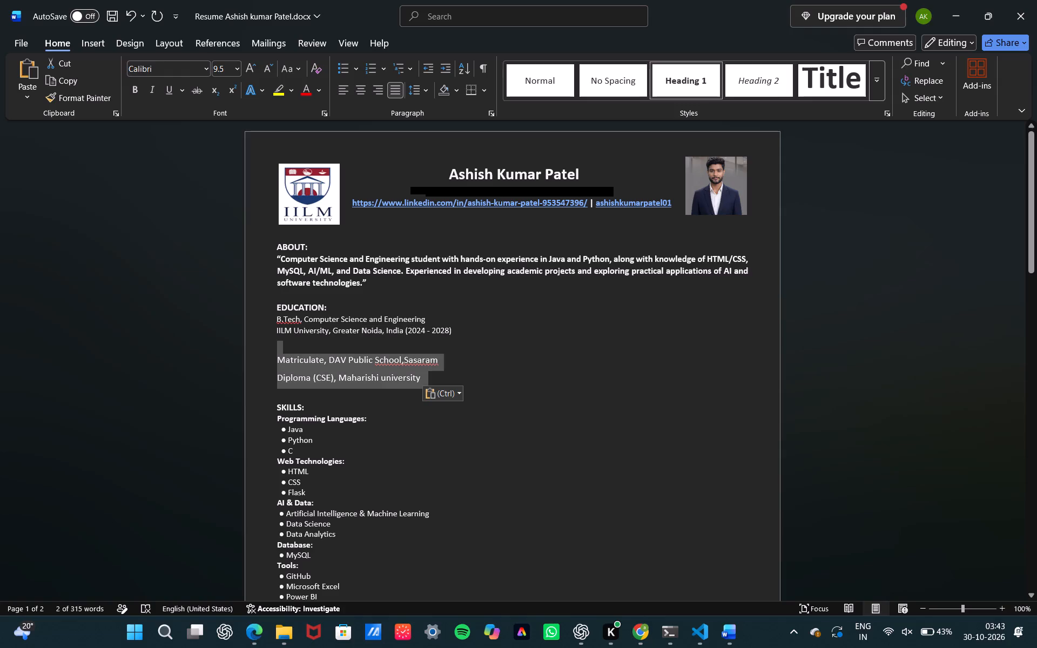
{"action": "left_click_drag", "start_coordinate": [338, 352], "coordinate": [316, 353]}
{"action": "left_click", "coordinate": [420, 309]}
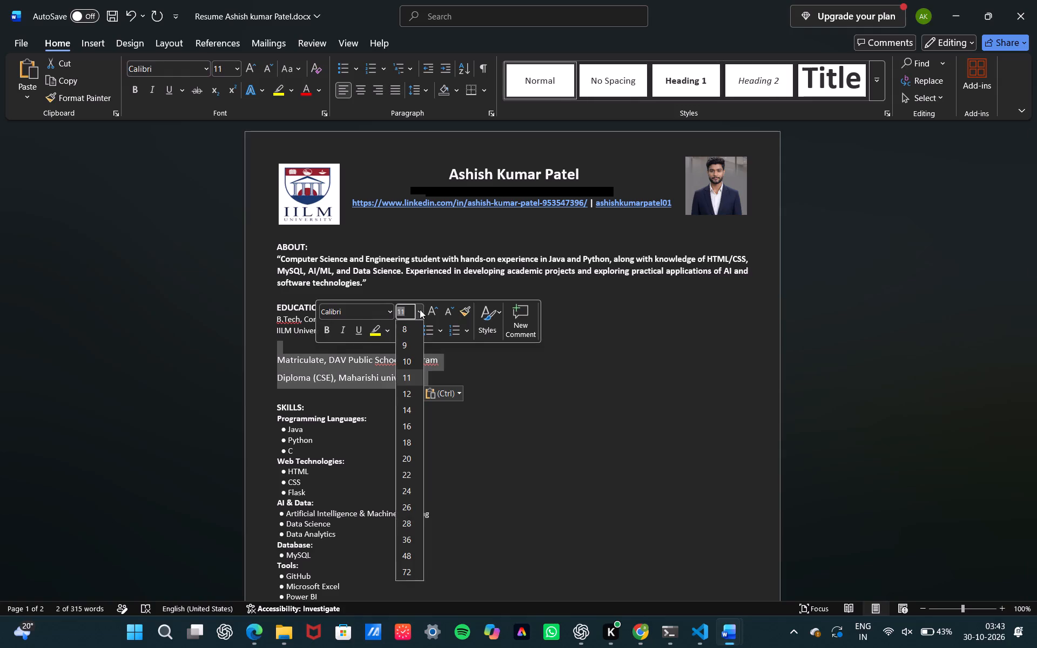
{"action": "left_click", "coordinate": [408, 307]}
{"action": "key", "text": "BackSpace"}
{"action": "key", "text": "BackSpace"}
{"action": "key", "text": "9"}
{"action": "type", "text": ".5"}
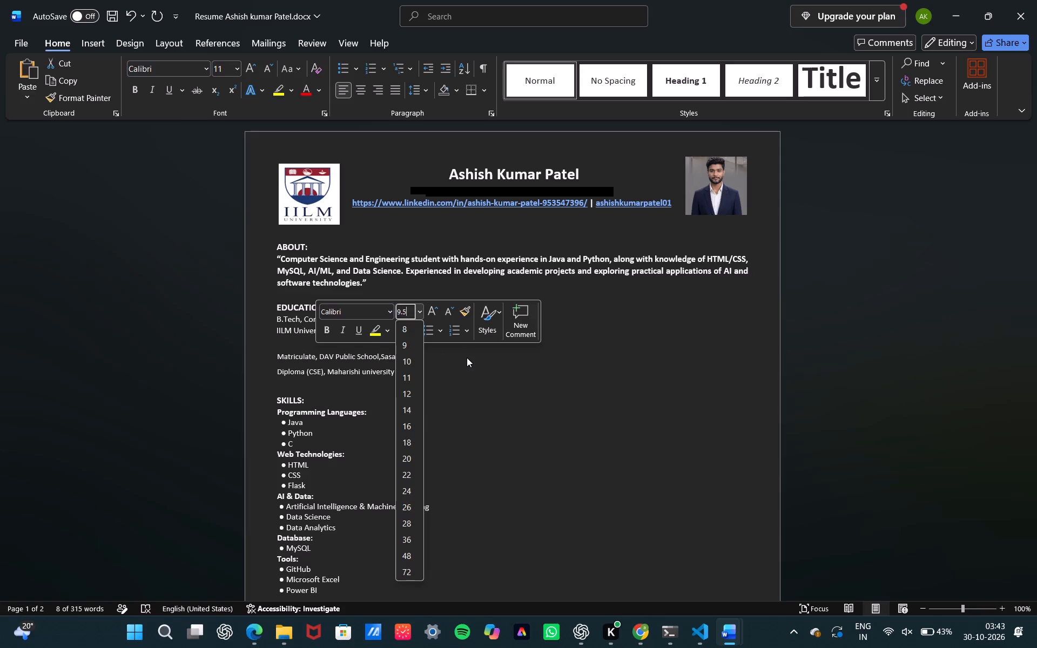
{"action": "key", "text": "Return"}
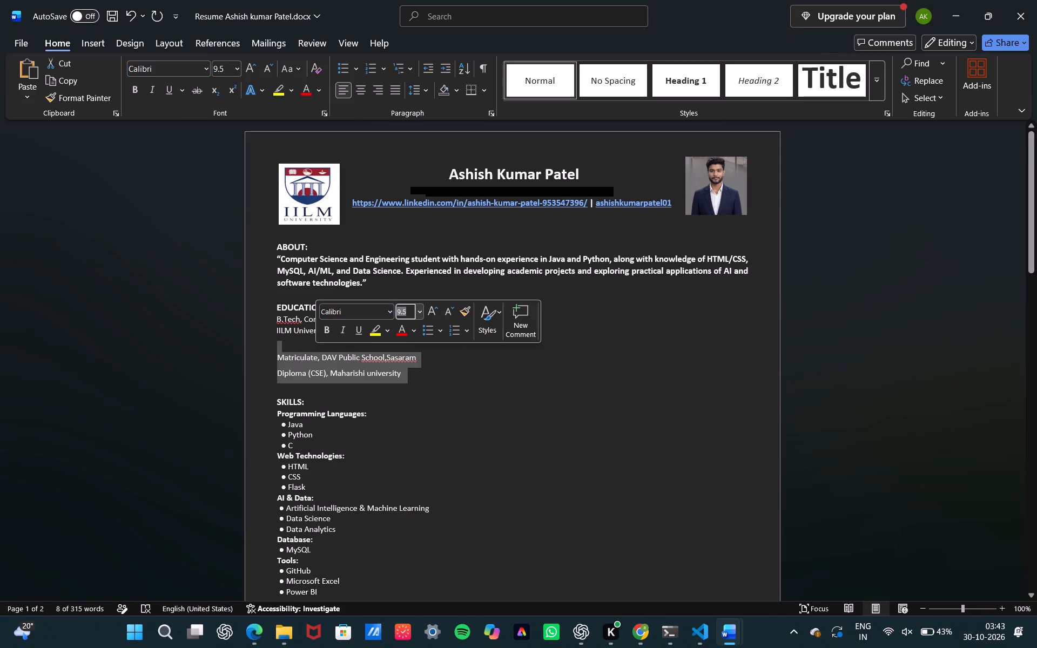
{"action": "left_click", "coordinate": [342, 438]}
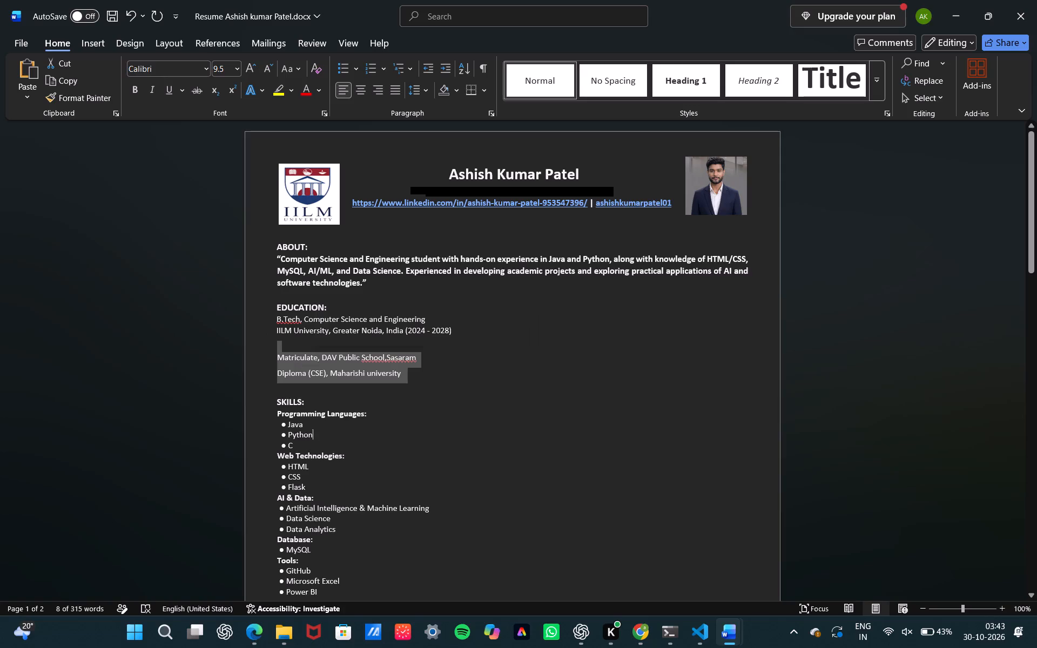
Delete the text of the Diploma (CSE), Maharishi university line from the EDUCATION section.
{"action": "left_click", "coordinate": [282, 387]}
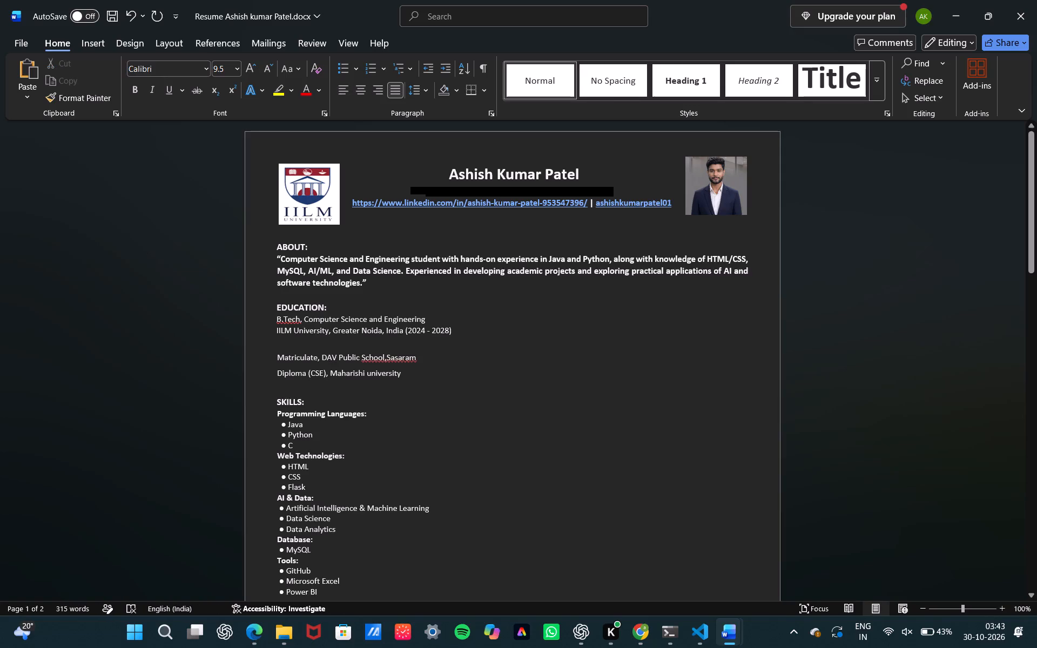
{"action": "left_click", "coordinate": [415, 373]}
{"action": "key", "text": "BackSpace"}
{"action": "key", "text": "BackSpace"}
{"action": "key", "text": "BackSpace"}
{"action": "key", "text": "BackSpace"}
{"action": "key", "text": "BackSpace"}
{"action": "key", "text": "BackSpace"}
{"action": "key", "text": "BackSpace"}
{"action": "key", "text": "BackSpace"}
{"action": "key", "text": "BackSpace"}
{"action": "key", "text": "BackSpace"}
{"action": "key", "text": "BackSpace"}
{"action": "key", "text": "BackSpace"}
{"action": "key", "text": "BackSpace"}
{"action": "key", "text": "BackSpace"}
{"action": "key", "text": "BackSpace"}
{"action": "key", "text": "BackSpace"}
{"action": "key", "text": "BackSpace"}
{"action": "key", "text": "BackSpace"}
{"action": "key", "text": "BackSpace"}
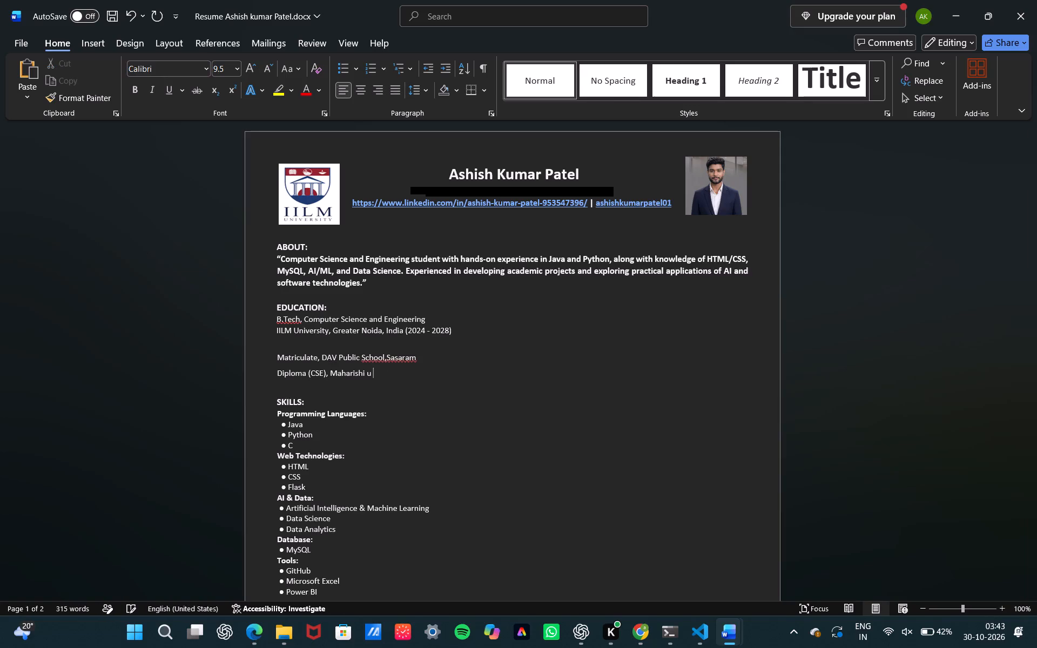
{"action": "key", "text": "BackSpace"}
{"action": "key", "text": "BackSpace"}
{"action": "key", "text": "BackSpace"}
{"action": "key", "text": "BackSpace"}
{"action": "key", "text": "BackSpace"}
{"action": "key", "text": "BackSpace"}
{"action": "key", "text": "BackSpace"}
{"action": "key", "text": "BackSpace"}
{"action": "key", "text": "BackSpace"}
{"action": "key", "text": "BackSpace"}
{"action": "key", "text": "BackSpace"}
{"action": "key", "text": "BackSpace"}
{"action": "key", "text": "BackSpace"}
{"action": "key", "text": "BackSpace"}
{"action": "key", "text": "BackSpace"}
{"action": "key", "text": "BackSpace"}
{"action": "key", "text": "BackSpace"}
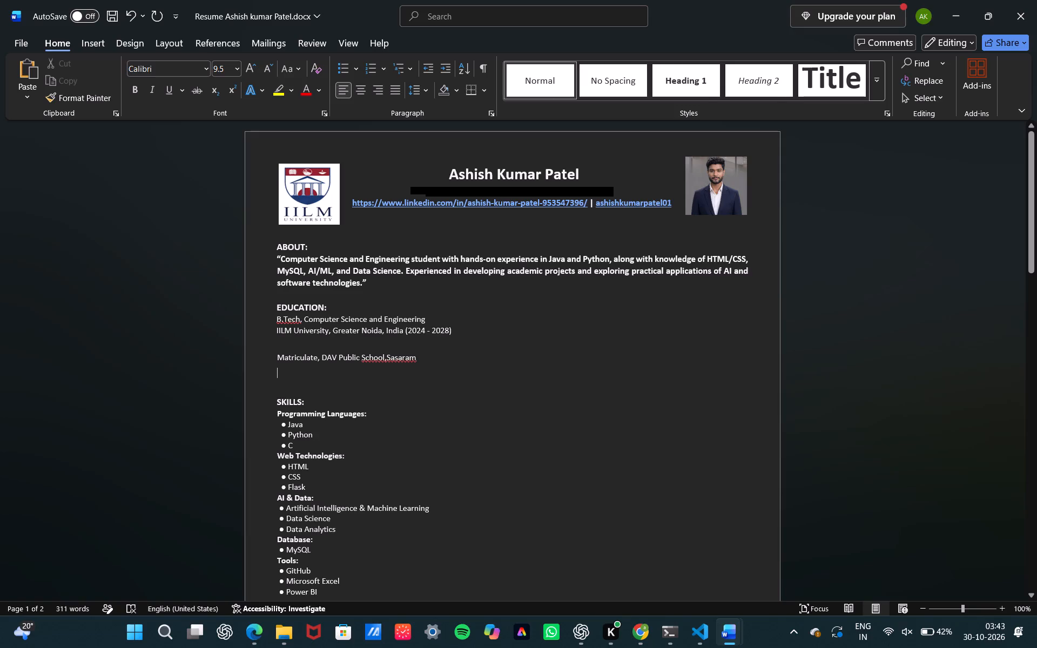
Look over the rest of the resume through the skills and projects sections, returning to the EDUCATION section.
{"action": "scroll", "coordinate": [321, 357], "scroll_direction": "down", "scroll_amount": 2}
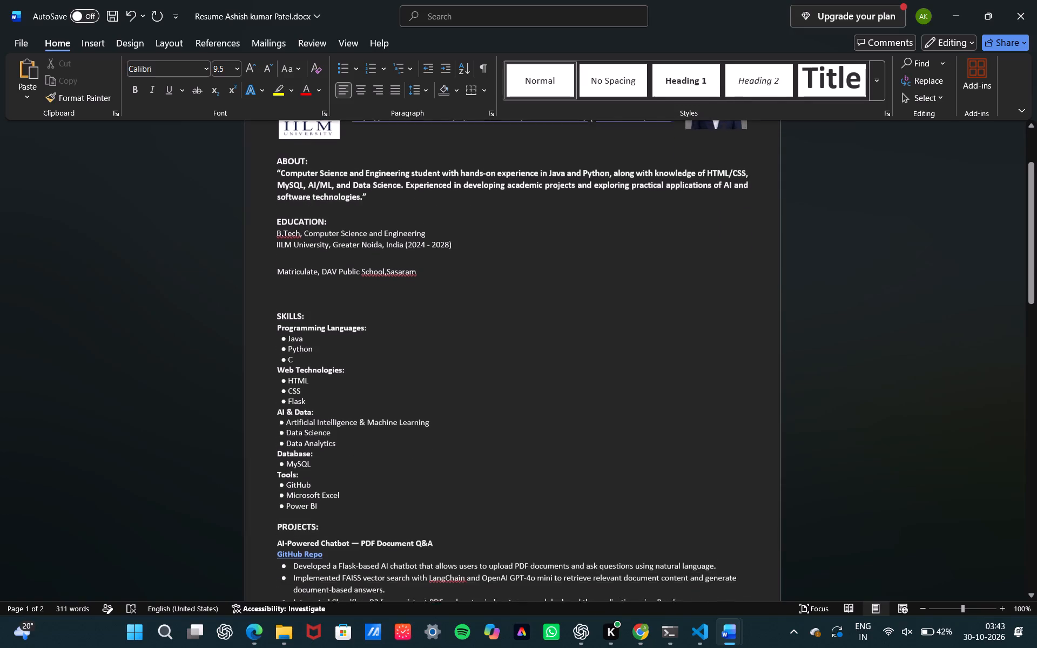
{"action": "scroll", "coordinate": [321, 357], "scroll_direction": "down", "scroll_amount": 2}
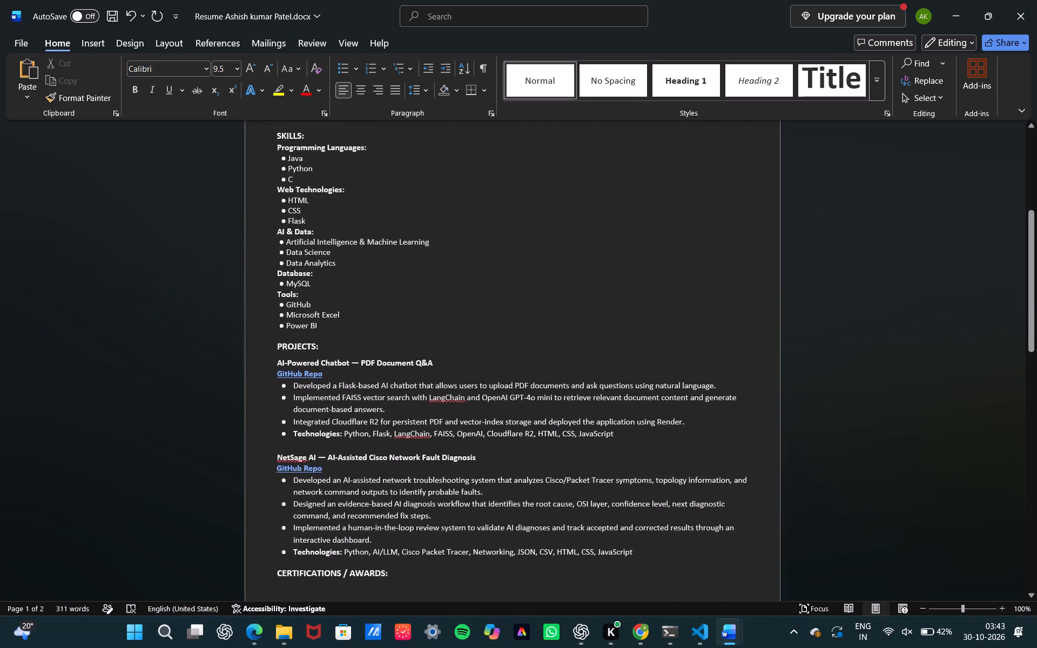
{"action": "scroll", "coordinate": [321, 357], "scroll_direction": "down", "scroll_amount": 1}
{"action": "scroll", "coordinate": [321, 357], "scroll_direction": "up", "scroll_amount": 4}
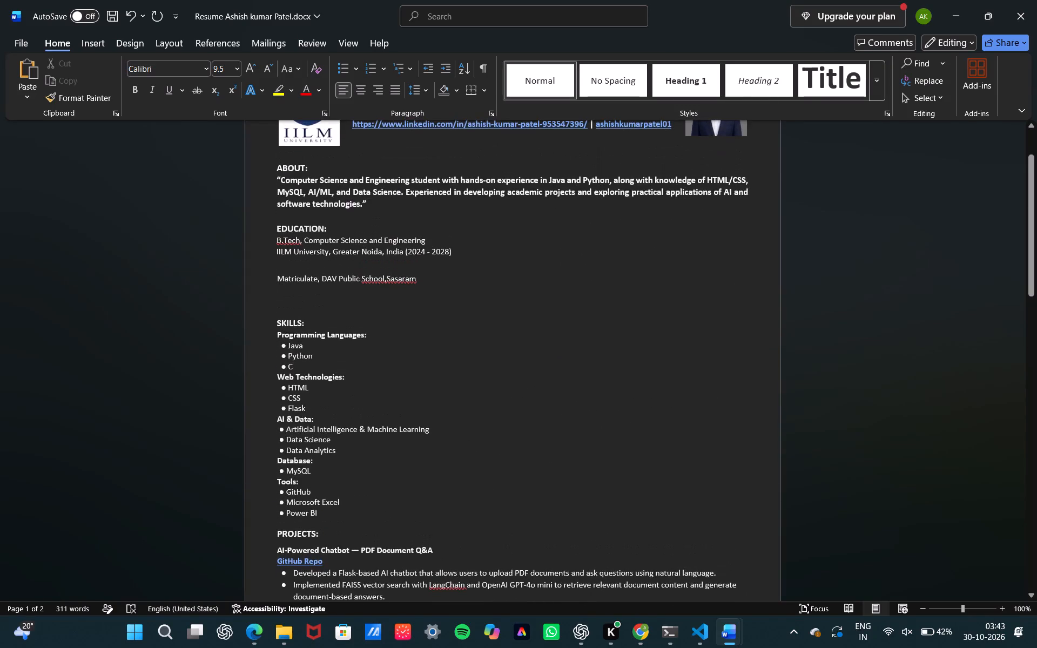
{"action": "scroll", "coordinate": [321, 357], "scroll_direction": "up", "scroll_amount": 1}
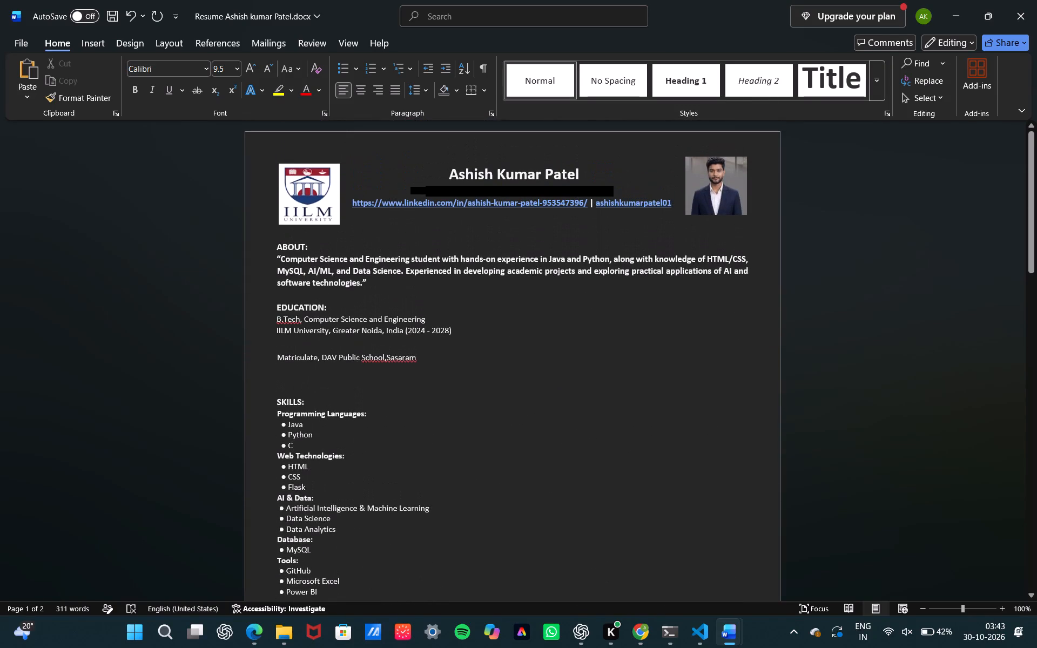
{"action": "scroll", "coordinate": [321, 357], "scroll_direction": "up", "scroll_amount": 1}
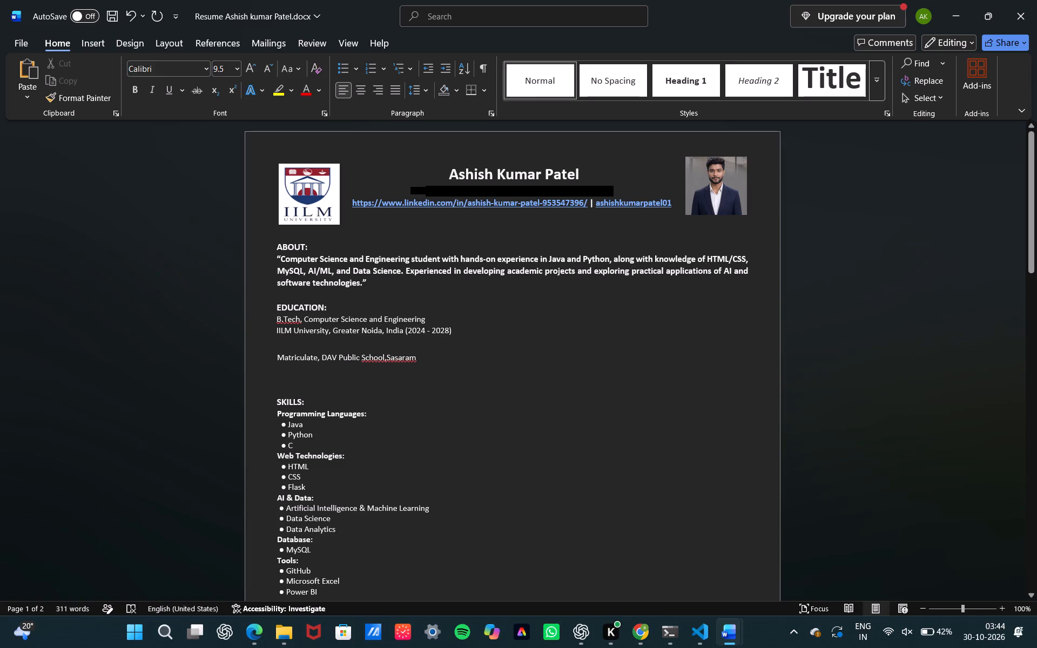
Break the Matriculate line so that "DAV Public School,Sasaram" starts on its own line.
{"action": "left_click", "coordinate": [321, 358]}
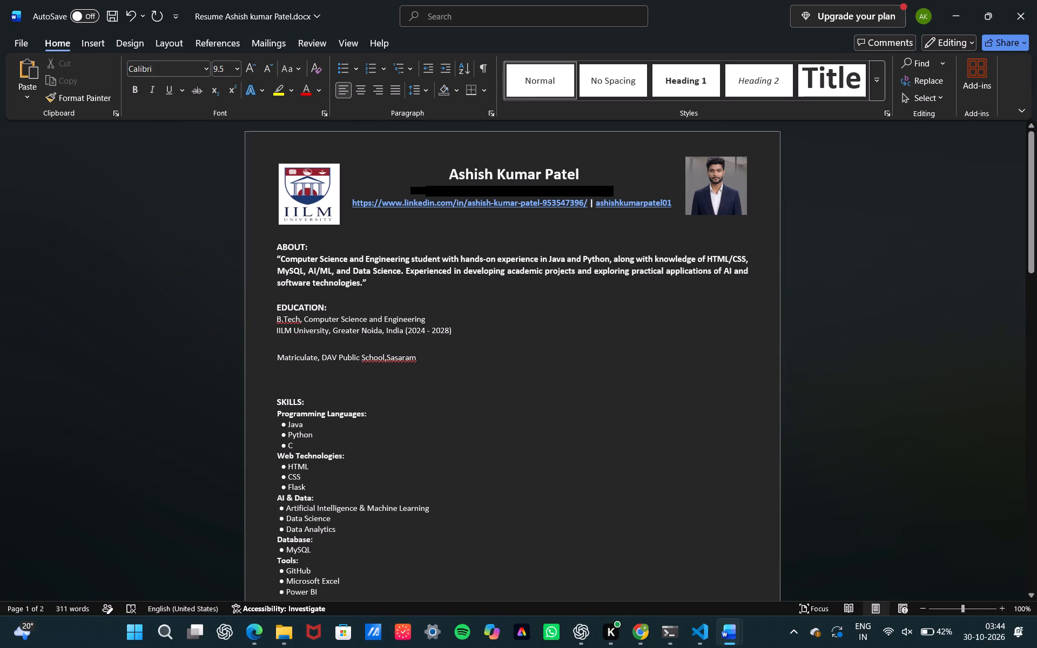
{"action": "left_click", "coordinate": [321, 358]}
{"action": "key", "text": "Return"}
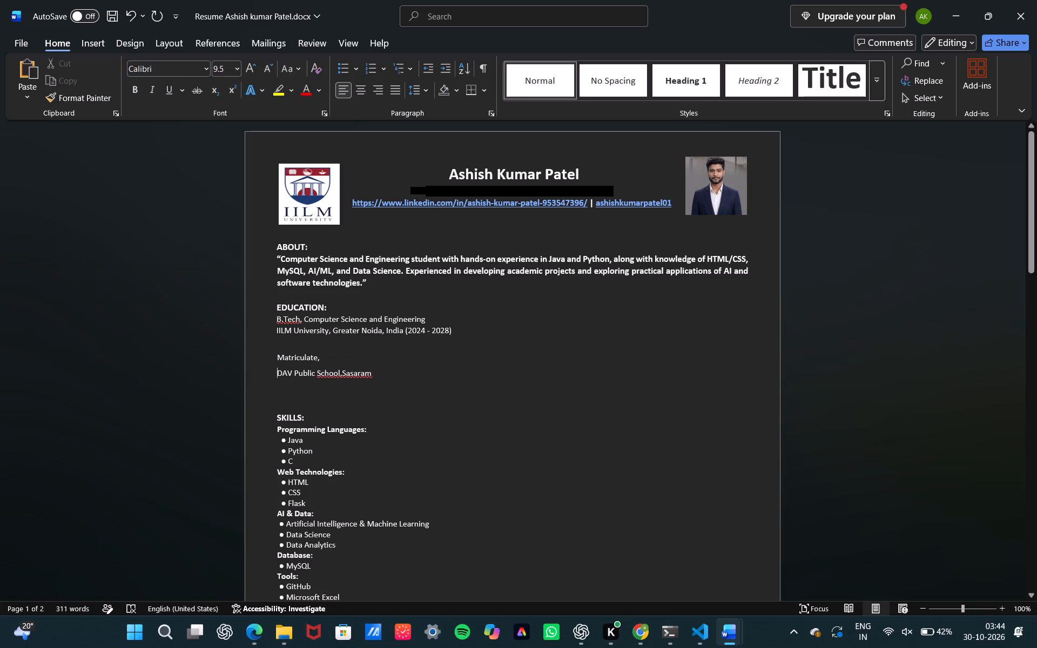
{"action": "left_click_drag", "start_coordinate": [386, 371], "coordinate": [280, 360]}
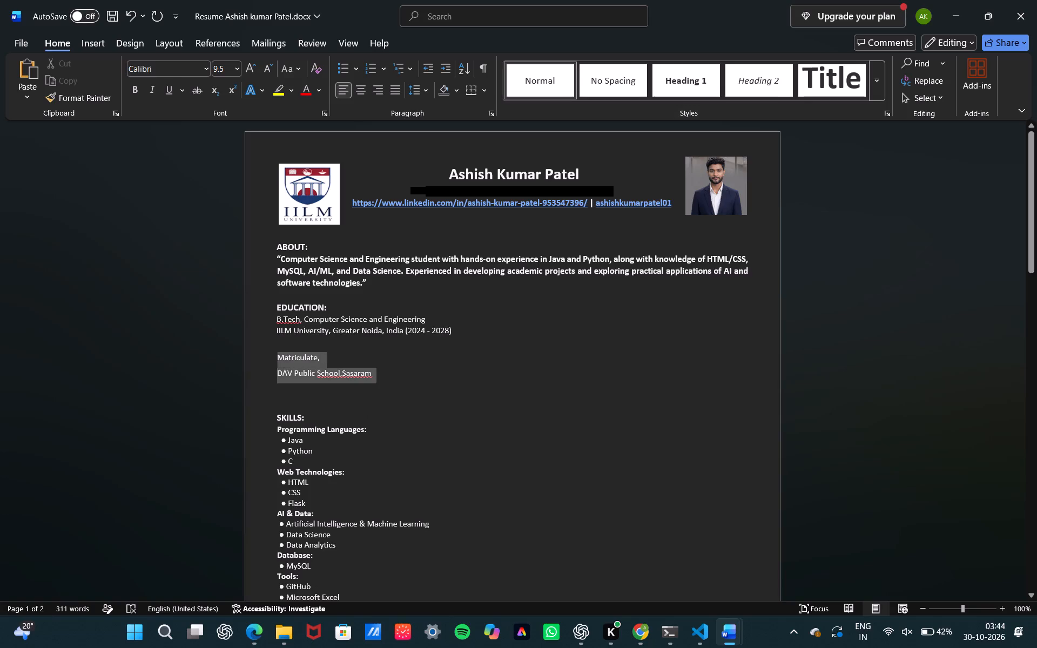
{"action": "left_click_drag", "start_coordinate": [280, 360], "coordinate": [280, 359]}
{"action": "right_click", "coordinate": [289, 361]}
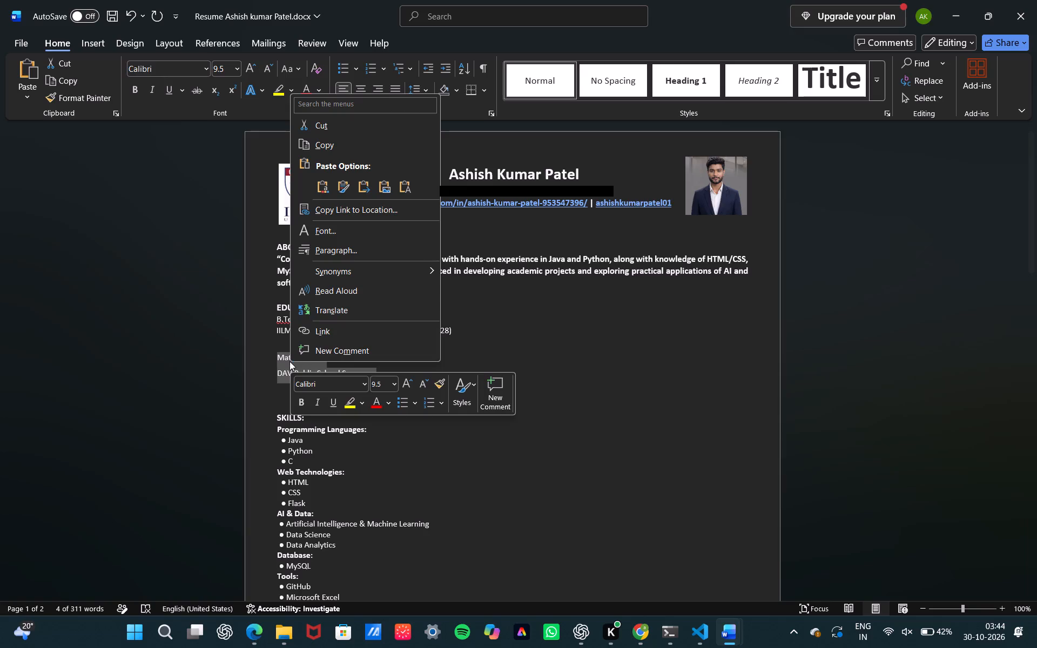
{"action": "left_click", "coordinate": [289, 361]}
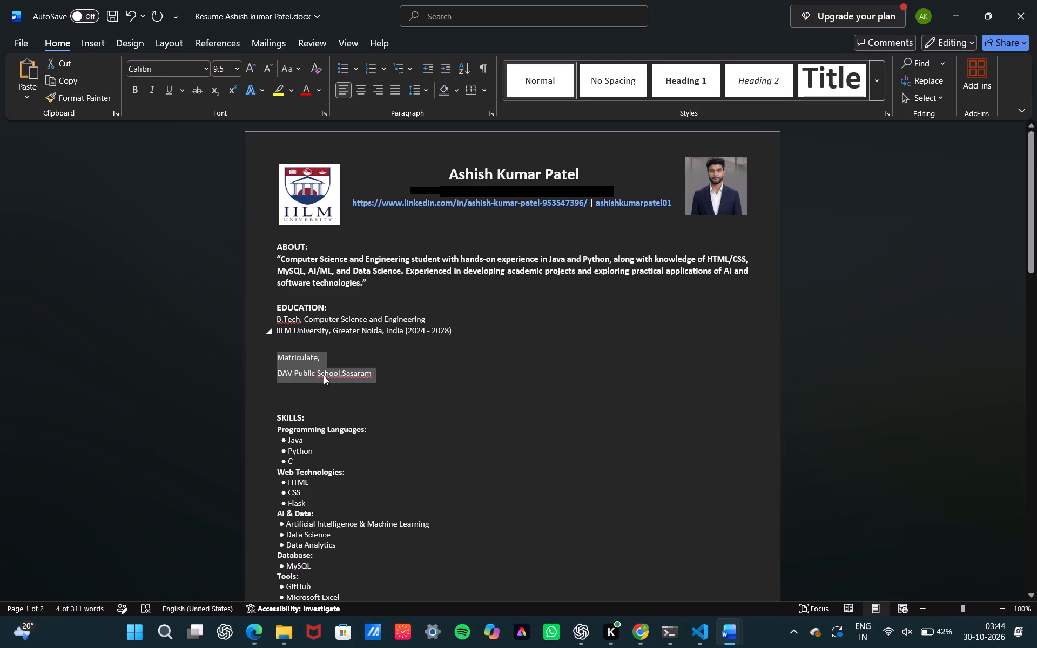
Append "n" to the DAV Public School,Sasaram line and add a new line reading "mm" below it.
{"action": "left_click", "coordinate": [372, 374]}
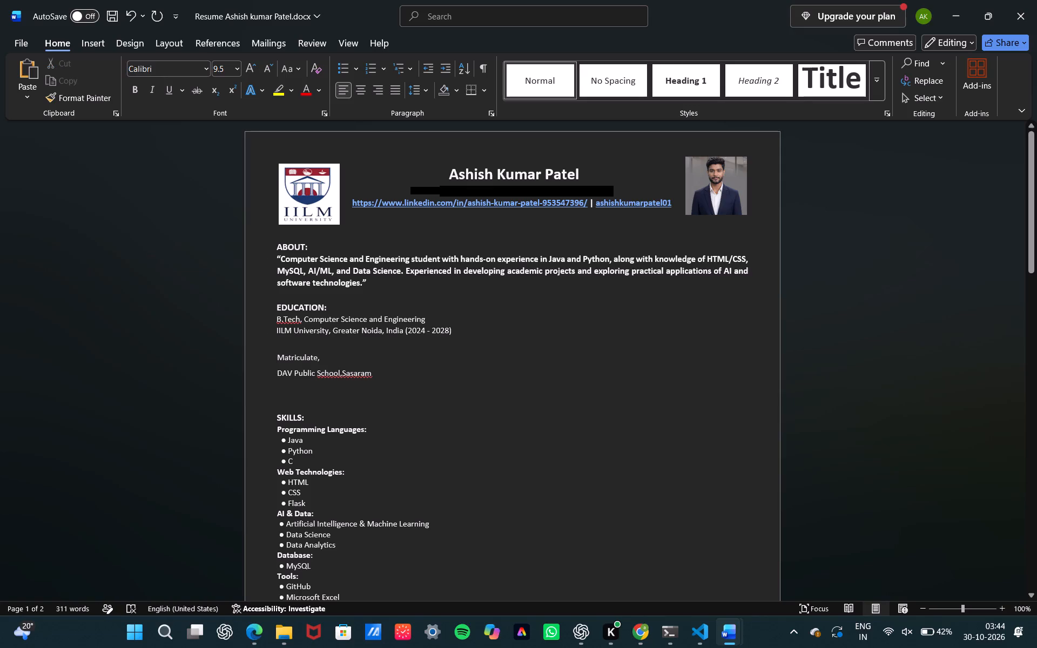
{"action": "key", "text": "n"}
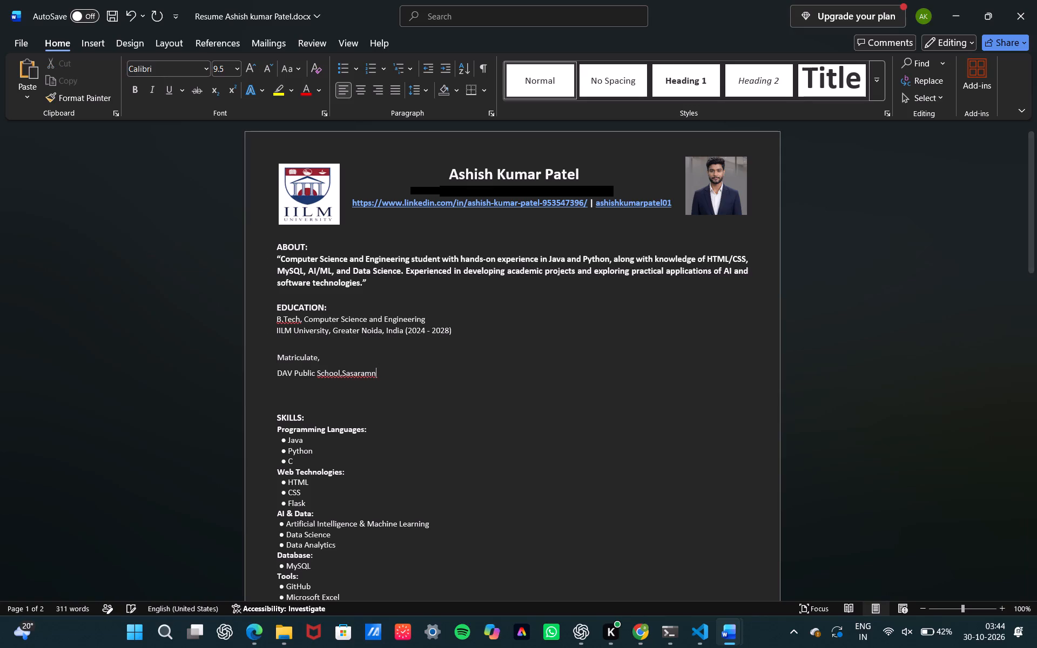
{"action": "key", "text": "Return"}
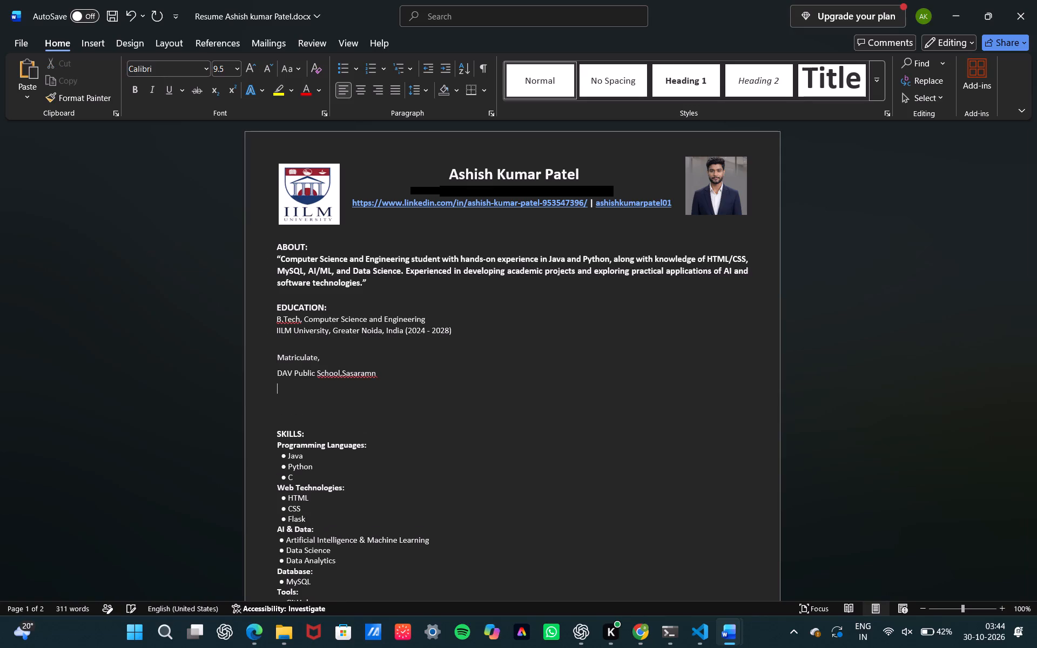
{"action": "type", "text": "mm"}
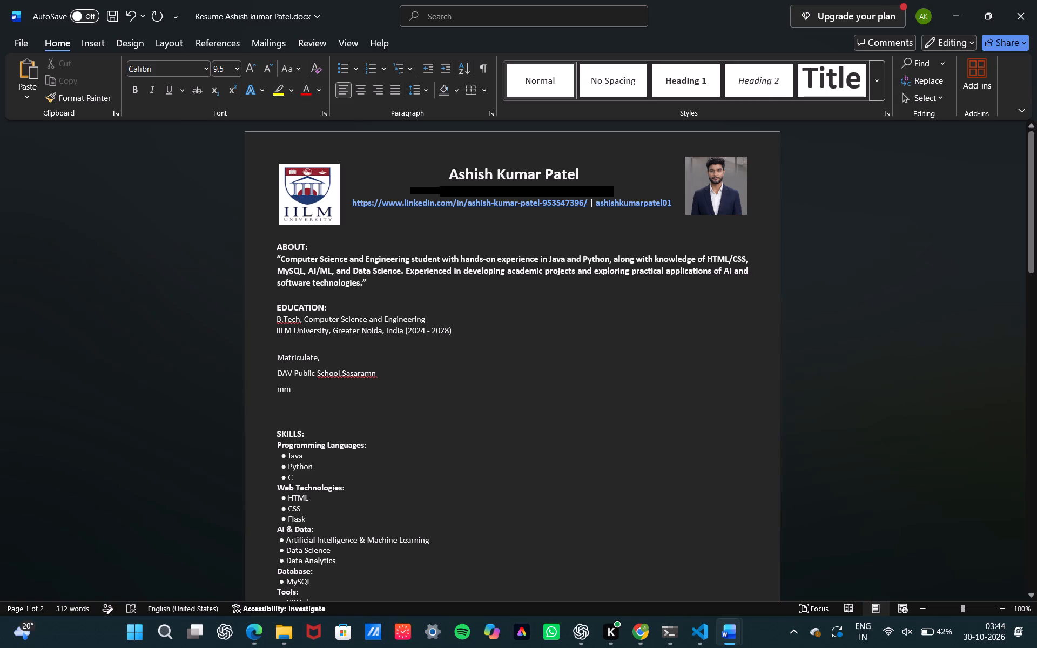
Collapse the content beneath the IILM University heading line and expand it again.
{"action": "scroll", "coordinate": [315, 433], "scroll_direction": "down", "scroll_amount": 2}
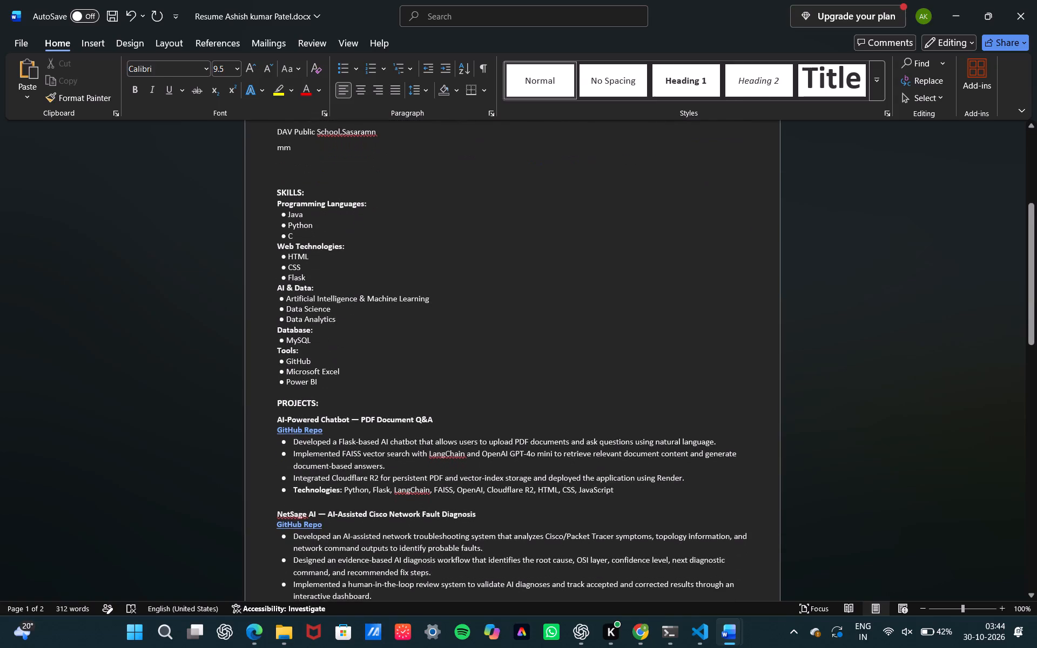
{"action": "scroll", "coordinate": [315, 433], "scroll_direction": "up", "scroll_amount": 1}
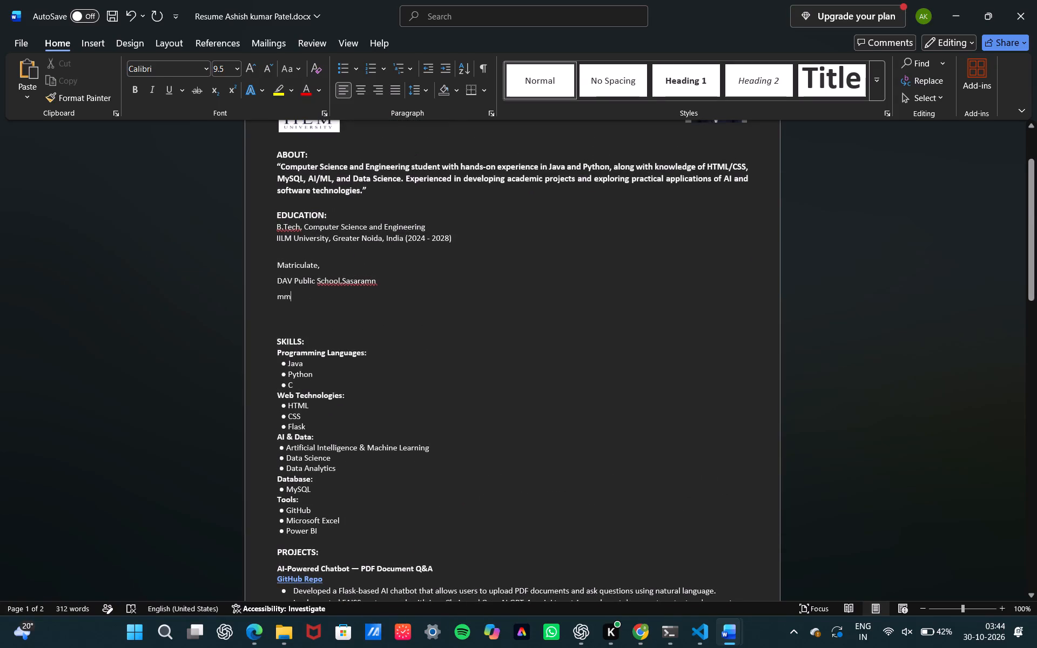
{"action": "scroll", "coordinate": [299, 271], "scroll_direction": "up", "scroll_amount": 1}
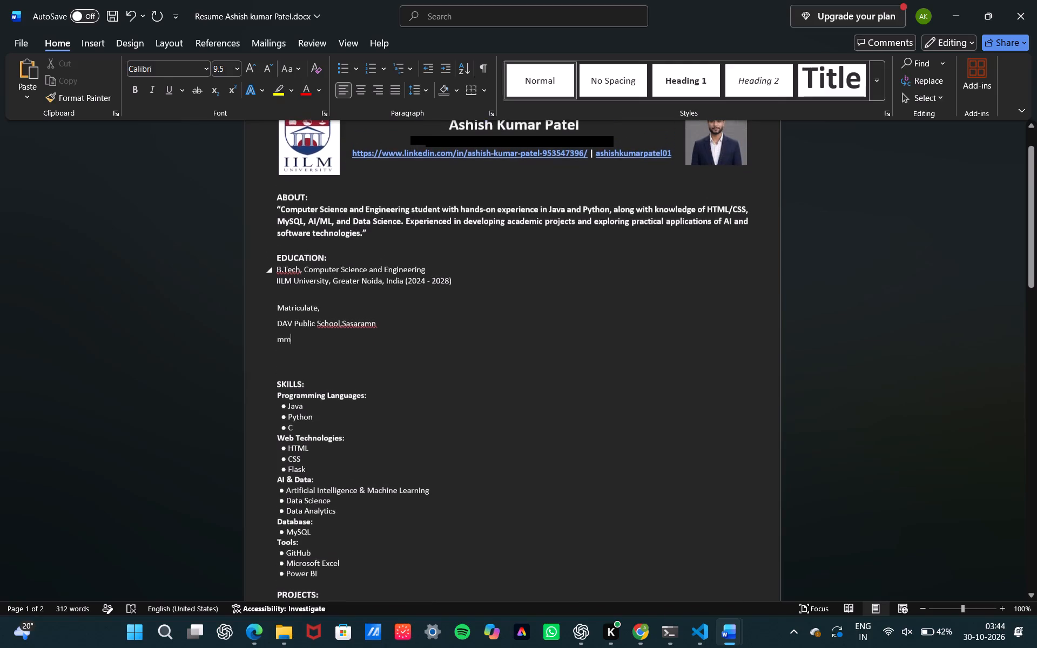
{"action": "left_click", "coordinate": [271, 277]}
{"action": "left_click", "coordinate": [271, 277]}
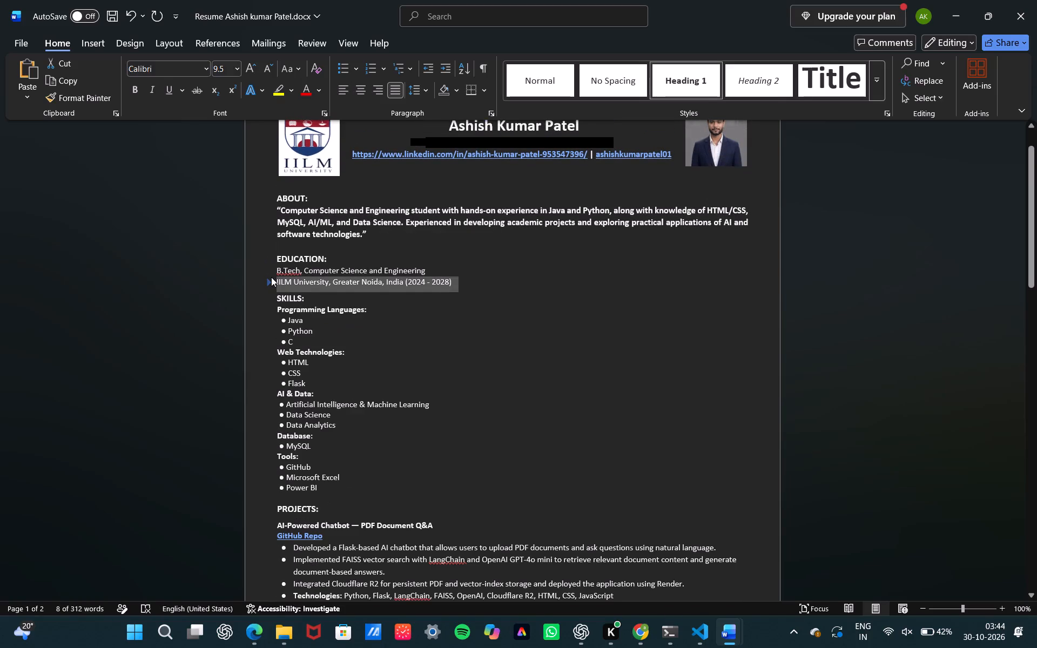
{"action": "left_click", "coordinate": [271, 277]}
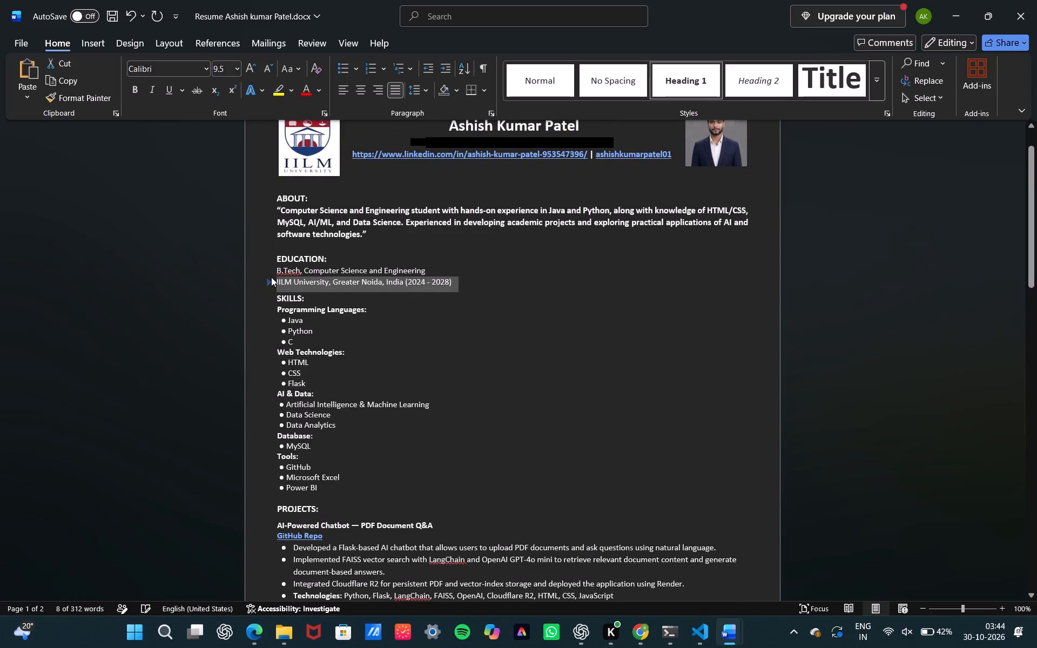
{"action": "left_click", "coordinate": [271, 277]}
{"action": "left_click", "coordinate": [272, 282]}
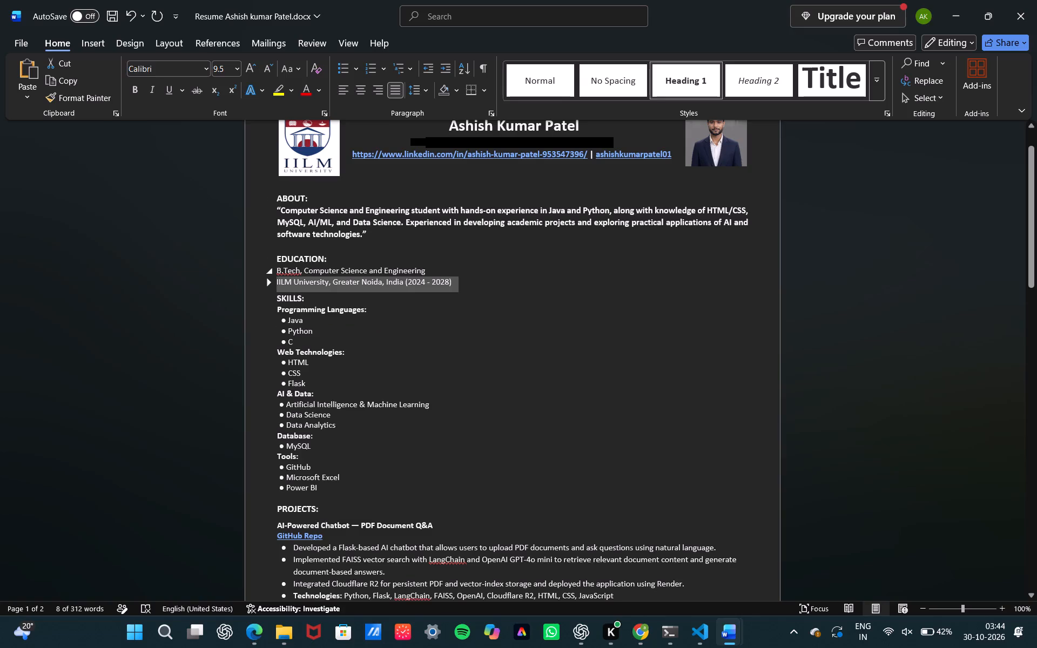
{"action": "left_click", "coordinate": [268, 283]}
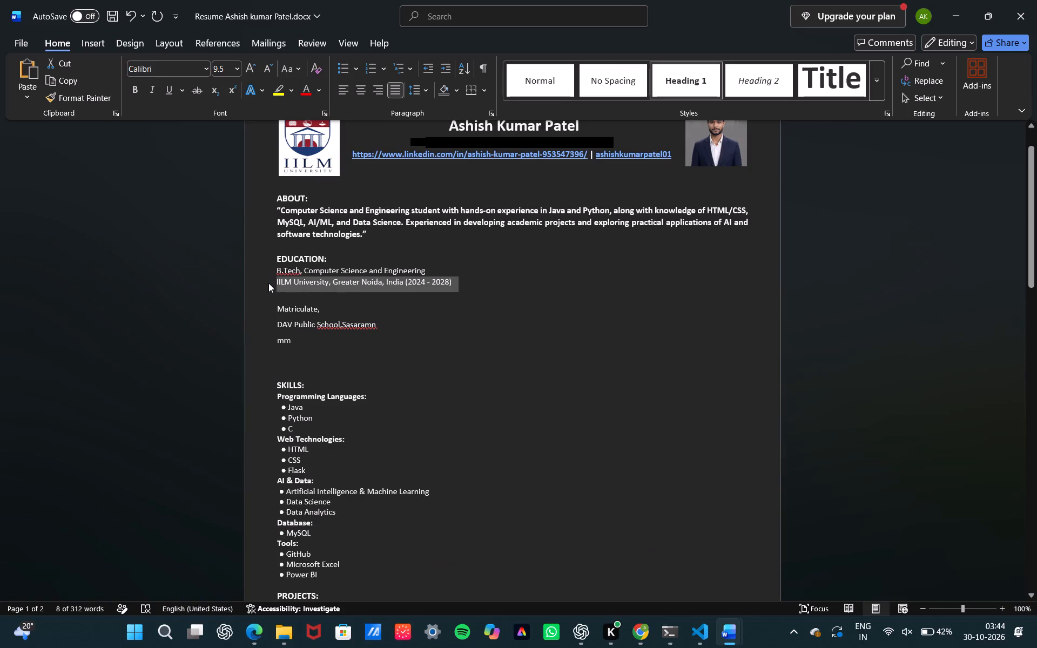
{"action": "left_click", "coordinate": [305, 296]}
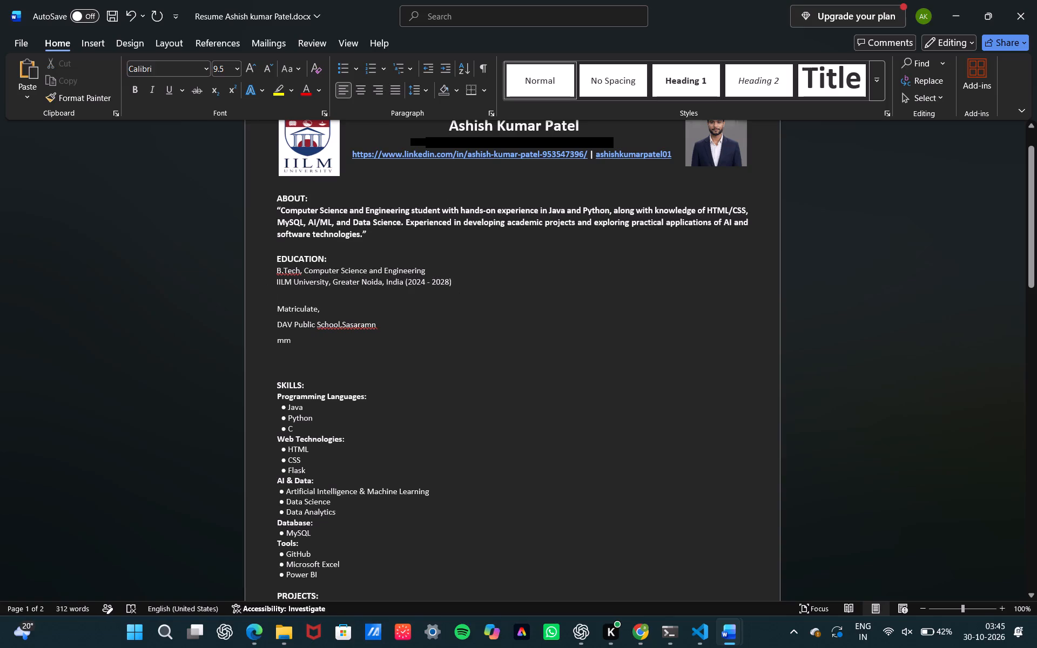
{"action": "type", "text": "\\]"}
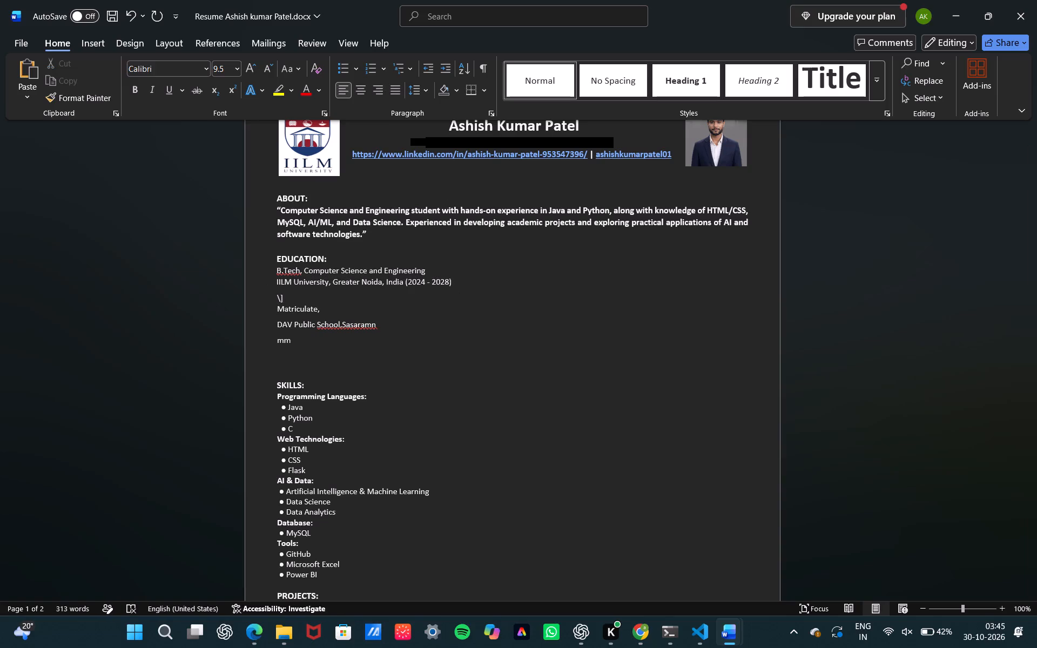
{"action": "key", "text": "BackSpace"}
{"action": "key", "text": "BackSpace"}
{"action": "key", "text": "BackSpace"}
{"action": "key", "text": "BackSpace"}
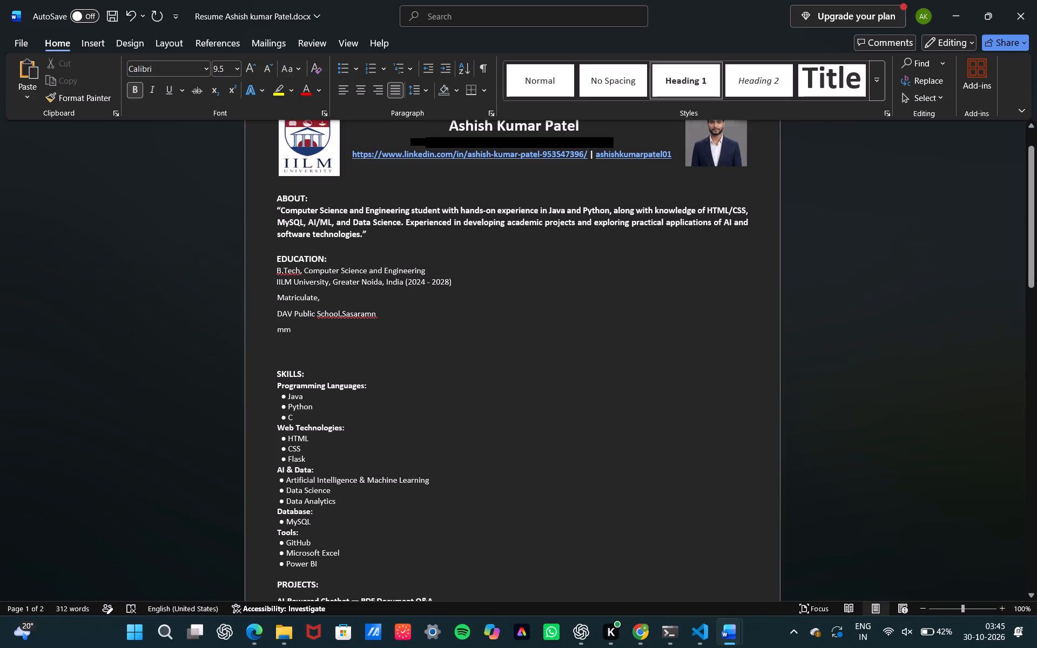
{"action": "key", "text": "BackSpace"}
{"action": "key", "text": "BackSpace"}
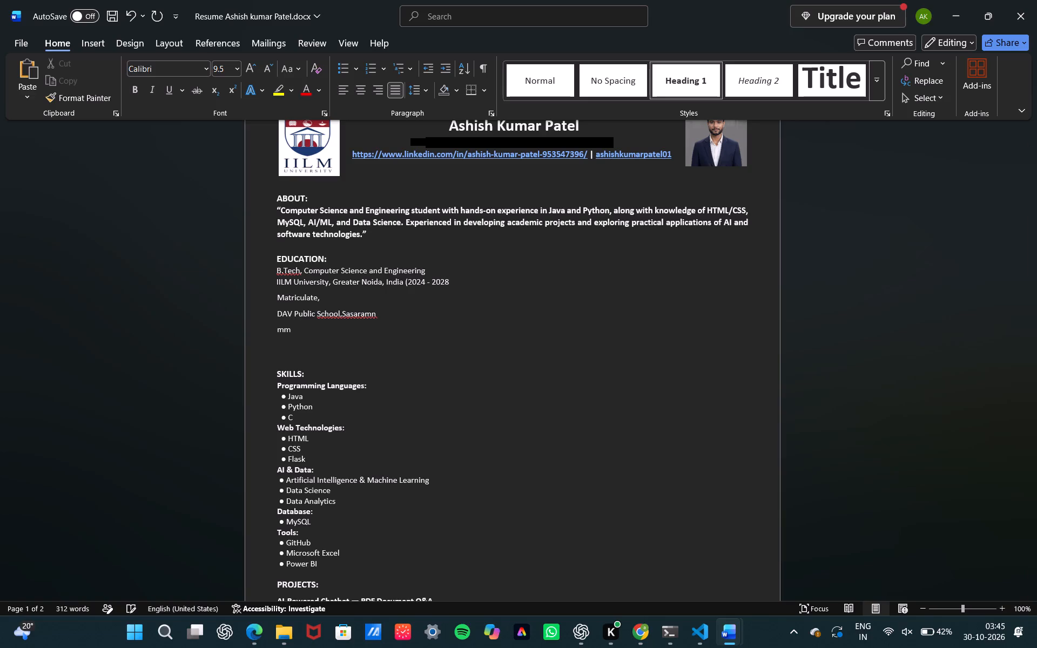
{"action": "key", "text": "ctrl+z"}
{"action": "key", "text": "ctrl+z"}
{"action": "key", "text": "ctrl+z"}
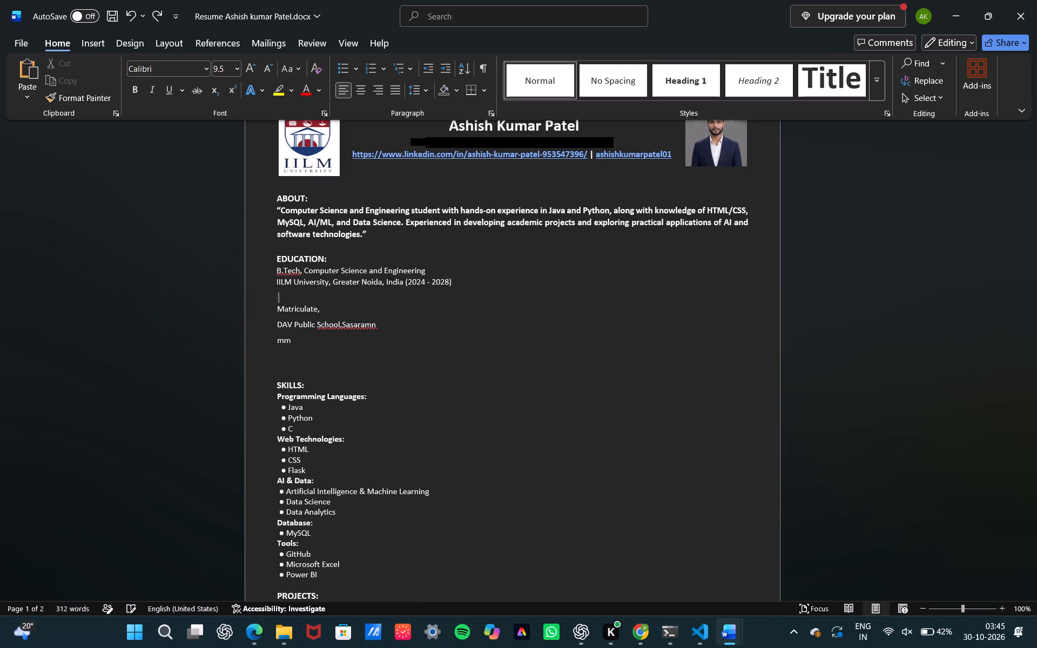
Delete the Matriculate, DAV Public School and "mm" lines, along with the blank lines beneath the IILM University line.
{"action": "left_click_drag", "start_coordinate": [294, 349], "coordinate": [275, 307]}
{"action": "key", "text": "BackSpace"}
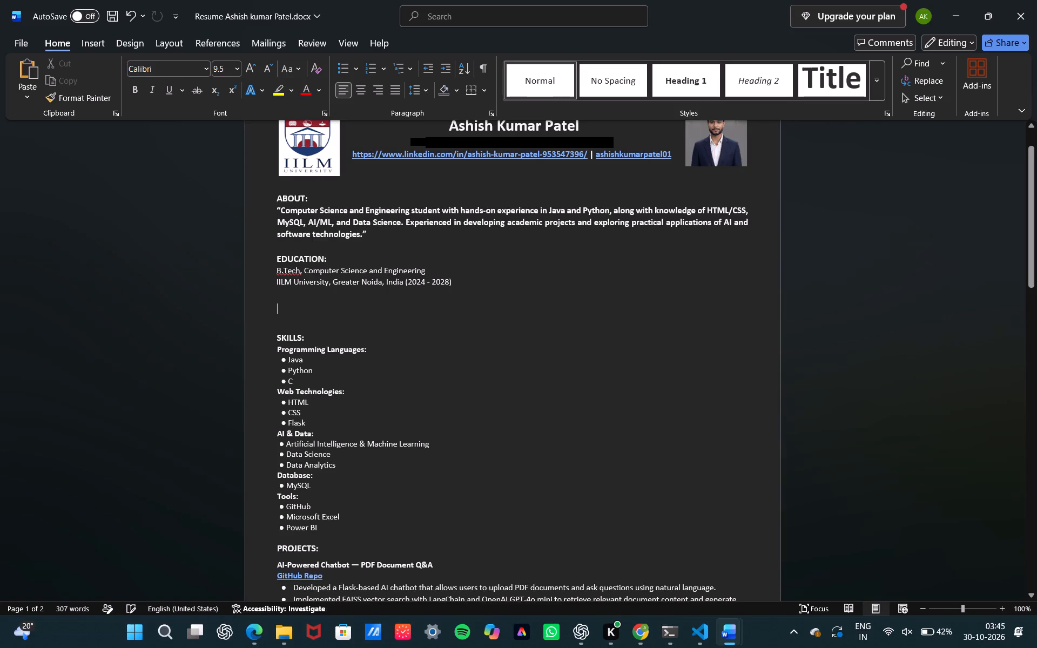
{"action": "key", "text": "BackSpace"}
{"action": "key", "text": "BackSpace"}
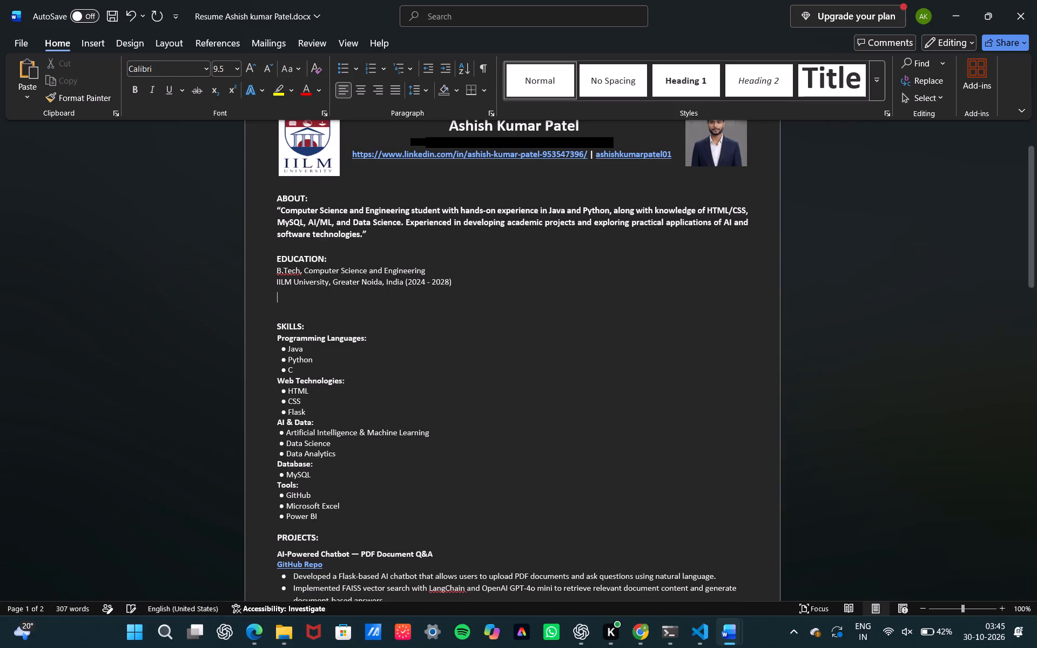
{"action": "key", "text": "BackSpace"}
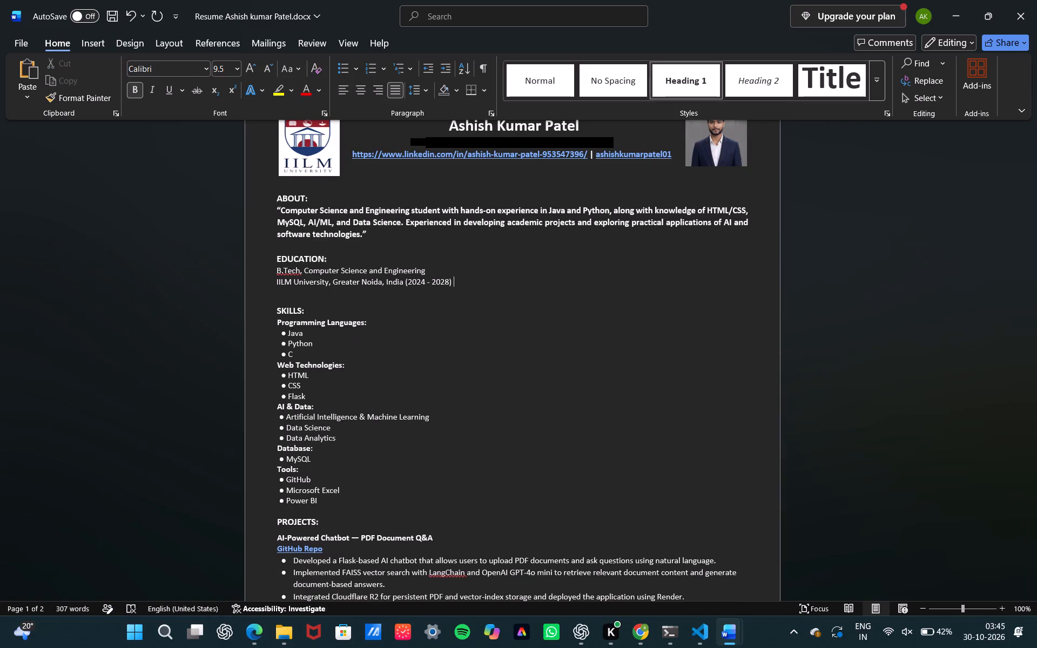
Start a new line beneath the IILM University line in EDUCATION and enter "Matriculate".
{"action": "key", "text": "Return"}
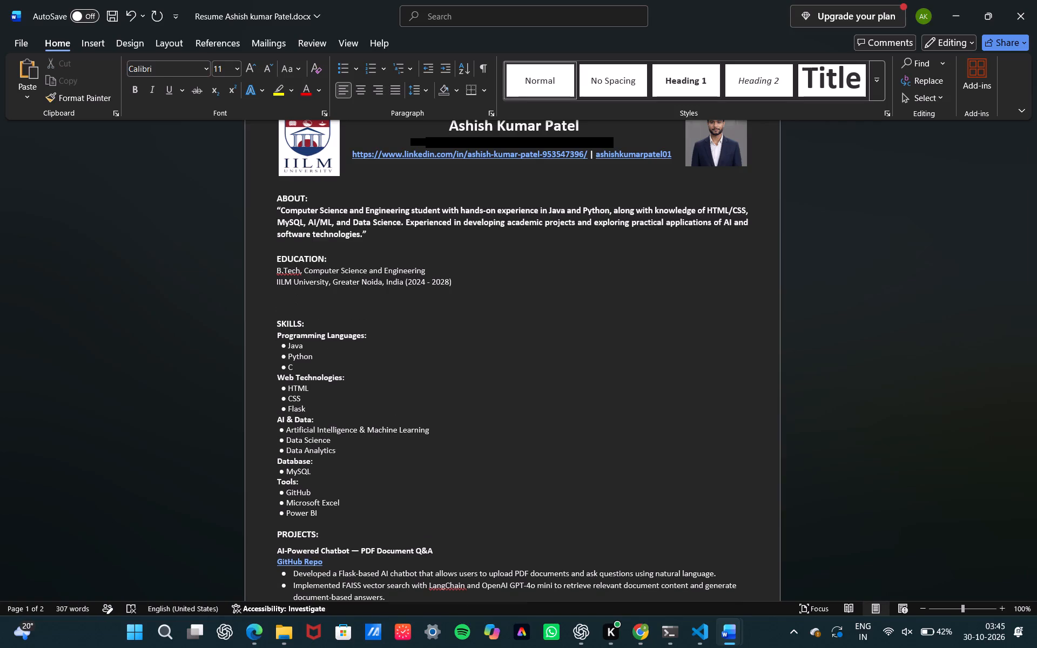
{"action": "key", "text": "shift+m"}
{"action": "key", "text": "shift+a"}
{"action": "key", "text": "BackSpace"}
{"action": "key", "text": "a"}
{"action": "type", "text": "tr"}
{"action": "key", "text": "i"}
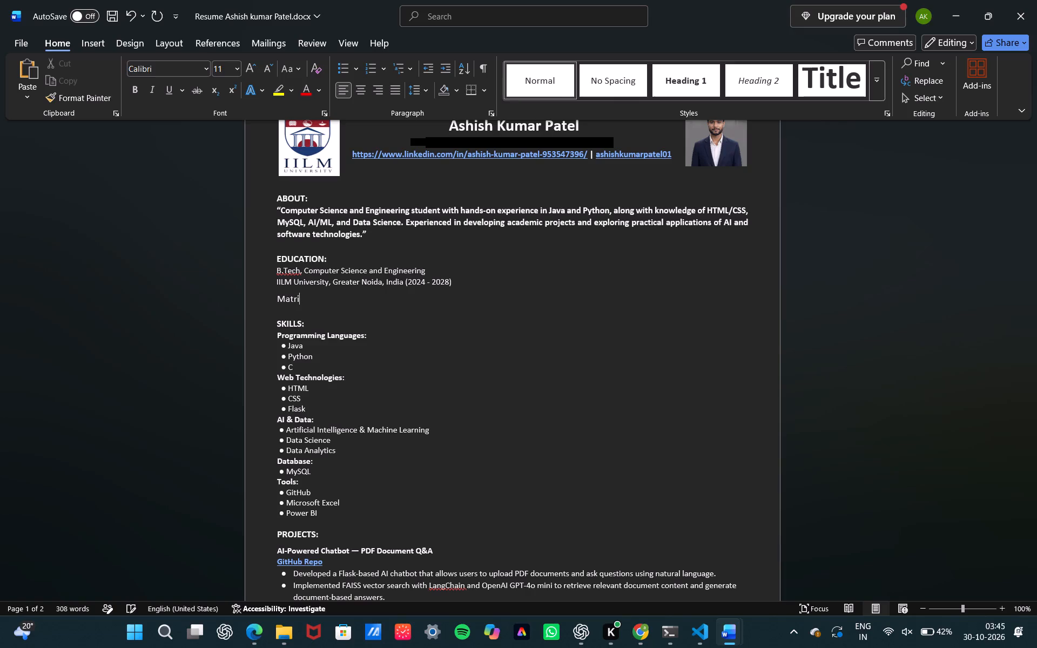
{"action": "key", "text": "shift+Return"}
{"action": "type", "text": "hjj"}
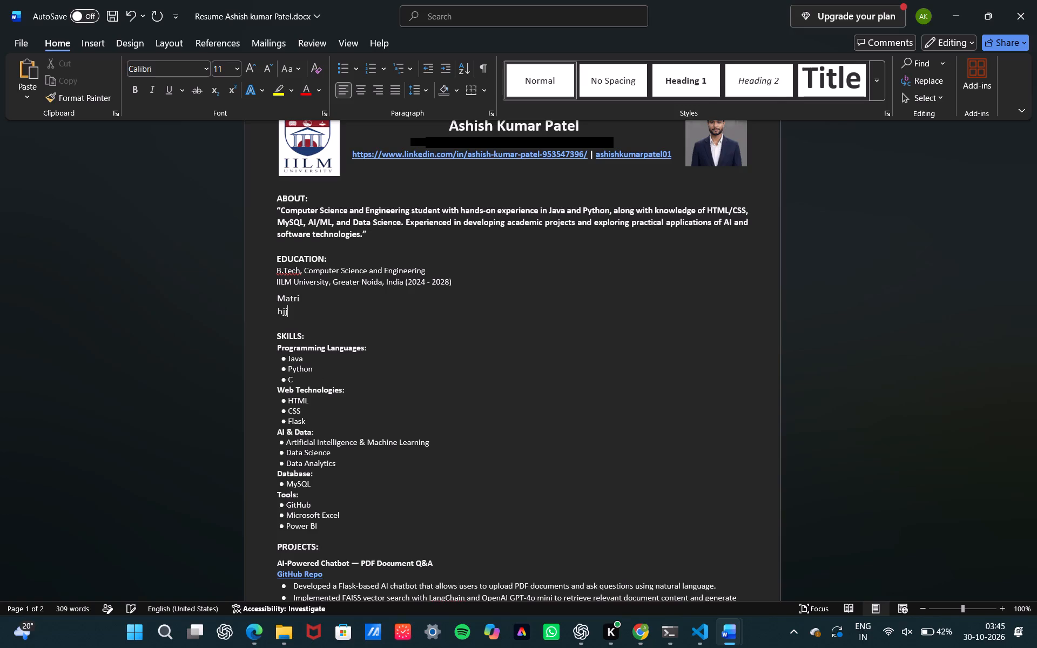
{"action": "key", "text": "BackSpace"}
{"action": "key", "text": "BackSpace"}
{"action": "key", "text": "BackSpace"}
{"action": "key", "text": "BackSpace"}
{"action": "type", "text": "cul"}
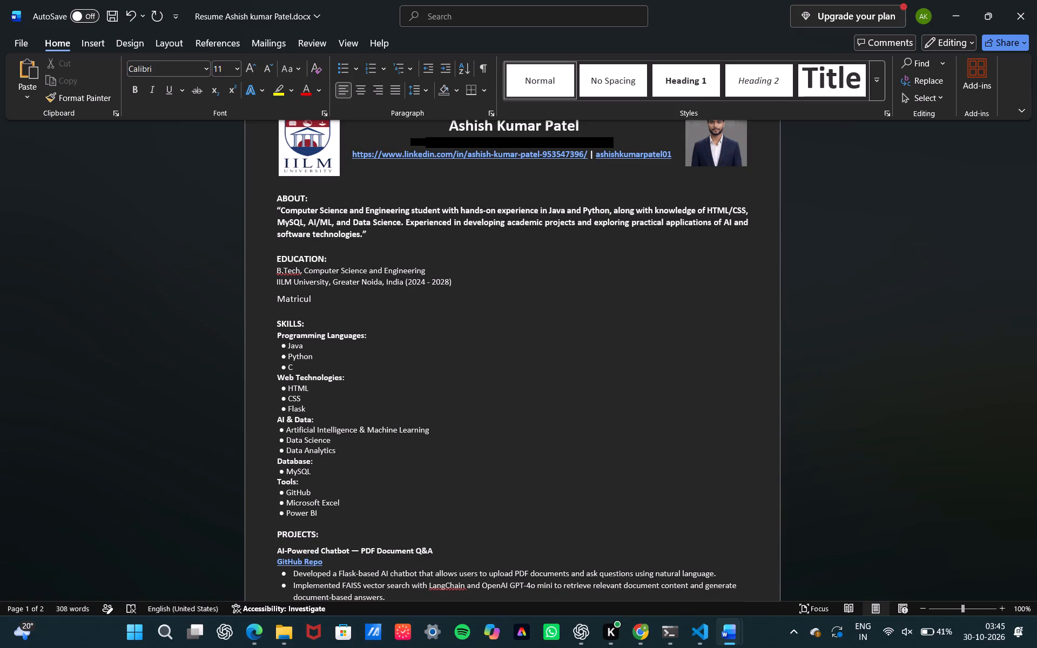
{"action": "type", "text": "ate"}
Append ":- 72.6%" to the Matriculate line so it reads "Matriculate:- 72.6%".
{"action": "key", "text": "space"}
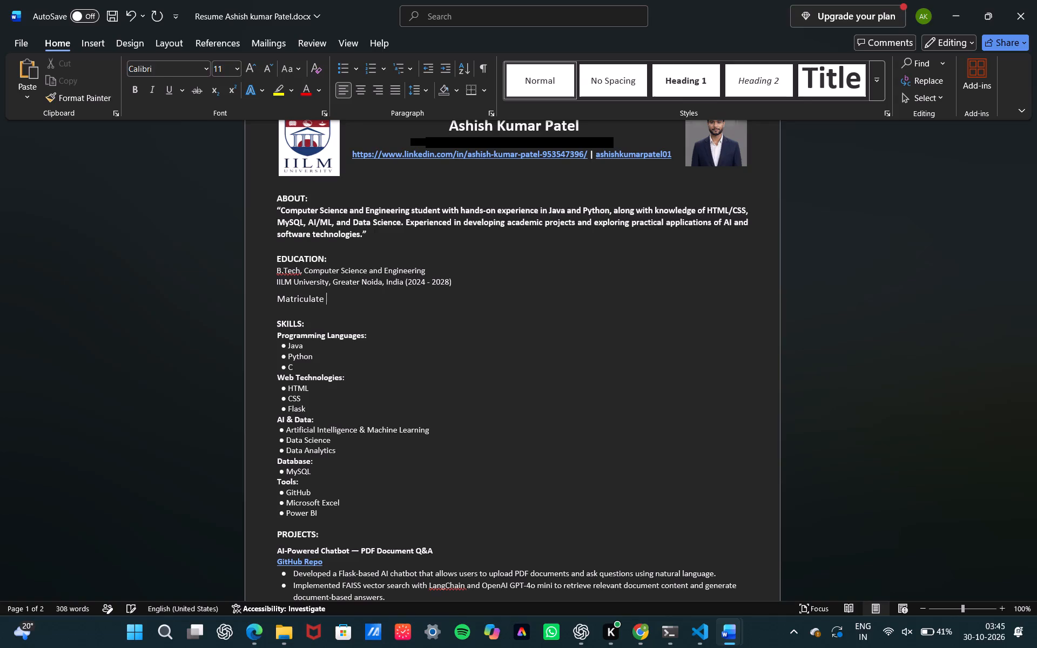
{"action": "key", "text": "semicolon"}
{"action": "key", "text": "BackSpace"}
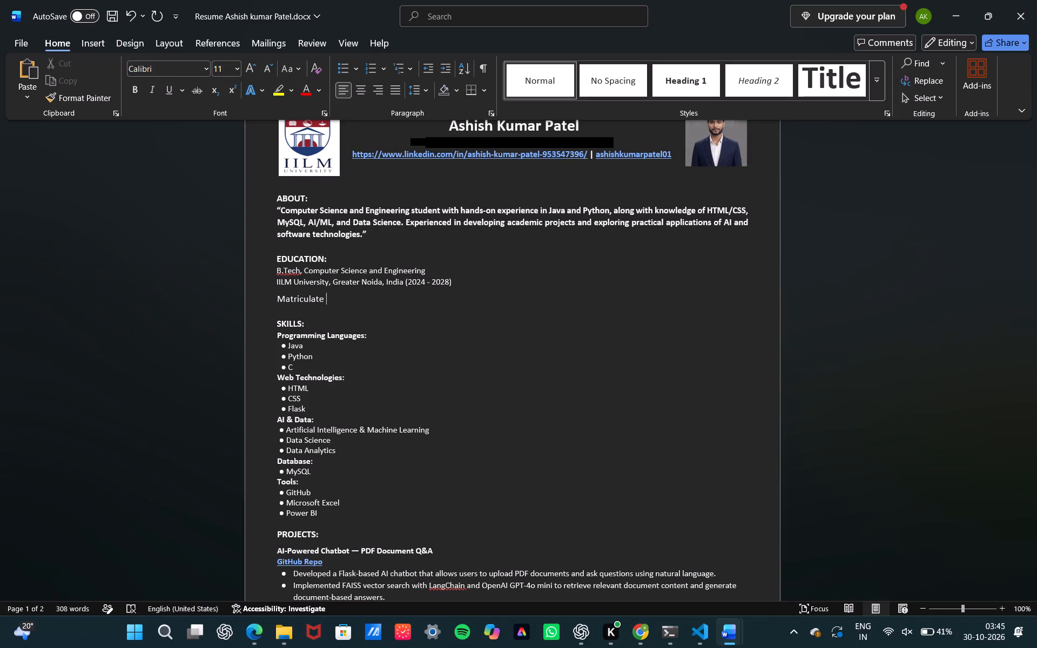
{"action": "key", "text": "BackSpace"}
{"action": "key", "text": "shift+colon"}
{"action": "key", "text": "minus"}
{"action": "key", "text": "space"}
{"action": "type", "text": "72.3"}
{"action": "key", "text": "BackSpace"}
{"action": "key", "text": "6"}
{"action": "key", "text": "shift+percent"}
Add the line "Dav Public School, Sasaram" beneath the Matriculate line, followed by a new empty line.
{"action": "key", "text": "Return"}
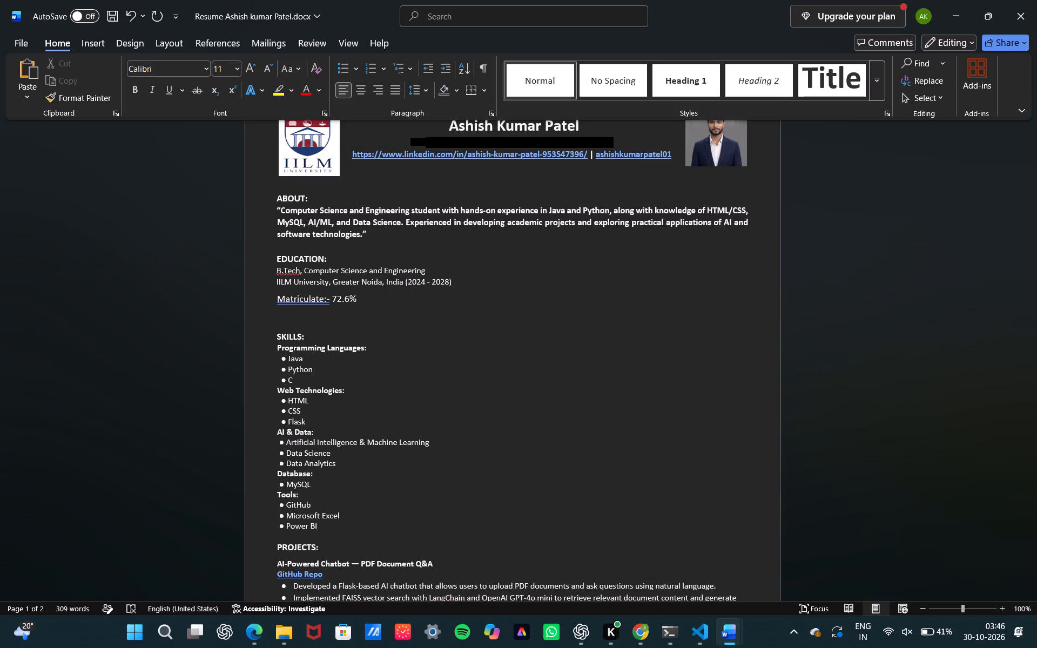
{"action": "type", "text": "Da"}
{"action": "type", "text": "v"}
{"action": "key", "text": "space"}
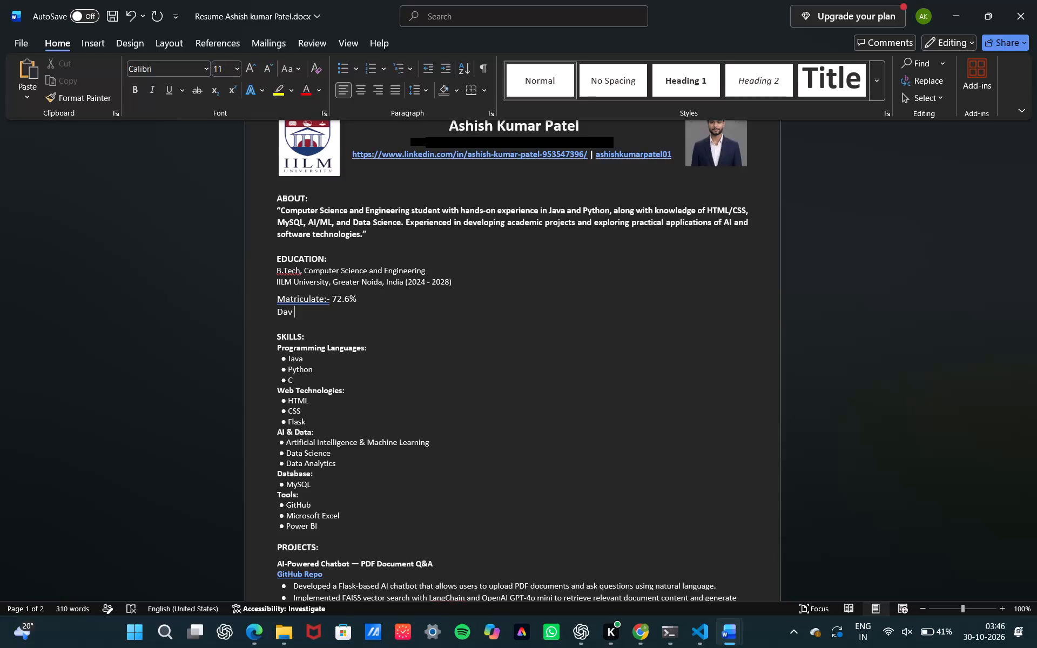
{"action": "key", "text": "shift+p"}
{"action": "type", "text": "ublic"}
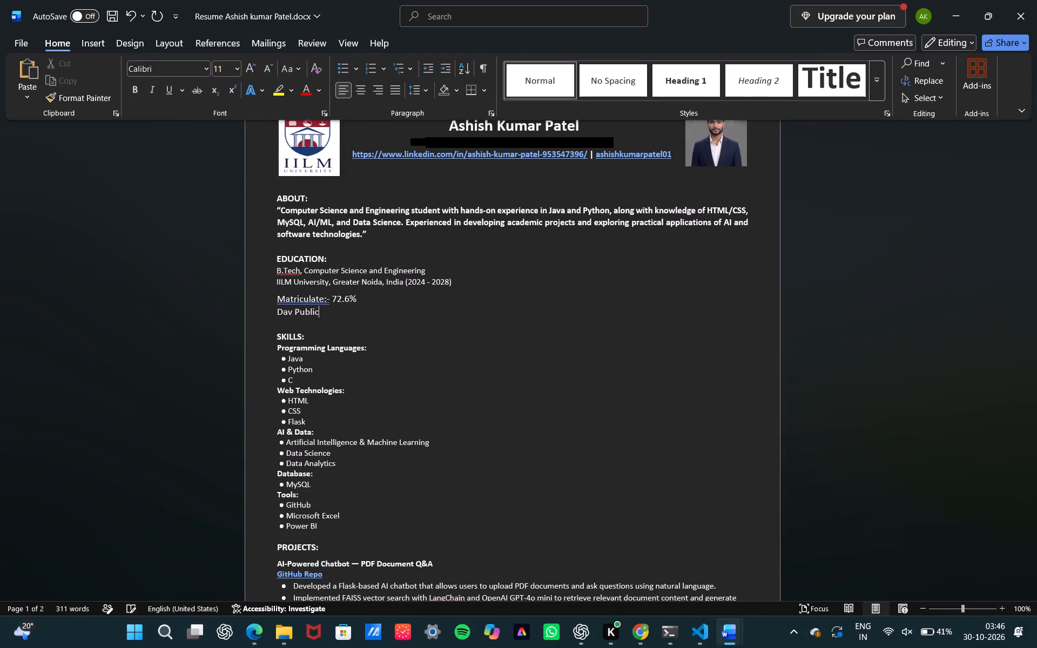
{"action": "key", "text": "space"}
{"action": "key", "text": "shift+s"}
{"action": "type", "text": "chool"}
{"action": "key", "text": "comma"}
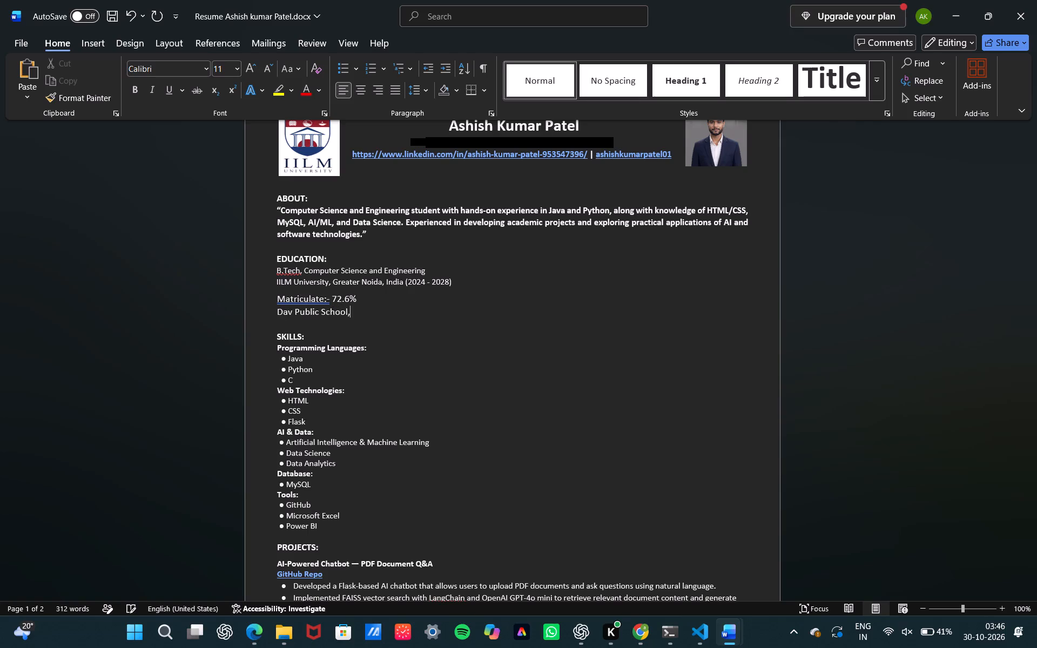
{"action": "key", "text": "space"}
{"action": "type", "text": "Sasa"}
{"action": "type", "text": "ra"}
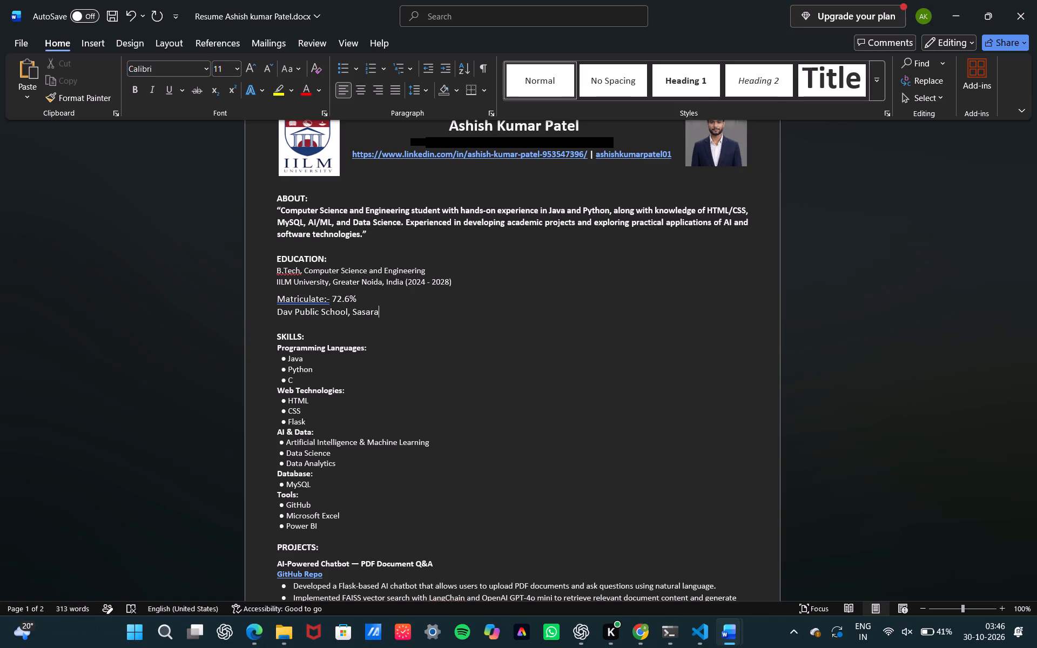
{"action": "key", "text": "m"}
{"action": "key", "text": "Return"}
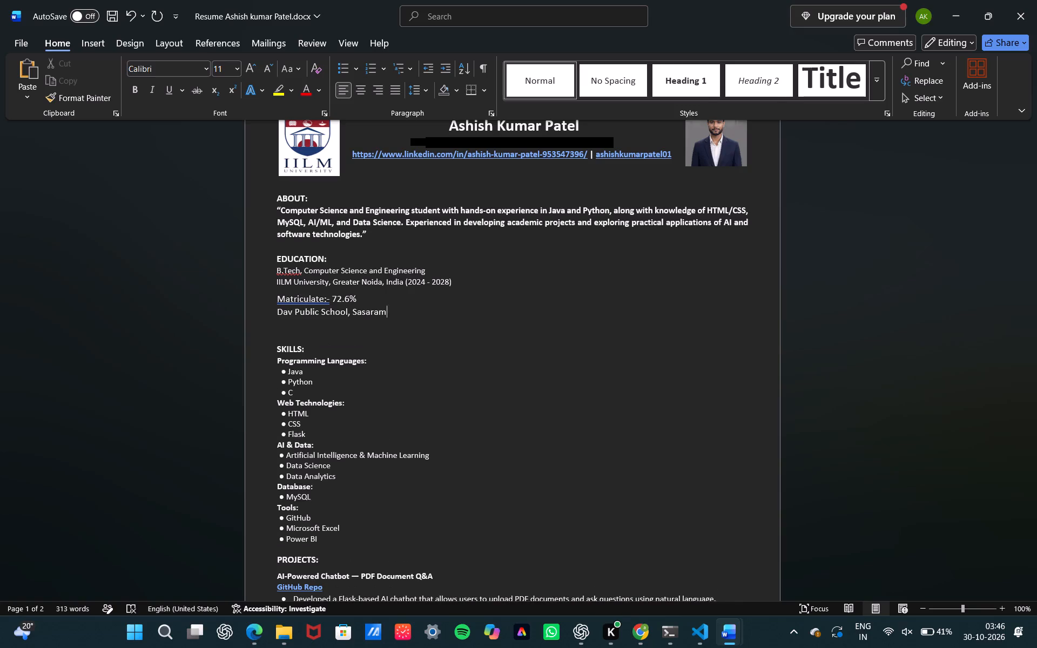
Start a new line beneath the Dav Public School, Sasaram line in EDUCATION and enter a capital "I".
{"action": "key", "text": "Return"}
{"action": "key", "text": "i"}
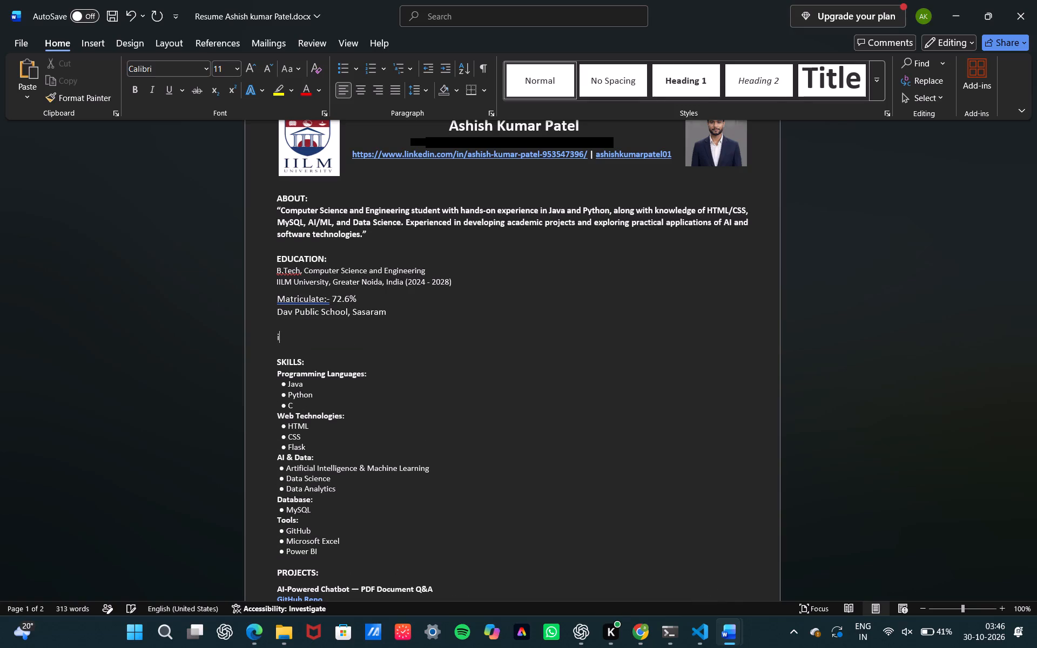
{"action": "key", "text": "BackSpace"}
{"action": "key", "text": "shift+i"}
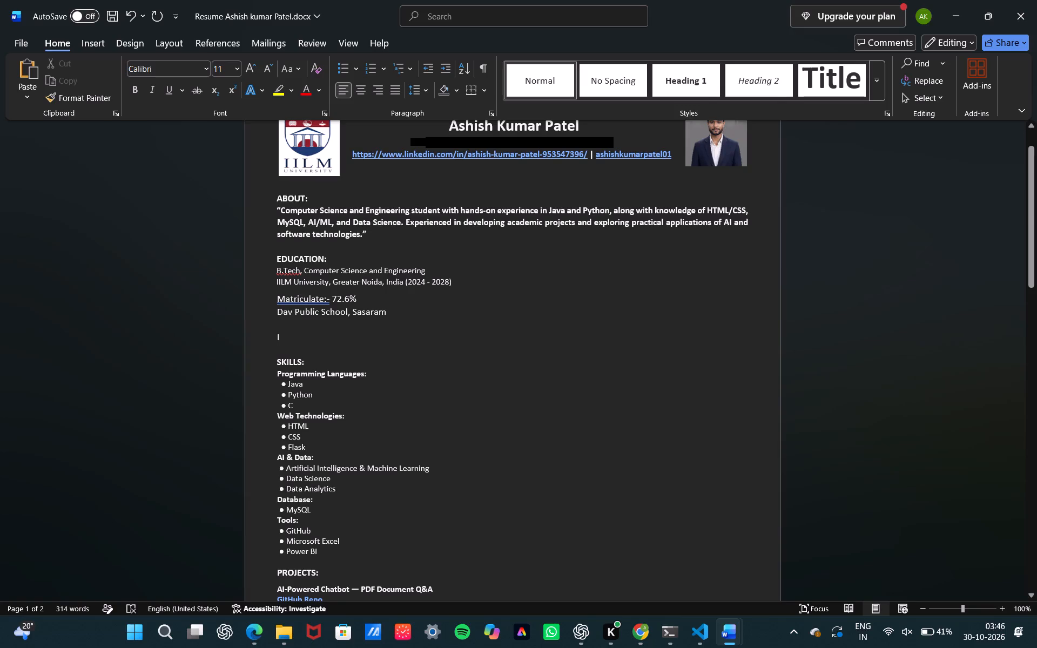
Join the "Dav Public School, Sasaram" line onto the end of the Matriculate line, separated from "72.6%" by a space.
{"action": "left_click", "coordinate": [278, 313]}
{"action": "key", "text": "BackSpace"}
{"action": "key", "text": "BackSpace"}
{"action": "key", "text": "space"}
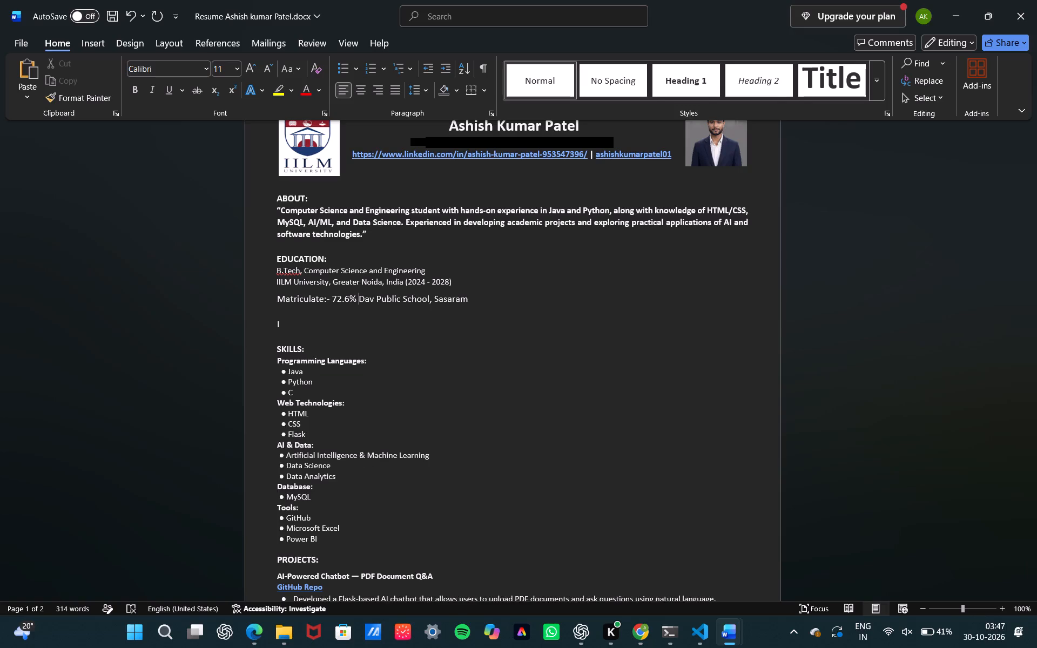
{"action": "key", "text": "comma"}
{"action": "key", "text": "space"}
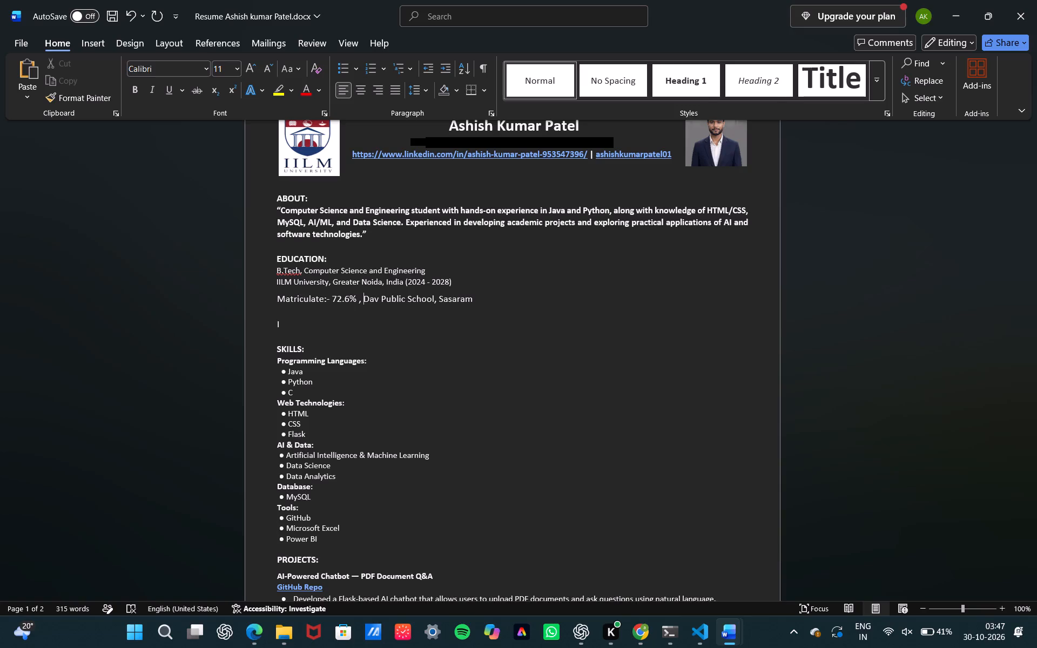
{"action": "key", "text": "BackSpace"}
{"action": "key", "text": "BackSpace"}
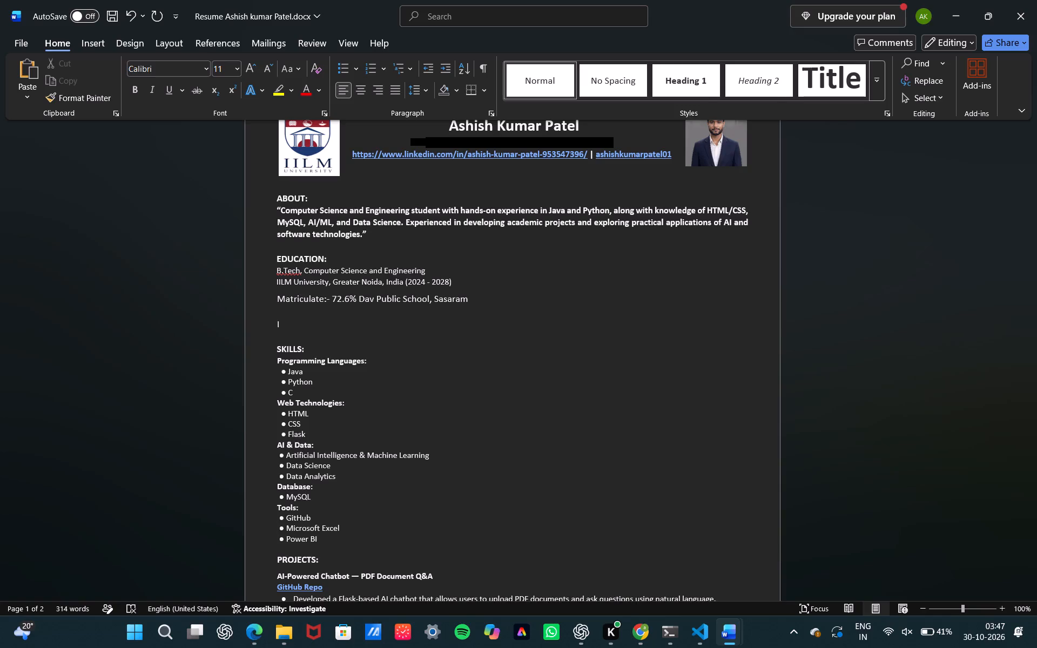
Add an opening parenthesis before "Dav Public School, Sasaram" on the Matriculate line and place the text cursor after "Sasaram".
{"action": "key", "text": "shift+parenleft"}
{"action": "key", "text": "Right"}
{"action": "key", "text": "Right"}
{"action": "key", "text": "Right"}
{"action": "key", "text": "Right"}
{"action": "key", "text": "Right"}
{"action": "key", "text": "Right"}
{"action": "key", "text": "Right"}
{"action": "key", "text": "Right"}
{"action": "key", "text": "Right"}
{"action": "key", "text": "Right"}
{"action": "key", "text": "Right"}
{"action": "key", "text": "Right"}
{"action": "key", "text": "Right"}
{"action": "key", "text": "Right"}
{"action": "key", "text": "Right"}
{"action": "key", "text": "Right"}
{"action": "key", "text": "Right"}
{"action": "key", "text": "Right"}
{"action": "key", "text": "Right"}
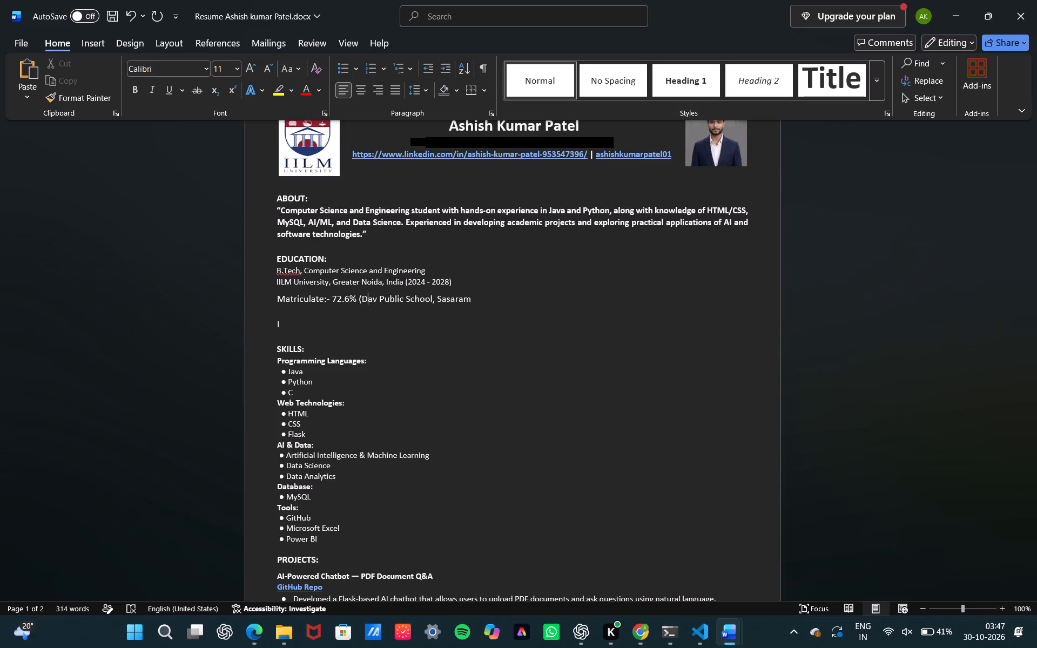
{"action": "key", "text": "Right"}
{"action": "key", "text": "Right"}
{"action": "key", "text": "Right"}
{"action": "key", "text": "Right"}
{"action": "key", "text": "Right"}
{"action": "key", "text": "Right"}
{"action": "key", "text": "Right"}
{"action": "key", "text": "Right"}
{"action": "key", "text": "Left"}
Close the parenthesis after "Sasaram" on the Matriculate line in EDUCATION.
{"action": "key", "text": "shift+parenright"}
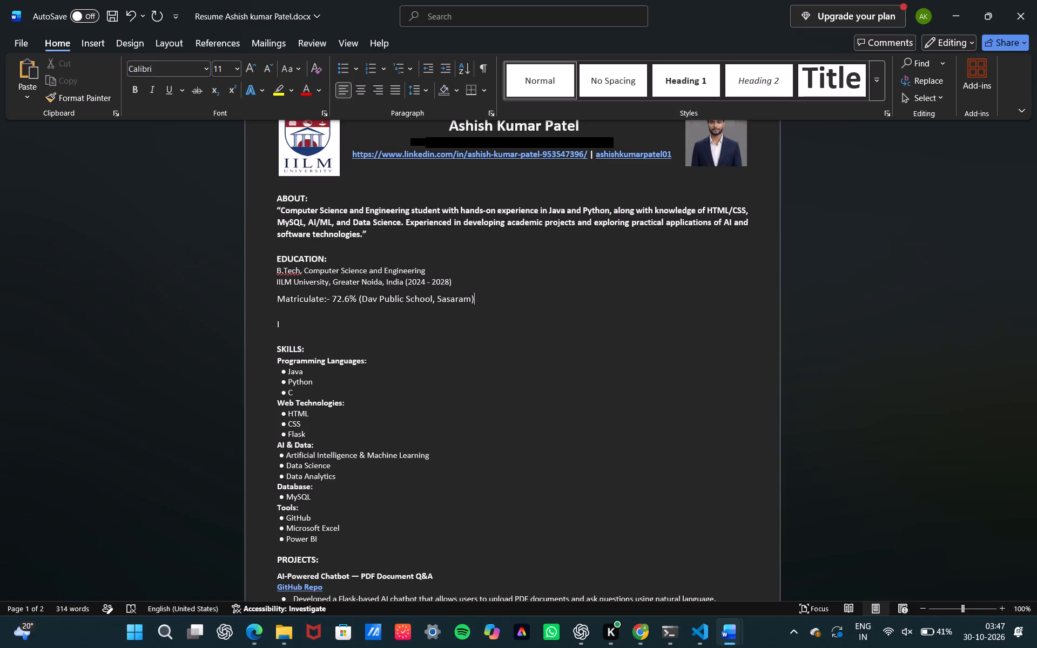
Start a new line beneath the Matriculate line with "Inter", without leading spaces, and place the text cursor after the word.
{"action": "key", "text": "Return"}
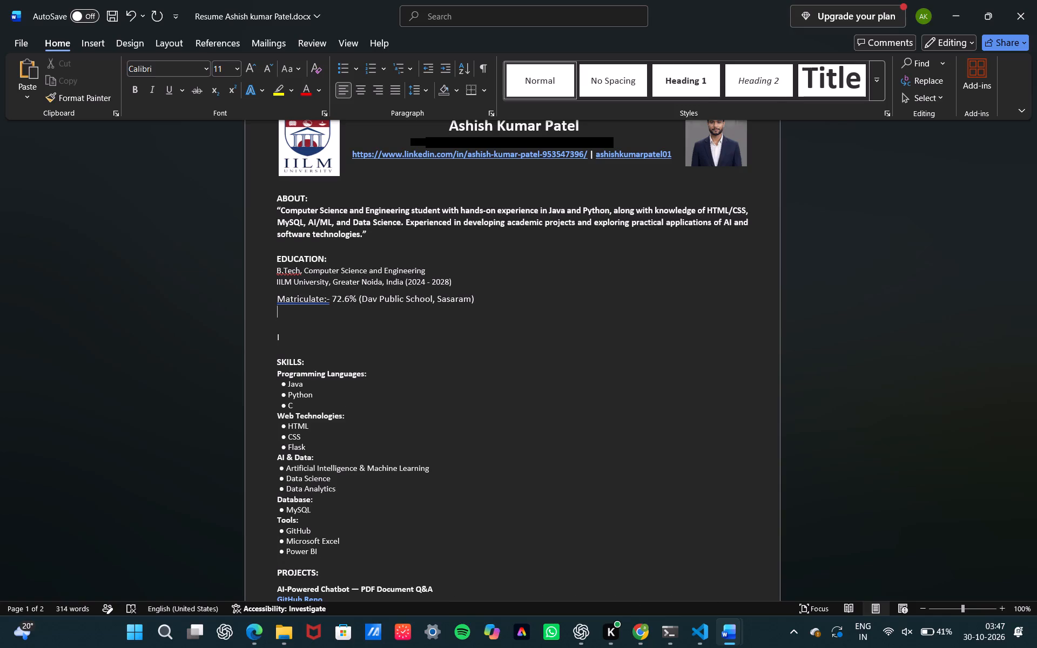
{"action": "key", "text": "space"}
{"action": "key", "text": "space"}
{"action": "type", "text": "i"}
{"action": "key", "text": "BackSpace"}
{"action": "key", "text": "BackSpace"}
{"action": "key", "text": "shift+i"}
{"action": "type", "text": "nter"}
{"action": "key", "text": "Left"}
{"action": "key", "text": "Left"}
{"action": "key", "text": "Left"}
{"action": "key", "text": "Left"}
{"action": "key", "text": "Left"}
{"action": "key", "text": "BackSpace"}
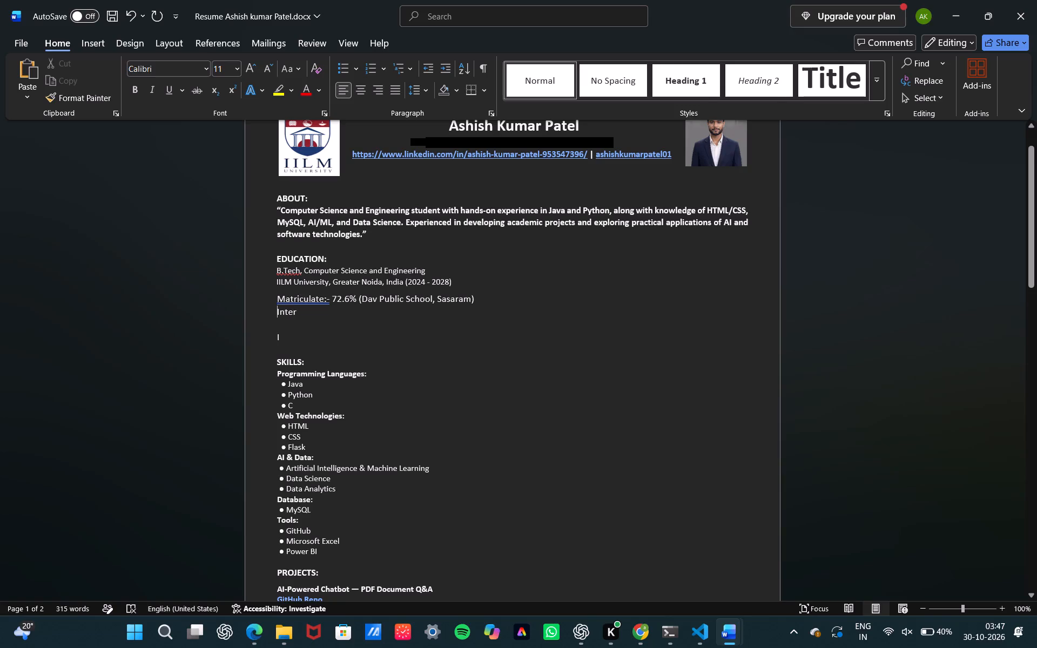
{"action": "left_click", "coordinate": [299, 312]}
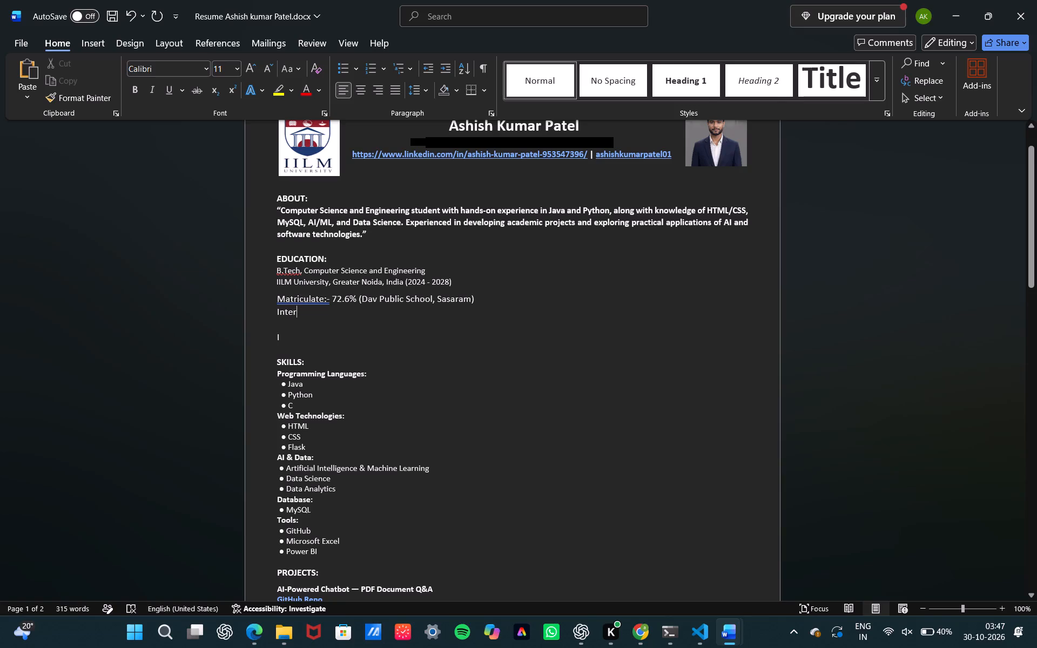
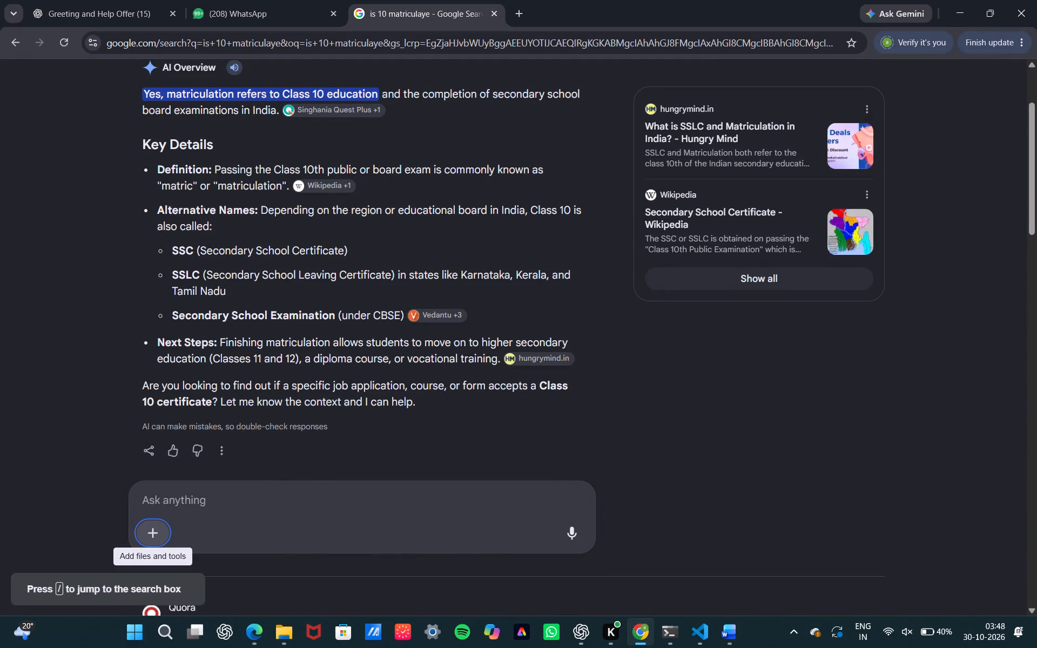
Ask the follow-up question "12" beneath the AI Overview about matriculation to look up the equivalent term for Class 12.
{"action": "left_click", "coordinate": [203, 505]}
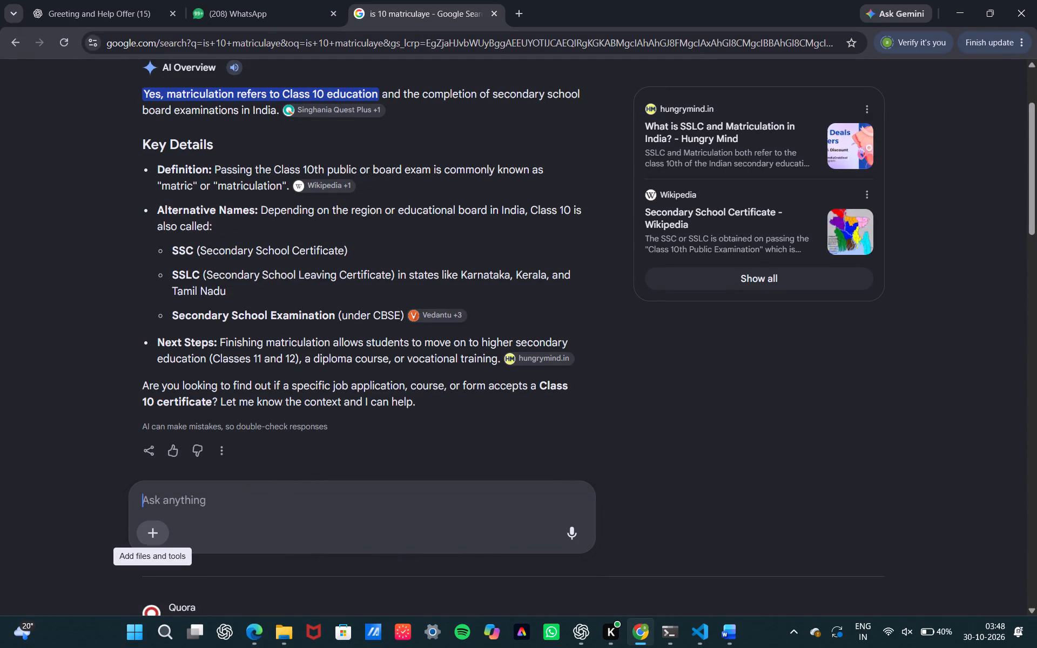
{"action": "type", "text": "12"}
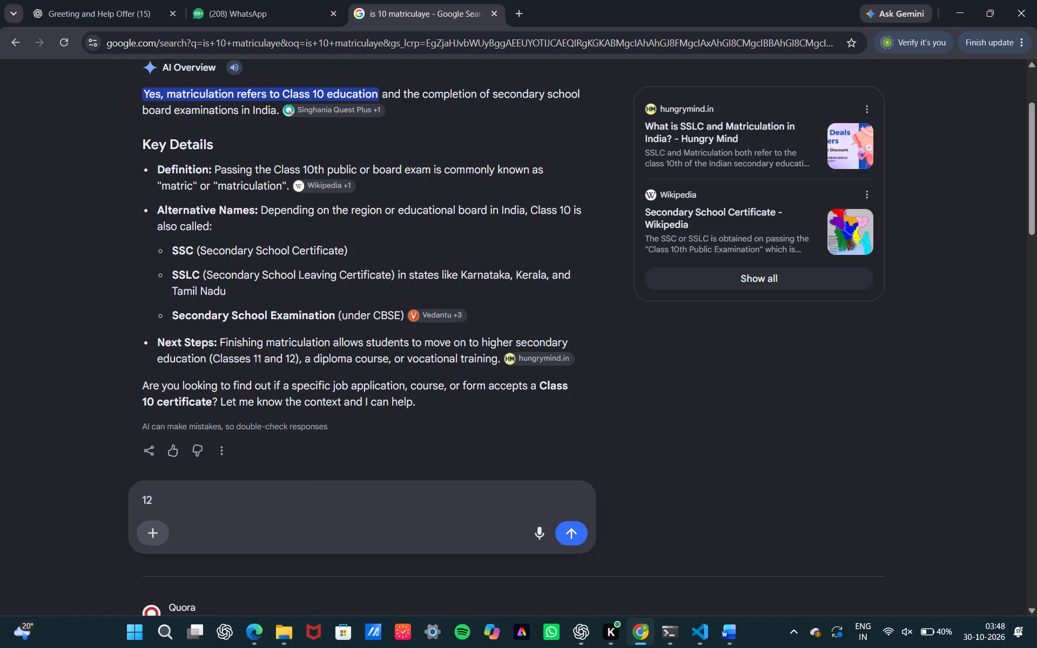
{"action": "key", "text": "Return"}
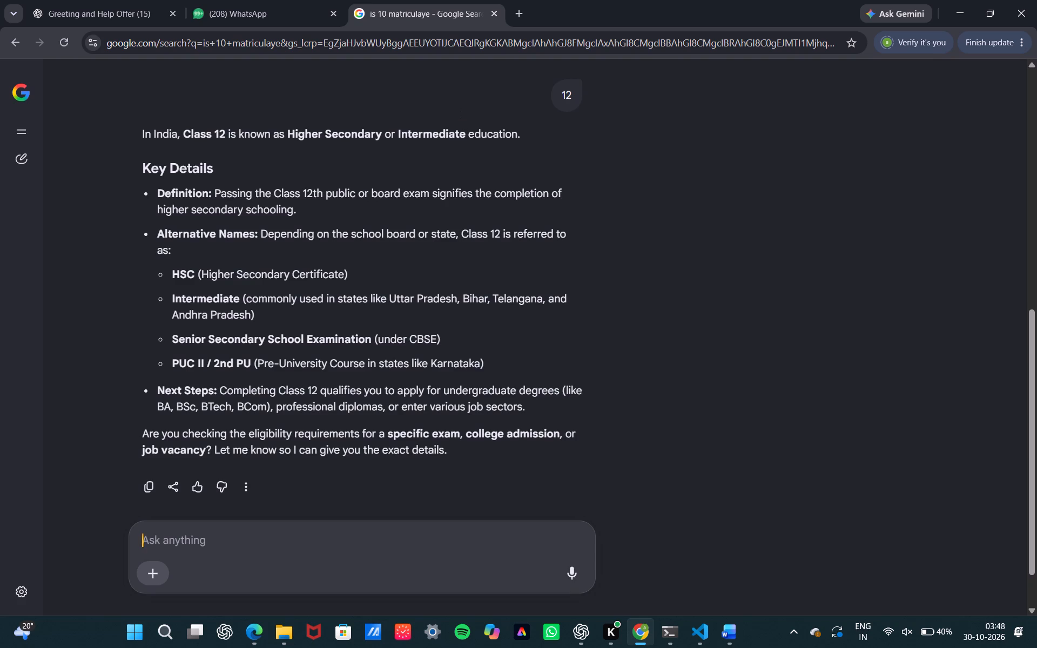
Switch back to the Word resume and complete the "Intermed" line beneath Matriculate as "Intermediate:- 58.6%", followed by a space.
{"action": "left_click_drag", "start_coordinate": [469, 132], "coordinate": [402, 125]}
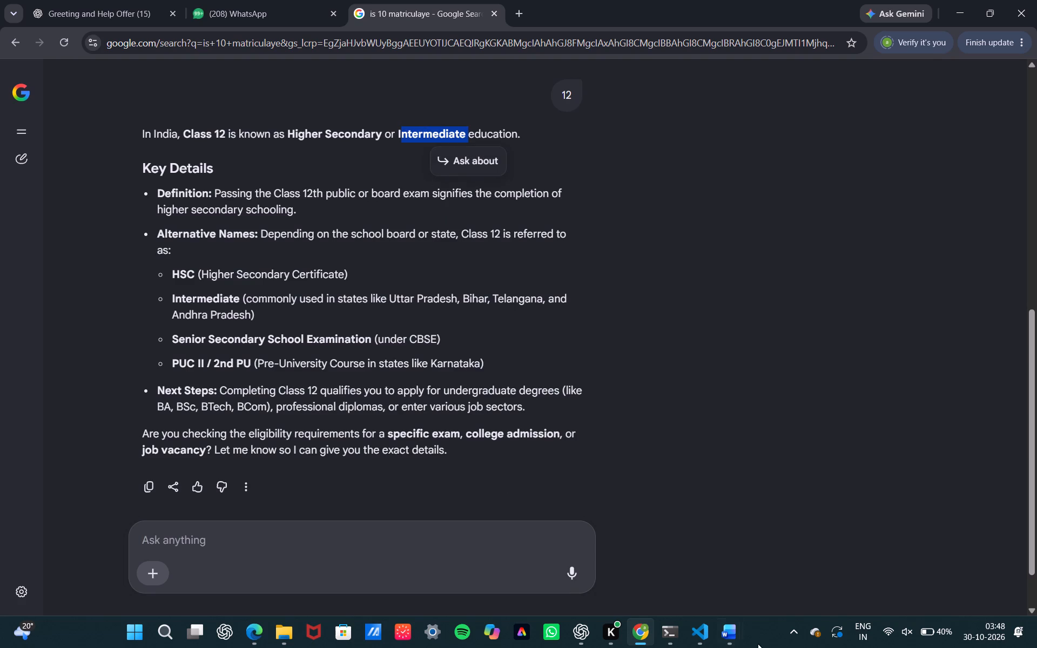
{"action": "left_click", "coordinate": [765, 579]}
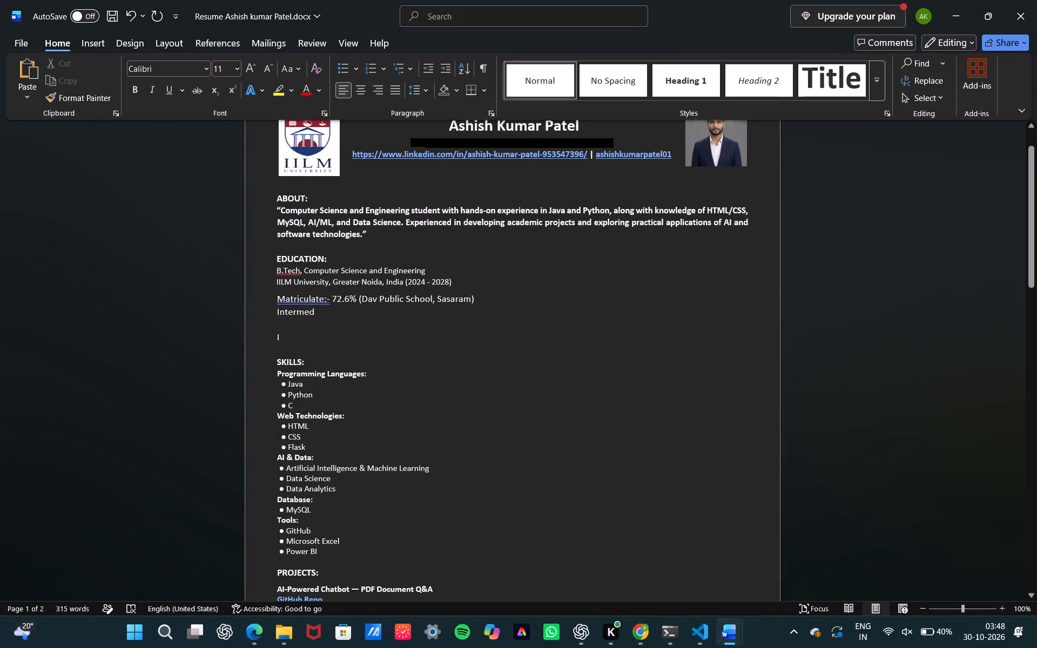
{"action": "left_click", "coordinate": [317, 305]}
{"action": "type", "text": "ia"}
{"action": "type", "text": "te"}
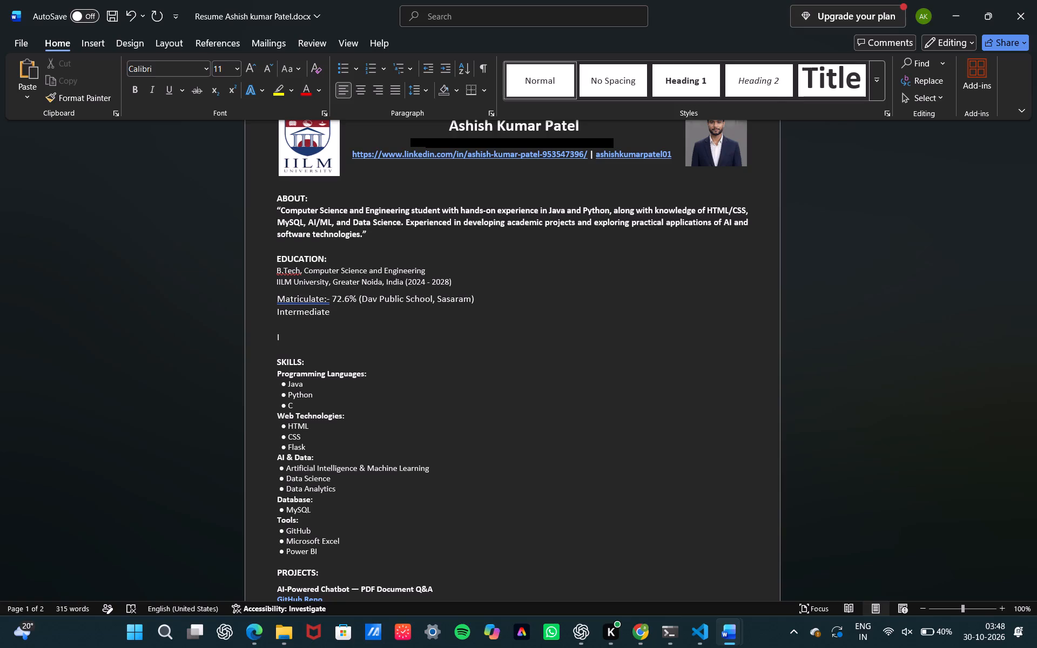
{"action": "key", "text": "shift+colon"}
{"action": "key", "text": "minus"}
{"action": "key", "text": "space"}
{"action": "type", "text": "58"}
{"action": "type", "text": ".6"}
{"action": "key", "text": "shift+percent"}
{"action": "key", "text": "space"}
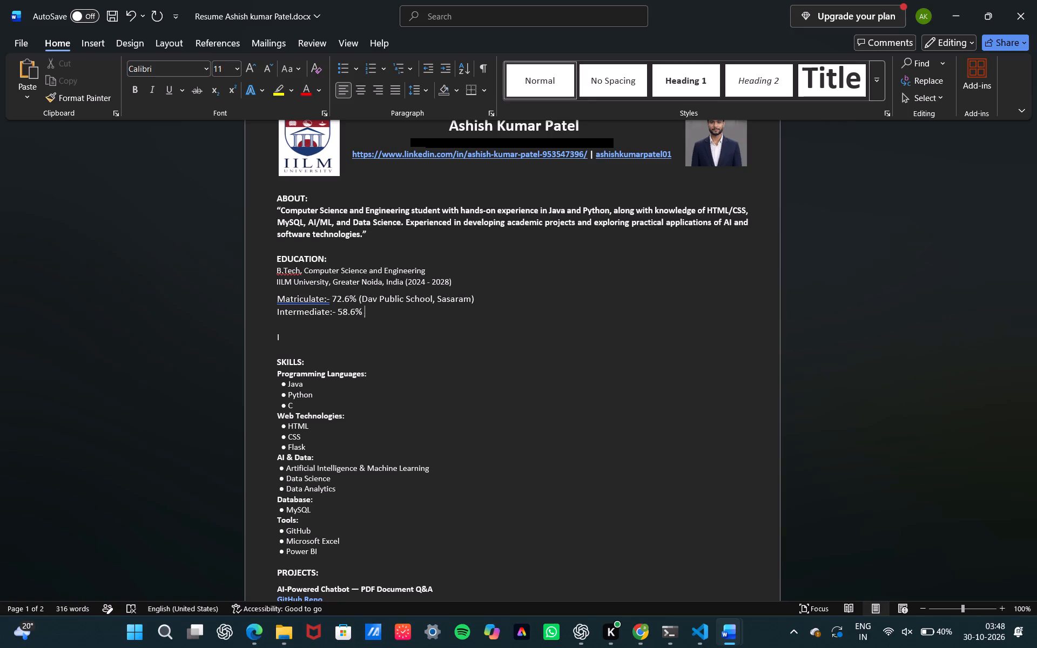
Add the school "(Childerns Garden School, Bhabhua)" after 58.6% on the Intermediate line.
{"action": "key", "text": "shift+parenleft"}
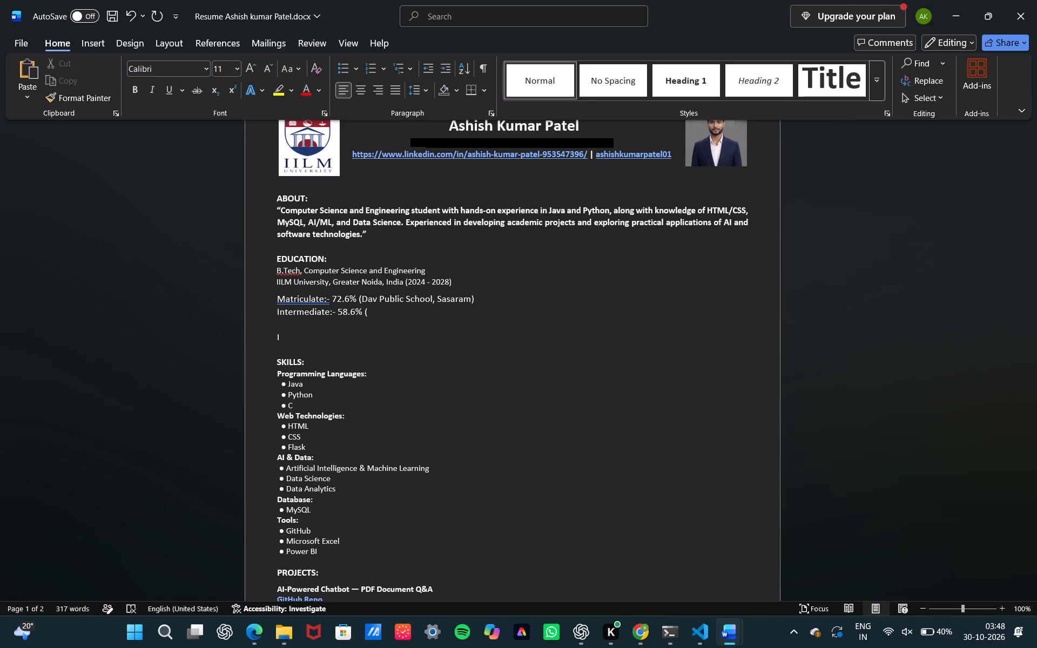
{"action": "key", "text": "c"}
{"action": "type", "text": "hil"}
{"action": "type", "text": "der"}
{"action": "key", "text": "n"}
{"action": "key", "text": "apostrophe"}
{"action": "key", "text": "s"}
{"action": "key", "text": "BackSpace"}
{"action": "key", "text": "BackSpace"}
{"action": "key", "text": "s"}
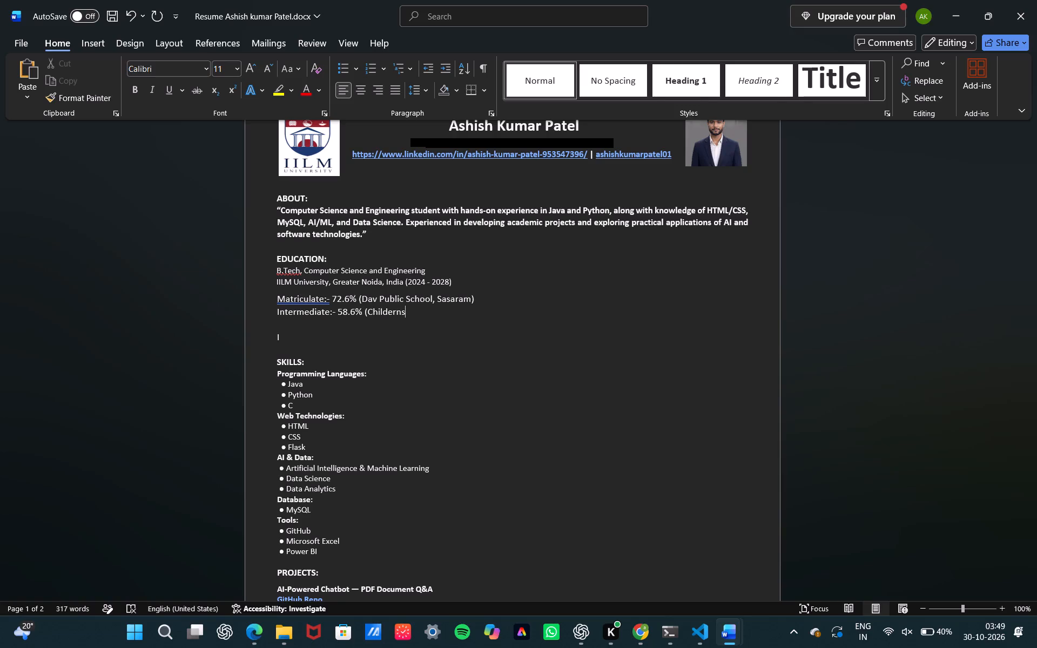
{"action": "key", "text": "space"}
{"action": "type", "text": "Garde"}
{"action": "key", "text": "n"}
{"action": "key", "text": "space"}
{"action": "type", "text": "School"}
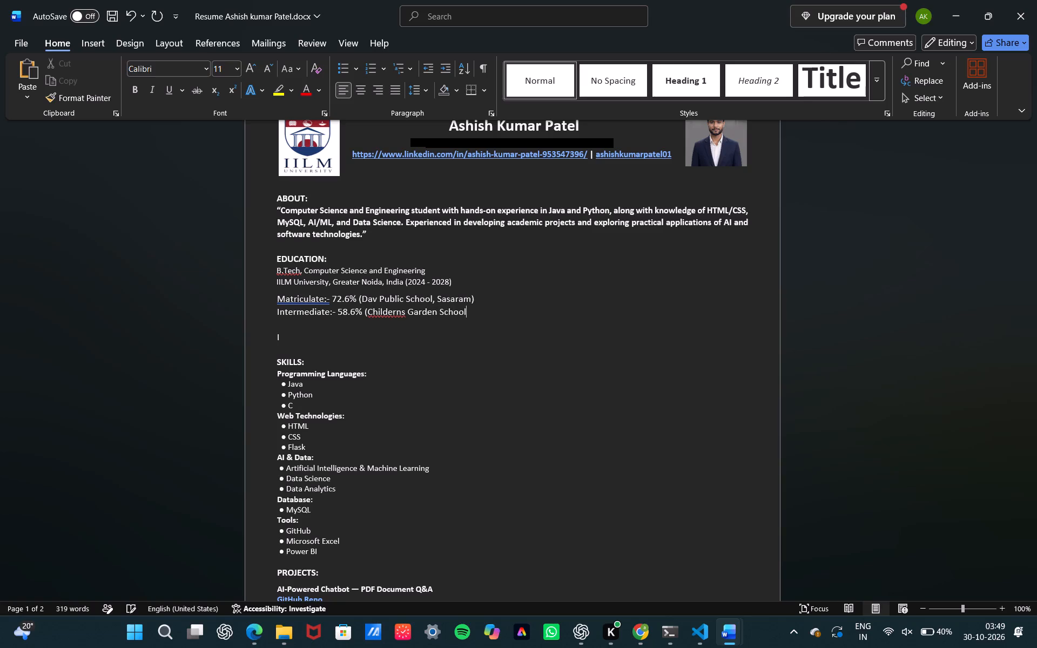
{"action": "type", "text": ","}
{"action": "key", "text": "space"}
{"action": "key", "text": "shift+b"}
{"action": "type", "text": "habhua"}
{"action": "key", "text": "shift+parenright"}
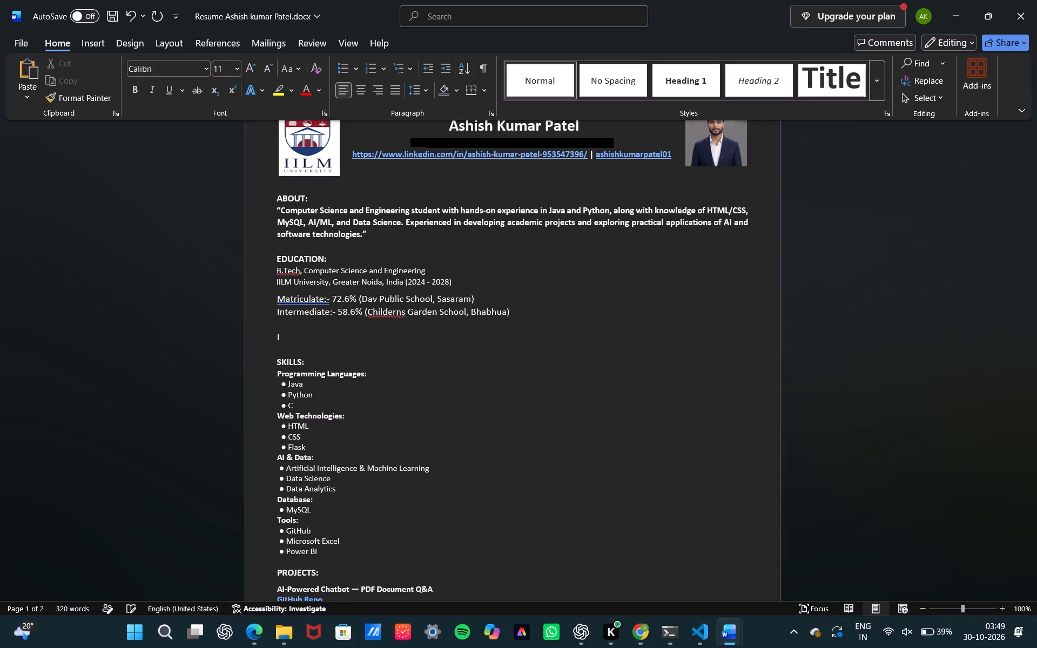
Delete the stray "I" and the surplus empty lines between the Intermediate line and SKILLS, leaving one blank line.
{"action": "key", "text": "Down"}
{"action": "key", "text": "Down"}
{"action": "key", "text": "Right"}
{"action": "key", "text": "BackSpace"}
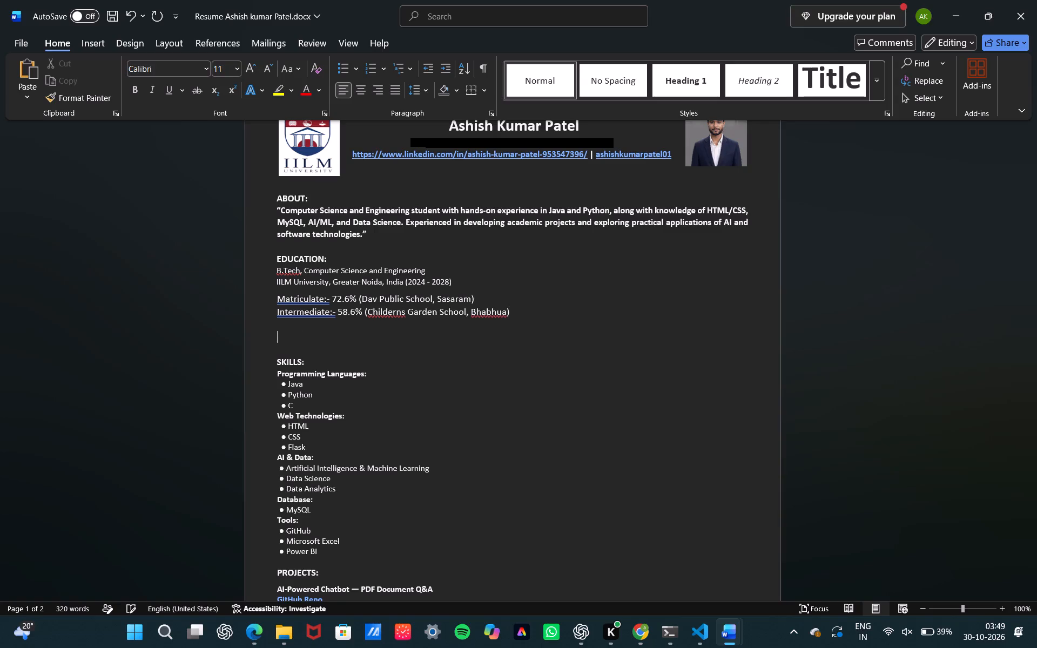
{"action": "key", "text": "BackSpace"}
{"action": "key", "text": "BackSpace"}
{"action": "key", "text": "Down"}
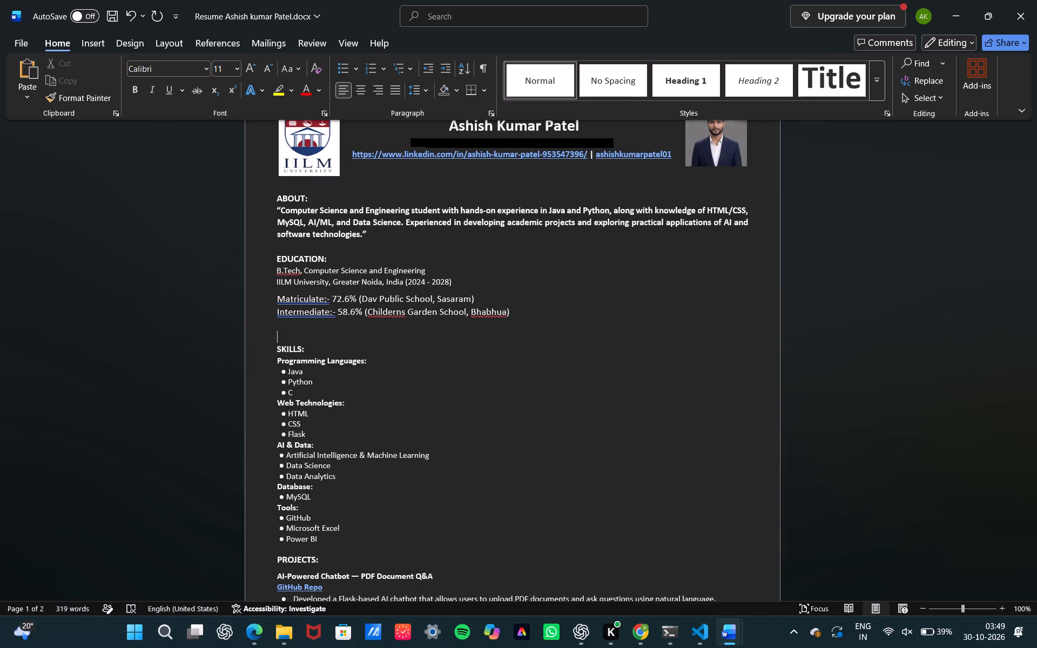
{"action": "key", "text": "BackSpace"}
{"action": "key", "text": "BackSpace"}
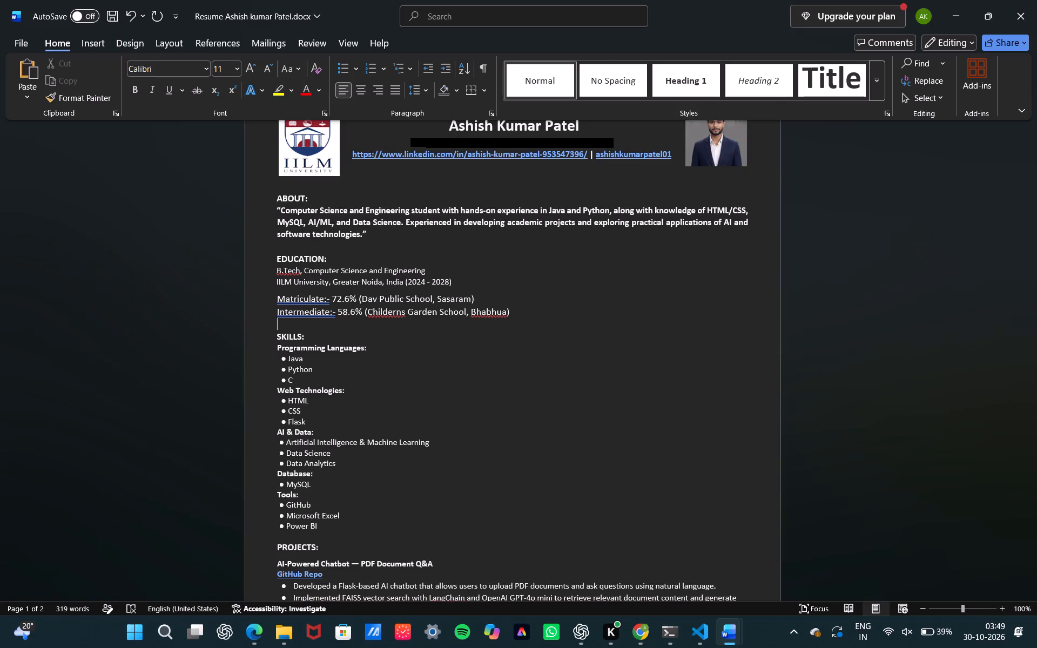
Delete the "Power BI" bullet line from Tools in the SKILLS section.
{"action": "scroll", "coordinate": [353, 331], "scroll_direction": "down", "scroll_amount": 1}
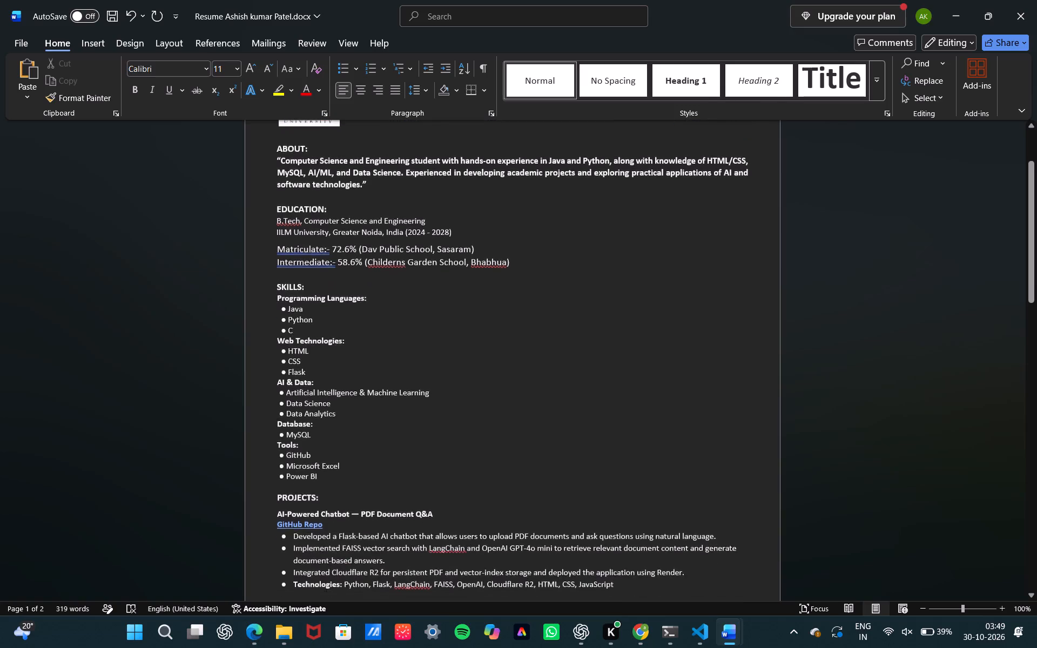
{"action": "scroll", "coordinate": [353, 331], "scroll_direction": "up", "scroll_amount": 1}
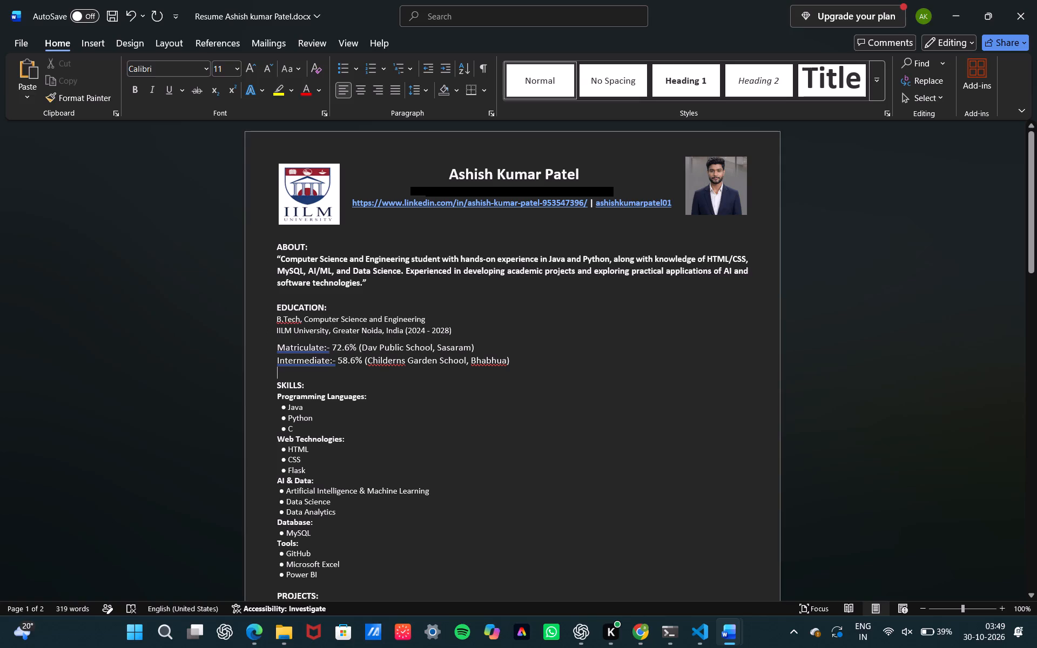
{"action": "scroll", "coordinate": [349, 346], "scroll_direction": "down", "scroll_amount": 3}
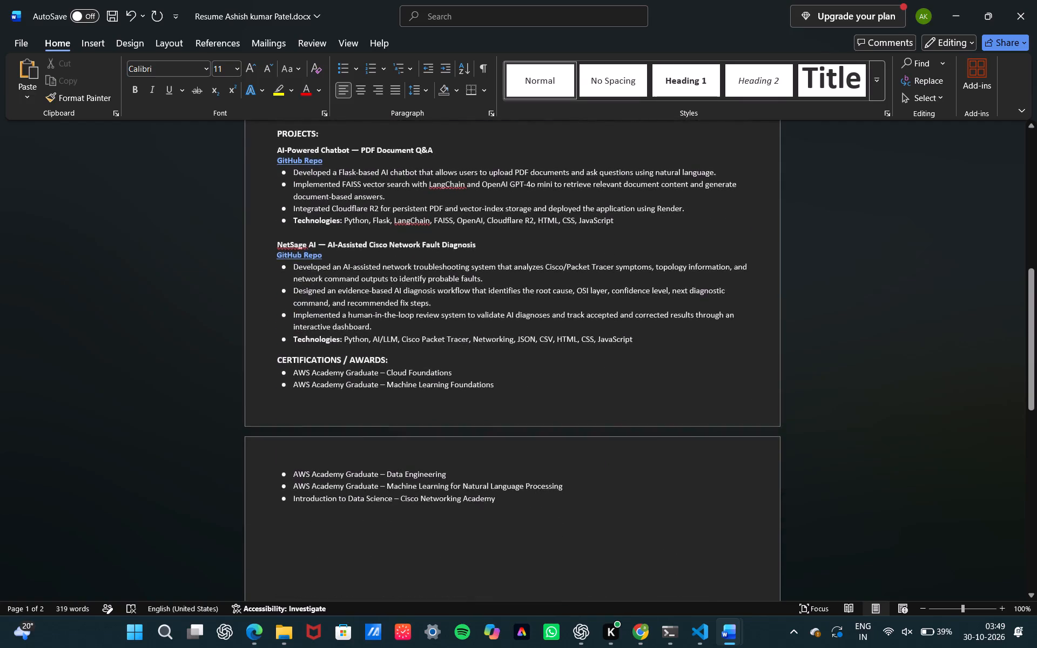
{"action": "scroll", "coordinate": [349, 346], "scroll_direction": "up", "scroll_amount": 2}
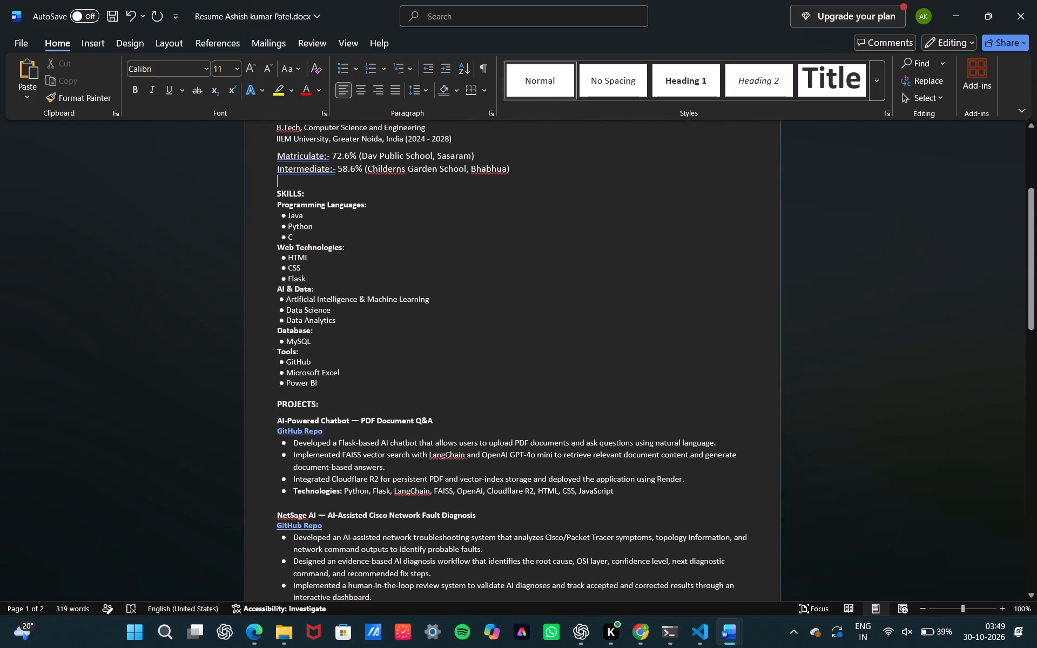
{"action": "left_click", "coordinate": [320, 381]}
{"action": "key", "text": "BackSpace"}
{"action": "key", "text": "BackSpace"}
{"action": "key", "text": "BackSpace"}
{"action": "key", "text": "BackSpace"}
{"action": "key", "text": "BackSpace"}
{"action": "key", "text": "BackSpace"}
{"action": "key", "text": "BackSpace"}
{"action": "key", "text": "BackSpace"}
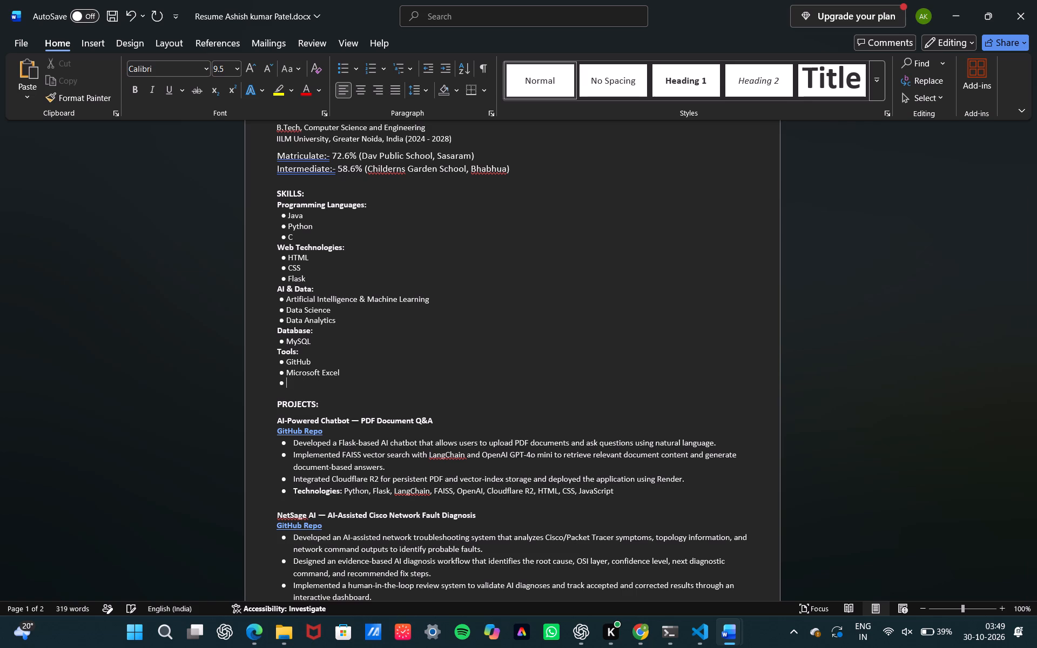
{"action": "key", "text": "BackSpace"}
{"action": "key", "text": "BackSpace"}
{"action": "key", "text": "BackSpace"}
{"action": "key", "text": "BackSpace"}
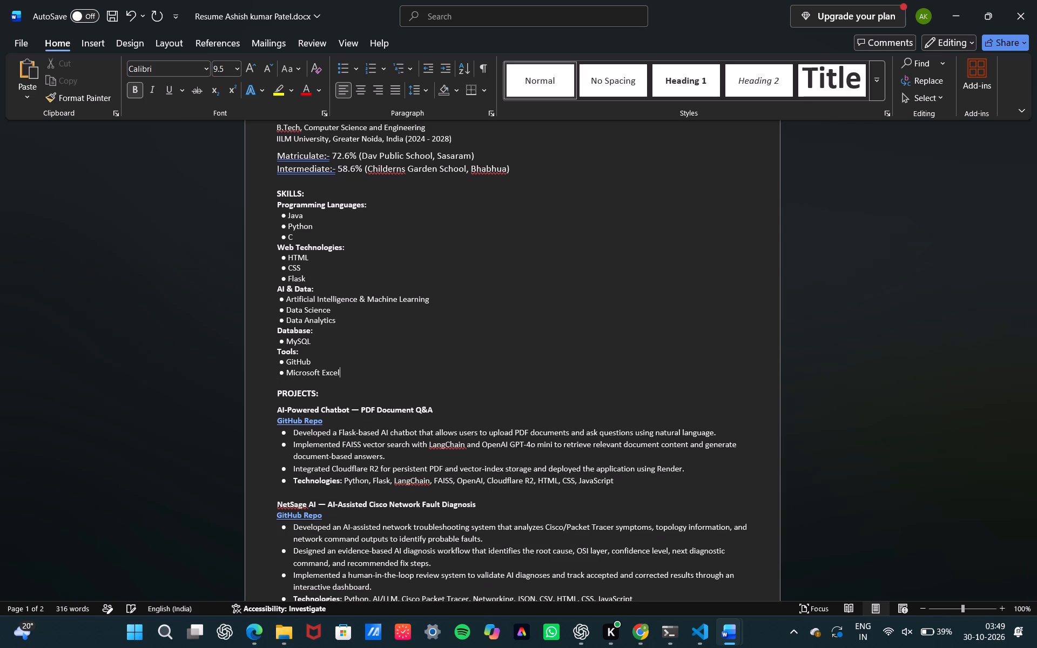
Delete the "Data Analytics" bullet line from AI & Data in the SKILLS section.
{"action": "key", "text": "Up"}
{"action": "key", "text": "Up"}
{"action": "key", "text": "Up"}
{"action": "key", "text": "Up"}
{"action": "key", "text": "Up"}
{"action": "key", "text": "Up"}
{"action": "key", "text": "Down"}
{"action": "key", "text": "BackSpace"}
{"action": "key", "text": "BackSpace"}
{"action": "key", "text": "BackSpace"}
{"action": "key", "text": "BackSpace"}
{"action": "key", "text": "BackSpace"}
{"action": "key", "text": "BackSpace"}
{"action": "key", "text": "BackSpace"}
{"action": "key", "text": "BackSpace"}
{"action": "key", "text": "BackSpace"}
{"action": "key", "text": "BackSpace"}
{"action": "key", "text": "BackSpace"}
{"action": "key", "text": "BackSpace"}
{"action": "key", "text": "BackSpace"}
{"action": "key", "text": "BackSpace"}
{"action": "key", "text": "BackSpace"}
{"action": "key", "text": "BackSpace"}
{"action": "key", "text": "BackSpace"}
{"action": "key", "text": "BackSpace"}
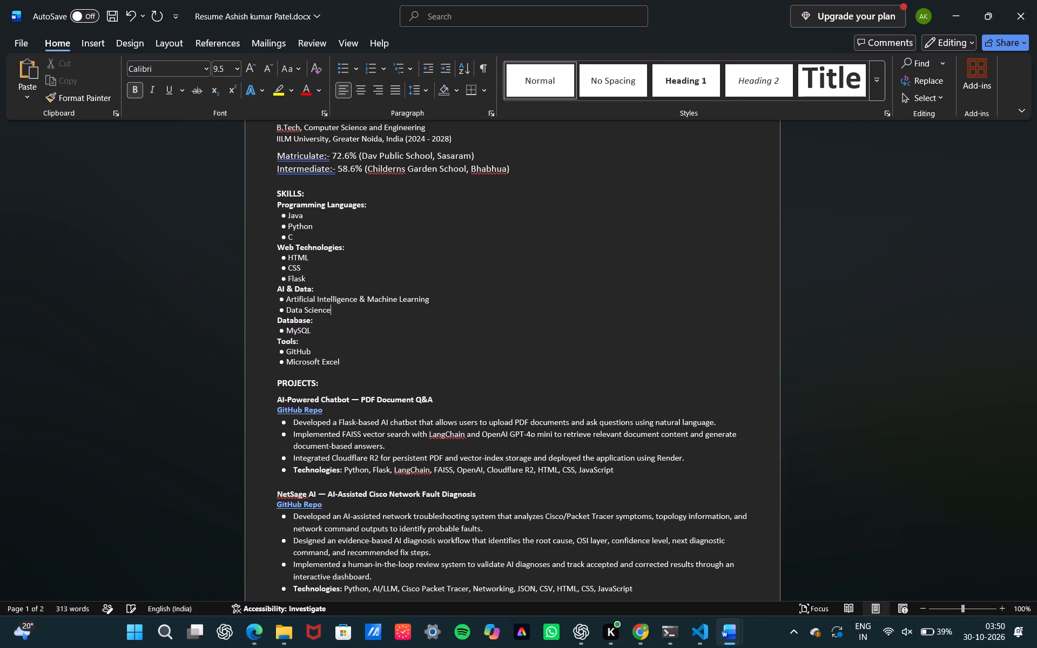
Delete the "Flask" bullet line from Web Technologies in the SKILLS section.
{"action": "key", "text": "Up"}
{"action": "key", "text": "Up"}
{"action": "key", "text": "Up"}
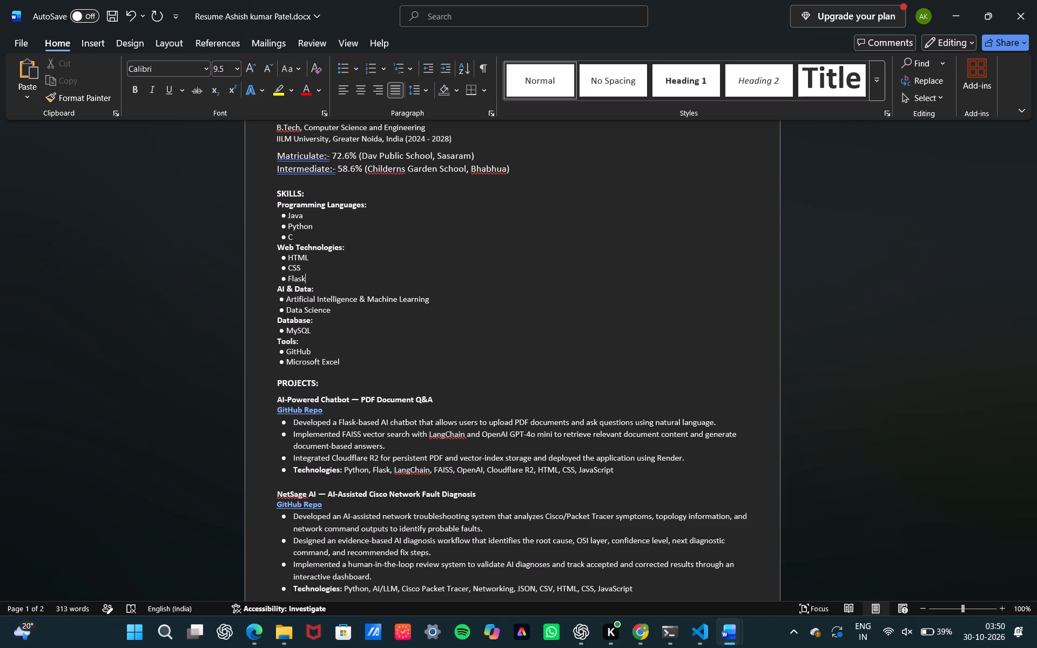
{"action": "scroll", "coordinate": [320, 381], "scroll_direction": "down", "scroll_amount": 6}
{"action": "scroll", "coordinate": [320, 384], "scroll_direction": "up", "scroll_amount": 2}
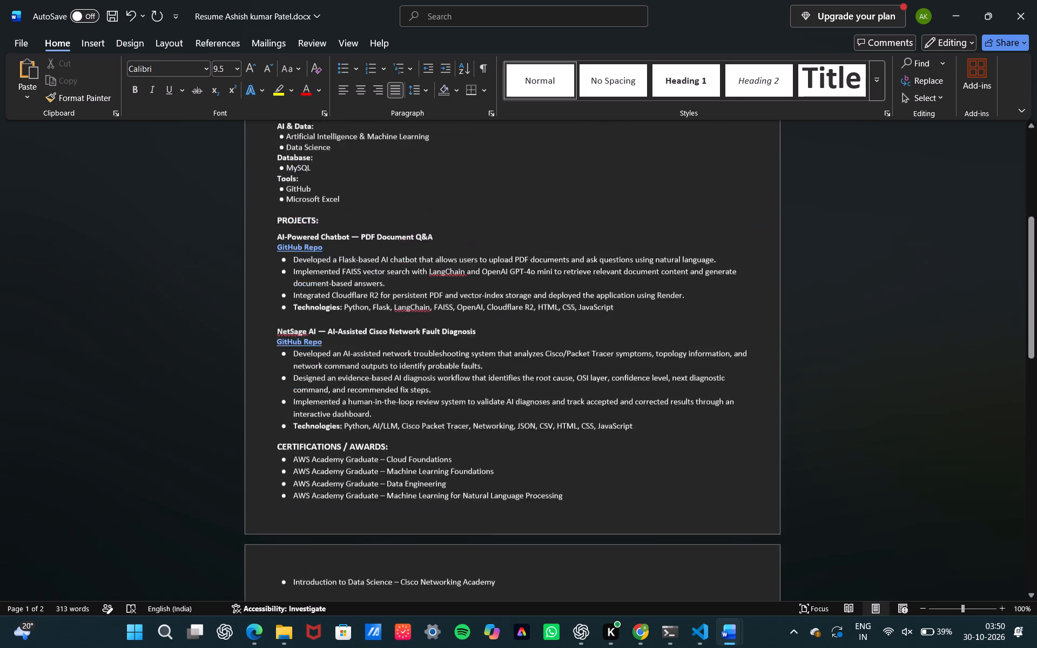
{"action": "scroll", "coordinate": [320, 384], "scroll_direction": "up", "scroll_amount": 1}
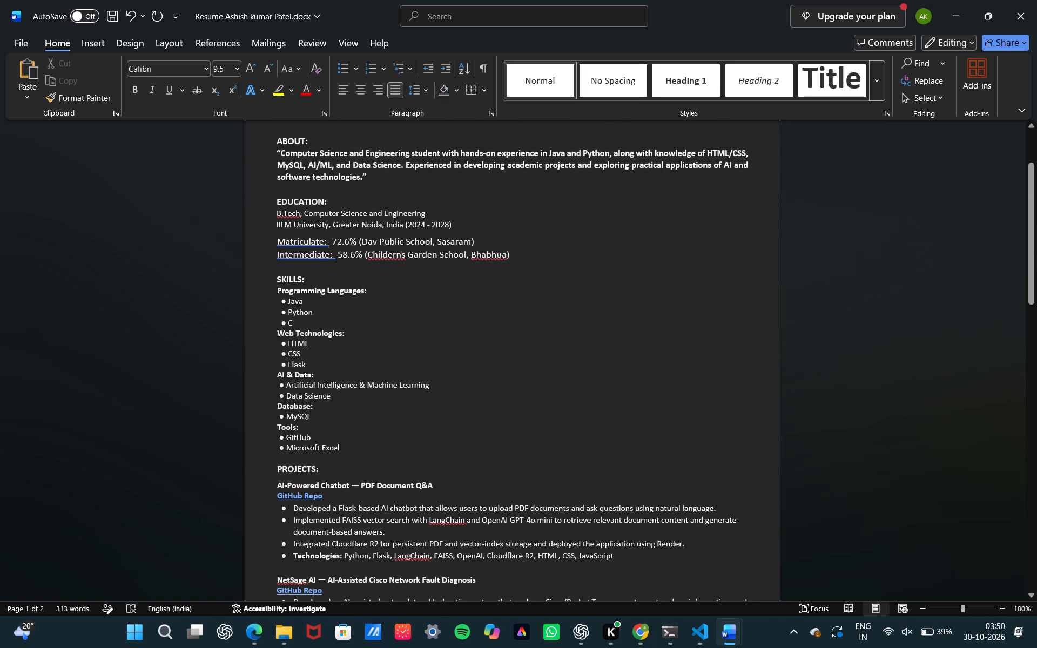
{"action": "key", "text": "BackSpace"}
{"action": "key", "text": "BackSpace"}
{"action": "key", "text": "BackSpace"}
{"action": "key", "text": "BackSpace"}
{"action": "key", "text": "BackSpace"}
{"action": "key", "text": "BackSpace"}
{"action": "key", "text": "BackSpace"}
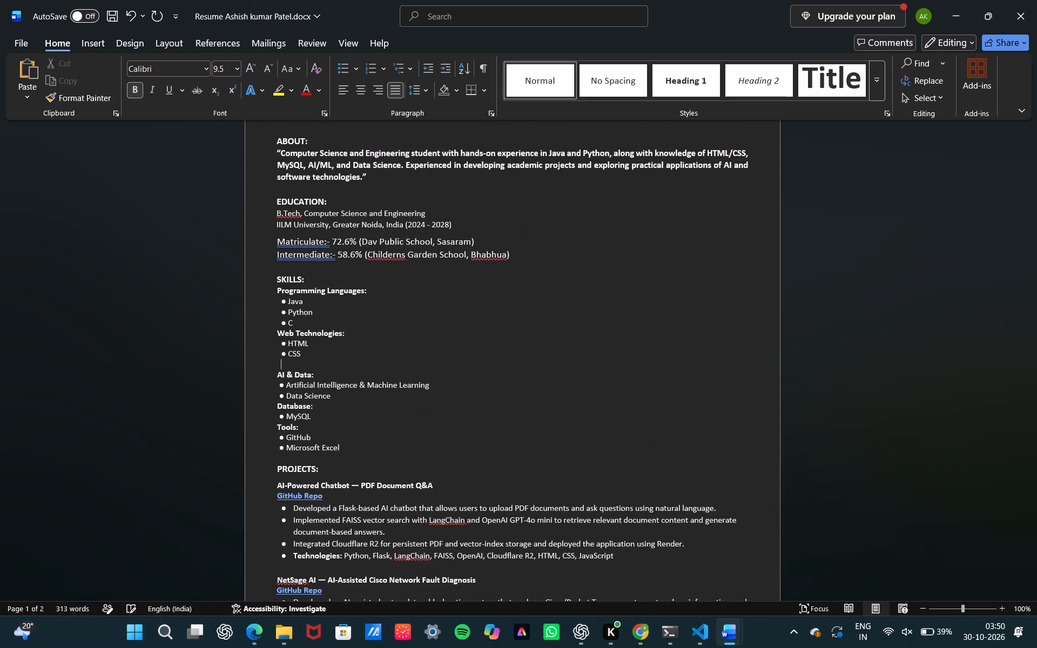
{"action": "key", "text": "BackSpace"}
{"action": "key", "text": "BackSpace"}
{"action": "key", "text": "BackSpace"}
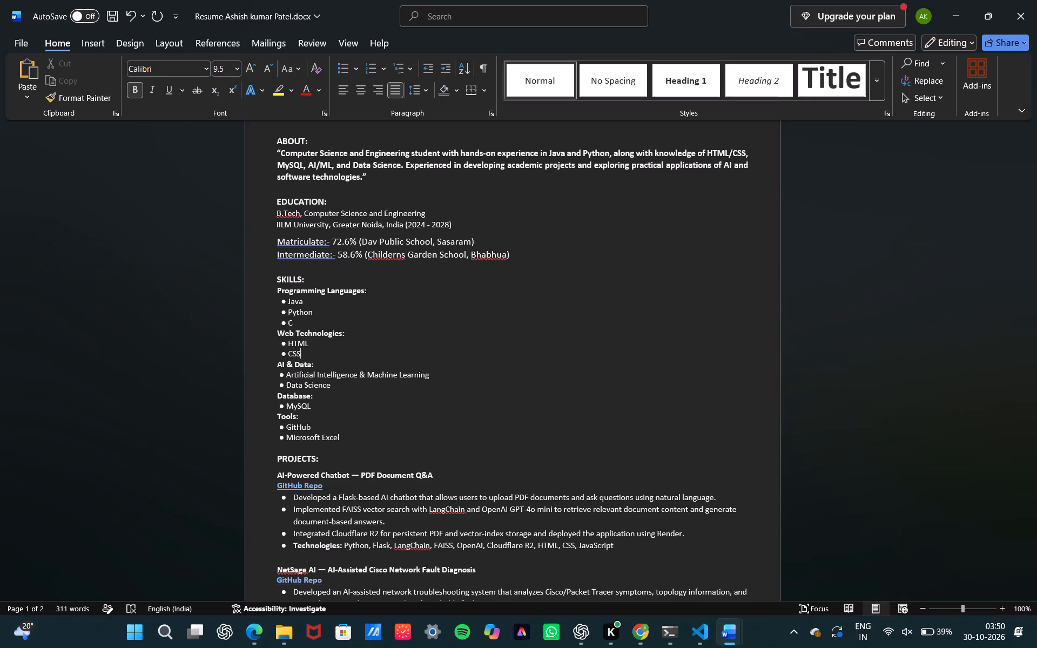
Review the whole resume from the header to the certifications, checking how the content fits across the pages.
{"action": "scroll", "coordinate": [336, 316], "scroll_direction": "up", "scroll_amount": 2}
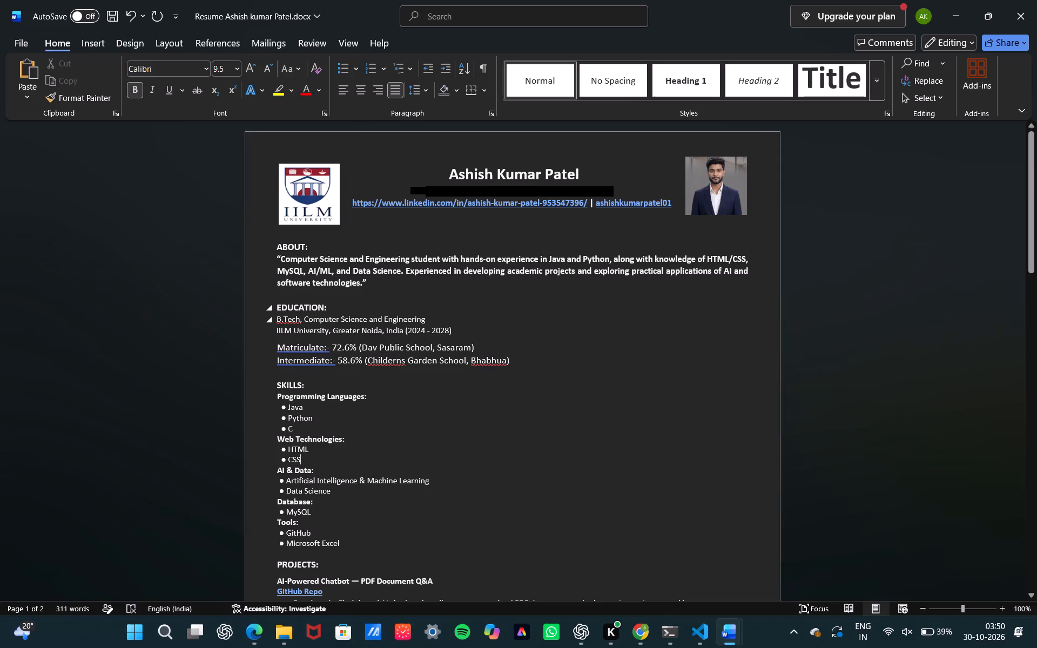
{"action": "scroll", "coordinate": [385, 314], "scroll_direction": "down", "scroll_amount": 1}
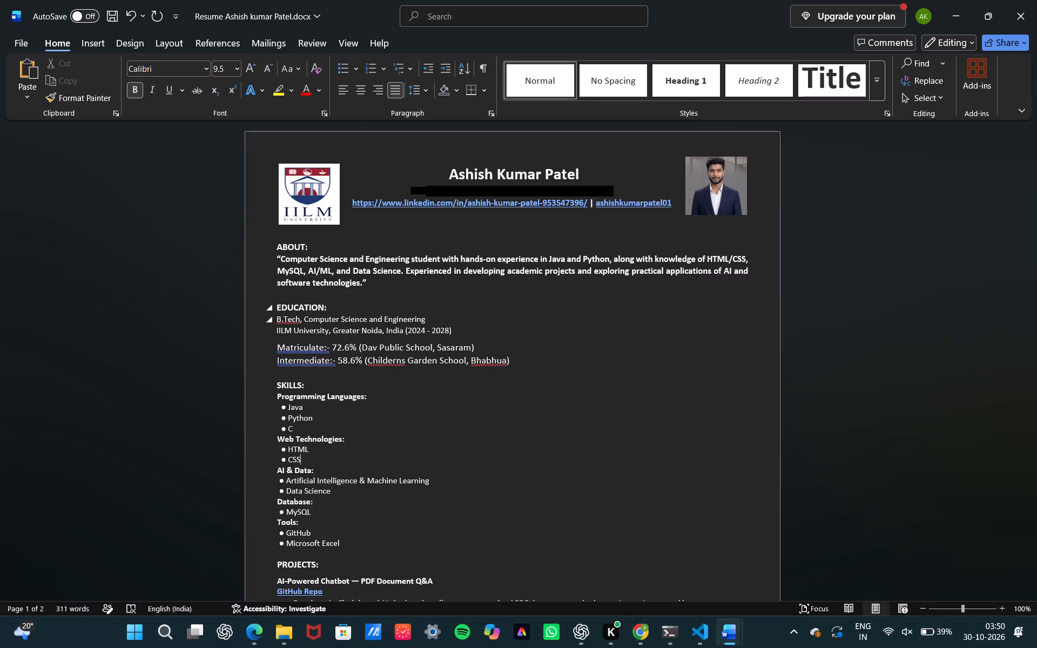
{"action": "scroll", "coordinate": [367, 377], "scroll_direction": "down", "scroll_amount": 2}
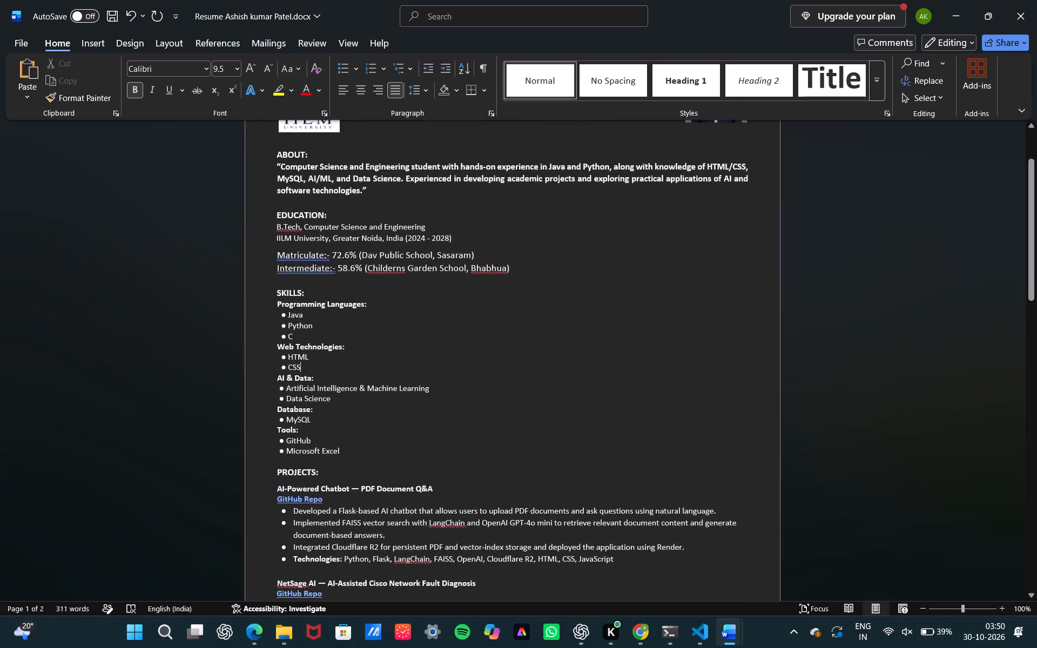
{"action": "scroll", "coordinate": [367, 377], "scroll_direction": "down", "scroll_amount": 1}
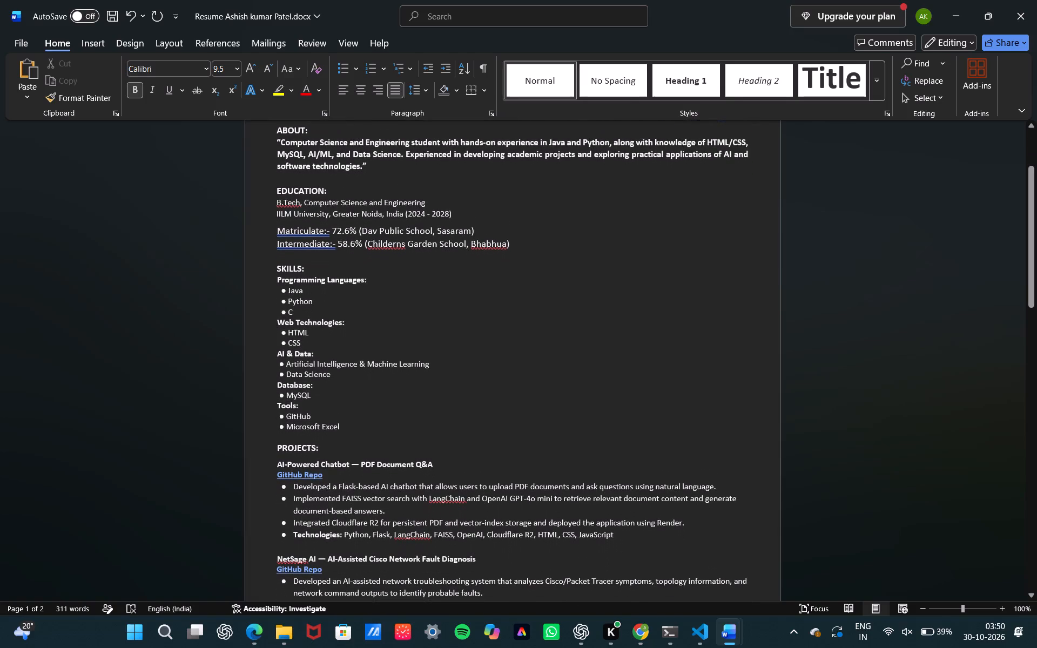
{"action": "scroll", "coordinate": [367, 377], "scroll_direction": "down", "scroll_amount": 3}
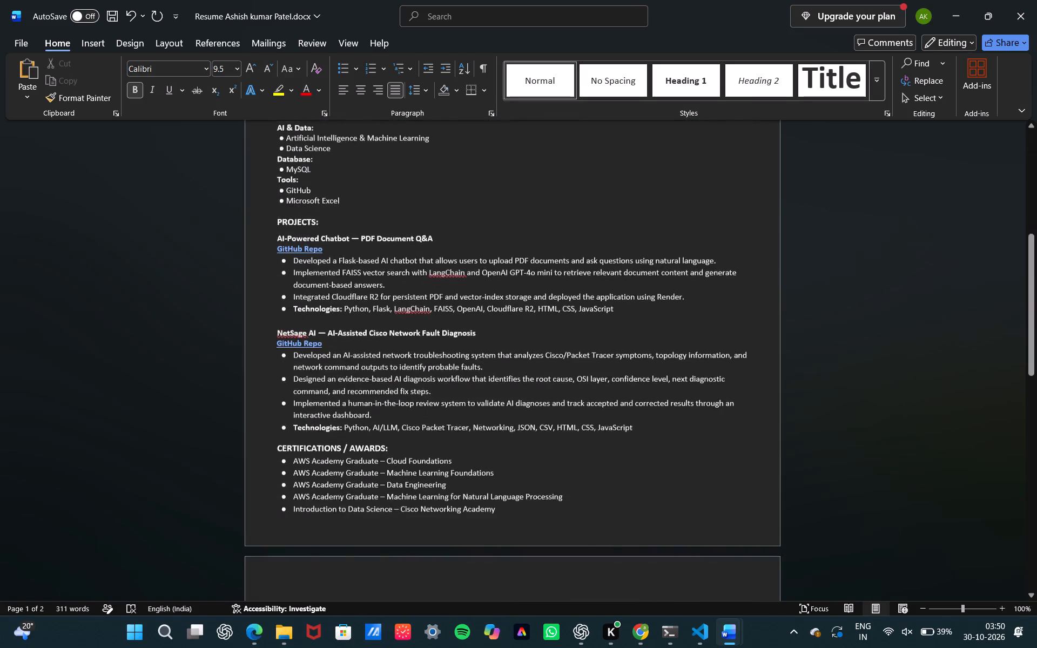
{"action": "scroll", "coordinate": [367, 377], "scroll_direction": "down", "scroll_amount": 2}
{"action": "scroll", "coordinate": [367, 377], "scroll_direction": "up", "scroll_amount": 6}
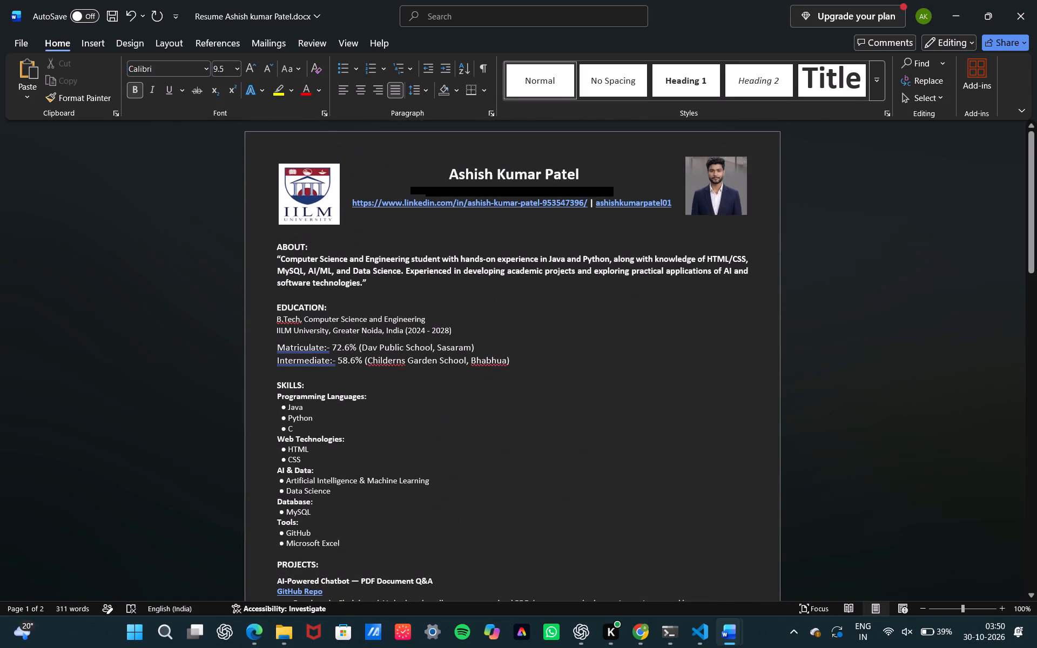
Save the resume document.
{"action": "key", "text": "ctrl+s"}
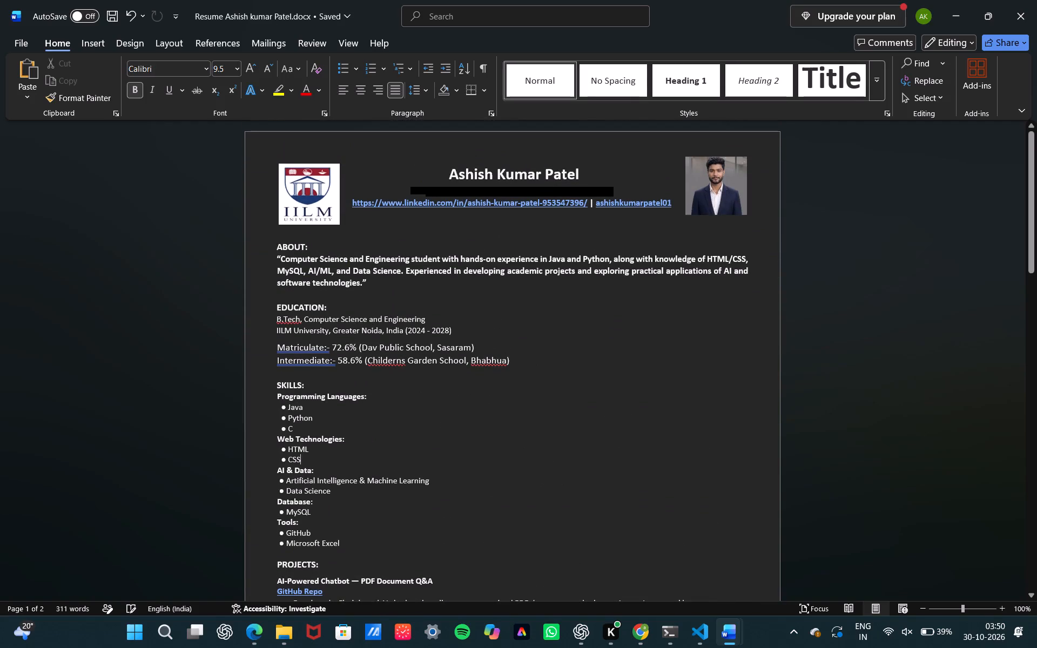
{"action": "key", "text": "ctrl+s"}
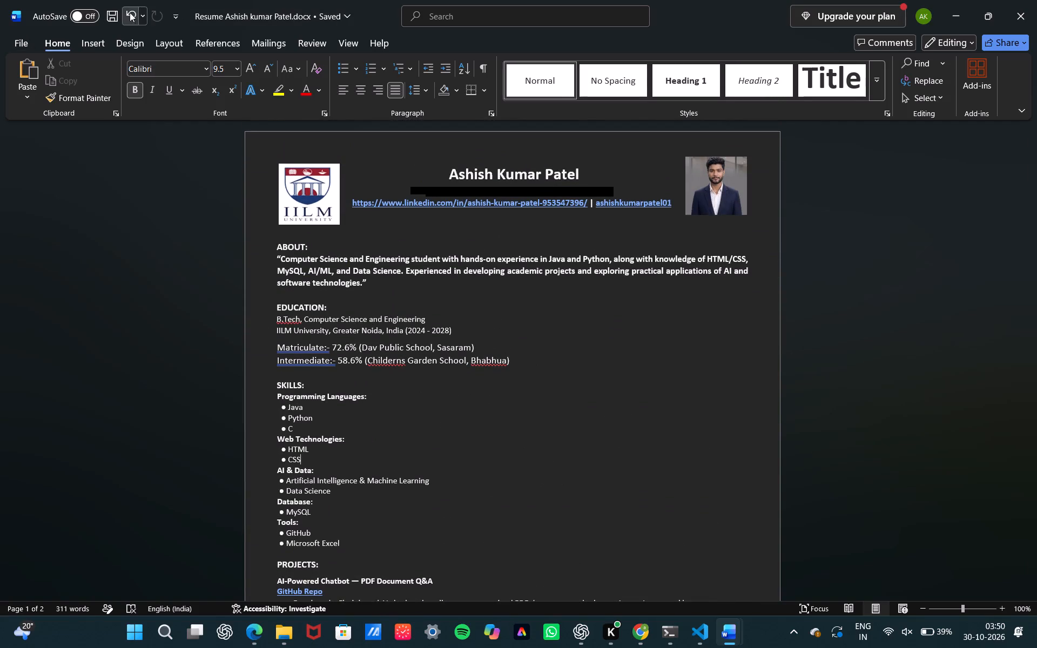
Start exporting the resume as a PDF and go to the OS (C:) drive as the save location.
{"action": "left_click", "coordinate": [26, 37]}
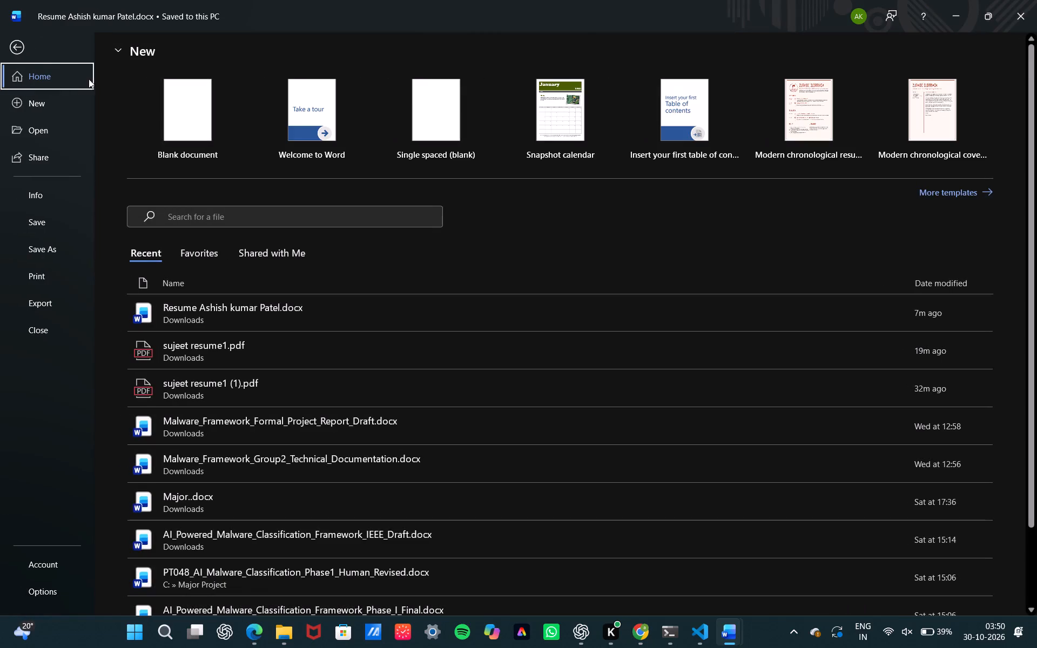
{"action": "left_click", "coordinate": [32, 309]}
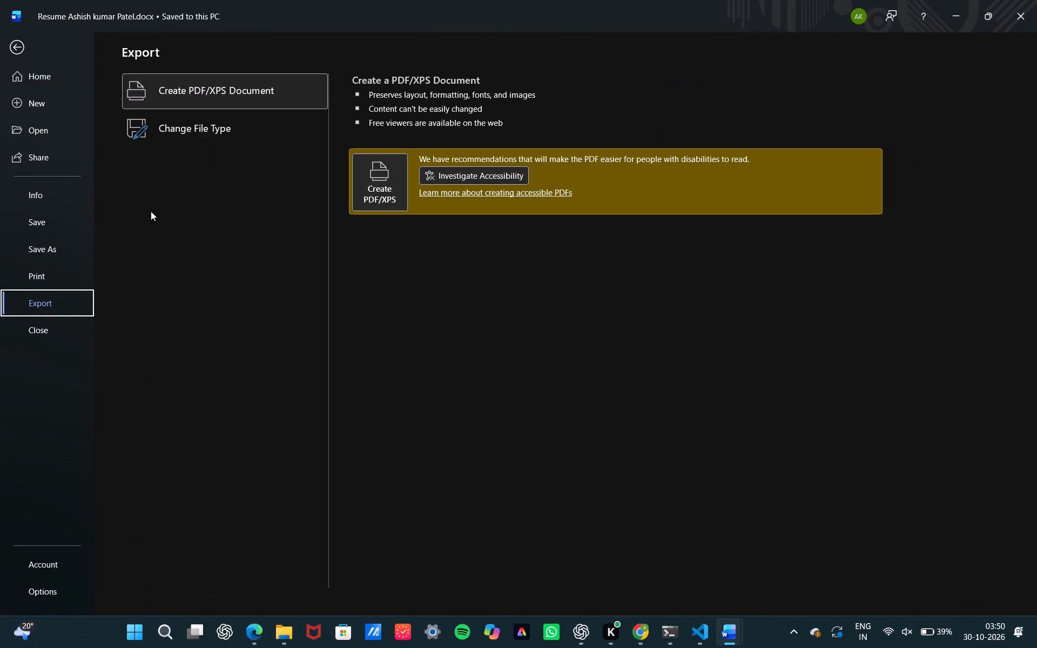
{"action": "left_click", "coordinate": [373, 168]}
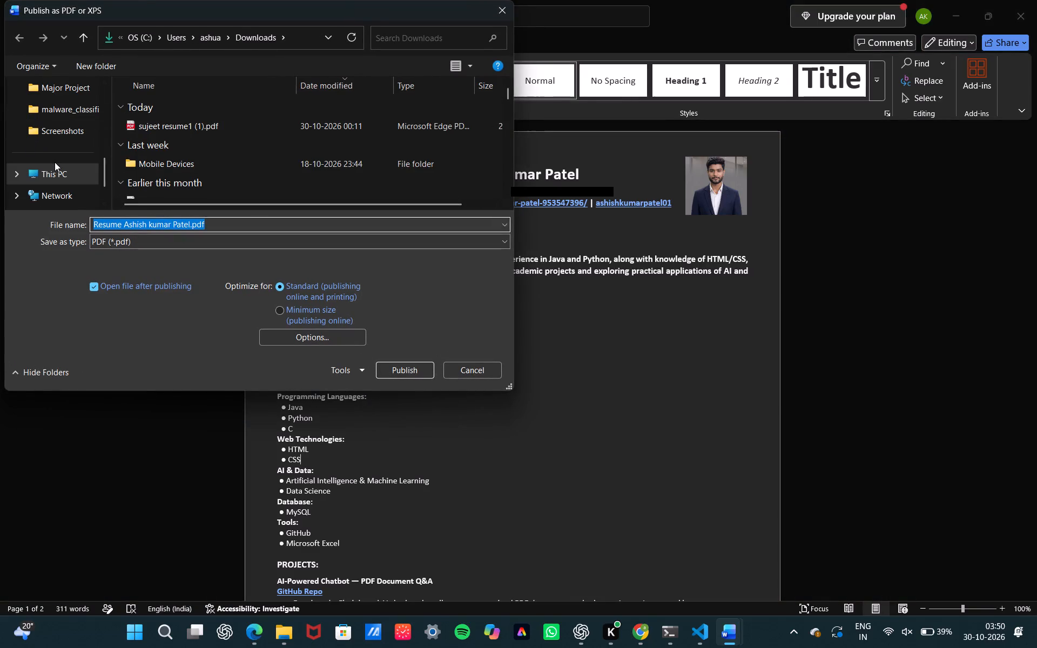
{"action": "scroll", "coordinate": [55, 162], "scroll_direction": "down", "scroll_amount": 1}
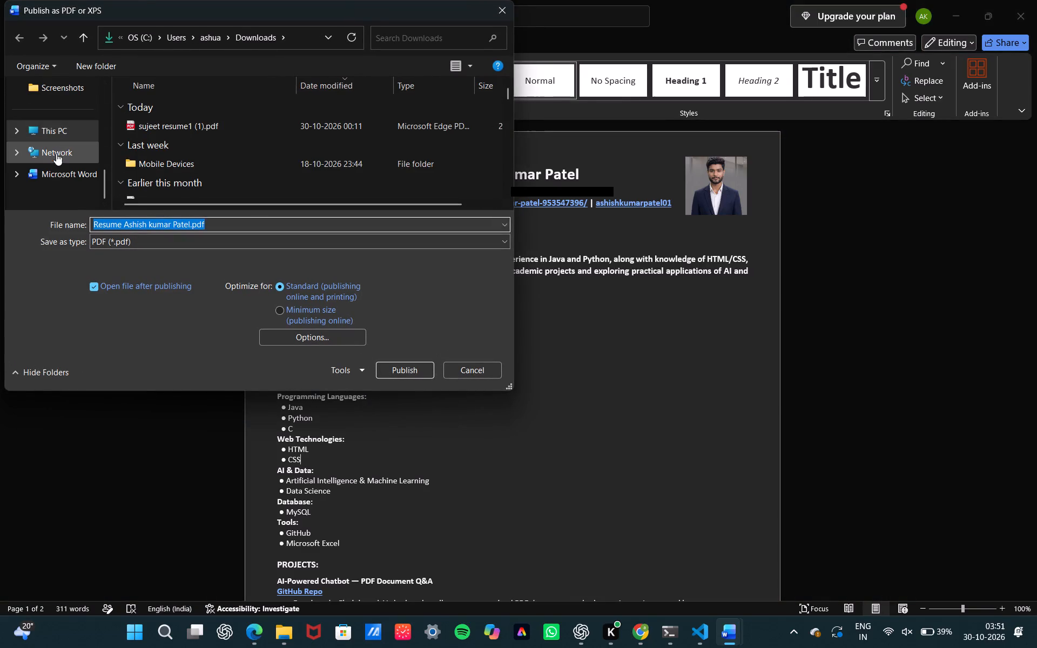
{"action": "left_click", "coordinate": [53, 133]}
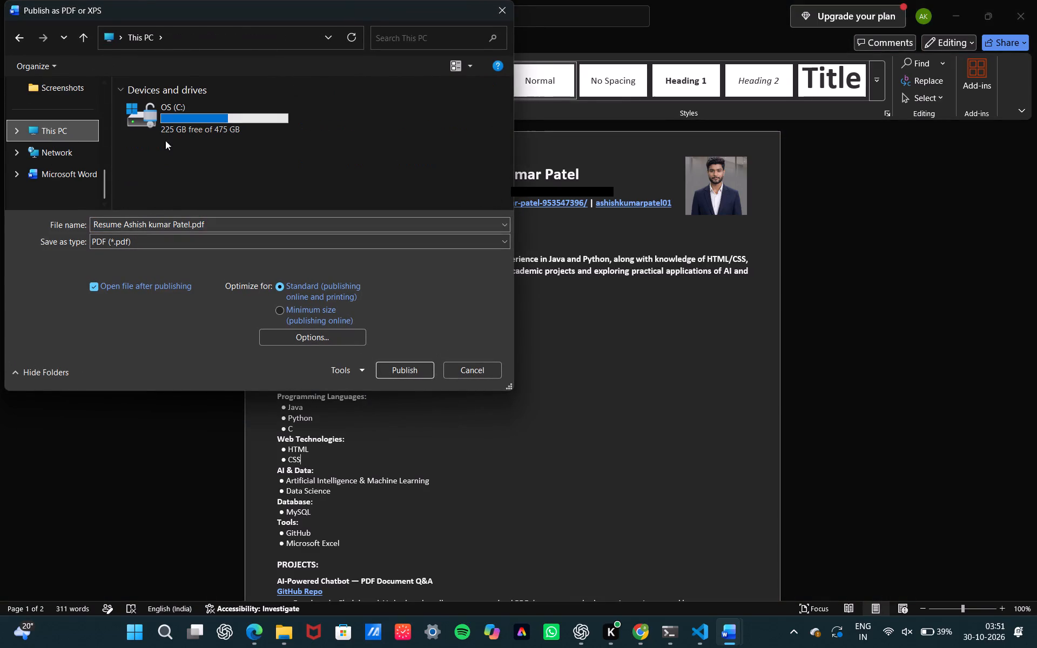
{"action": "double_click", "coordinate": [185, 133]}
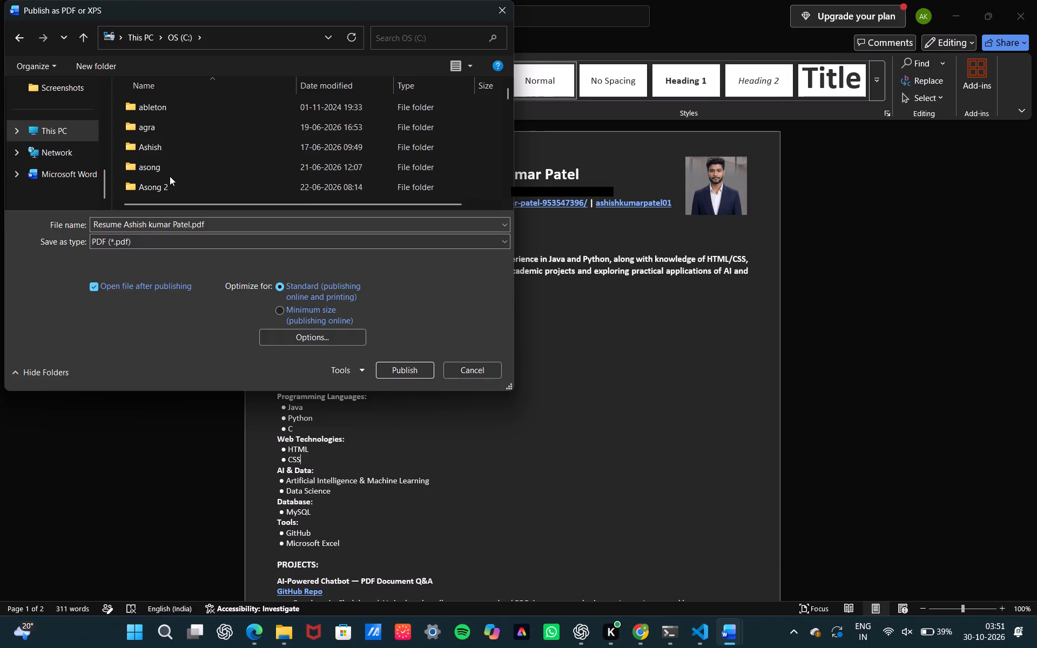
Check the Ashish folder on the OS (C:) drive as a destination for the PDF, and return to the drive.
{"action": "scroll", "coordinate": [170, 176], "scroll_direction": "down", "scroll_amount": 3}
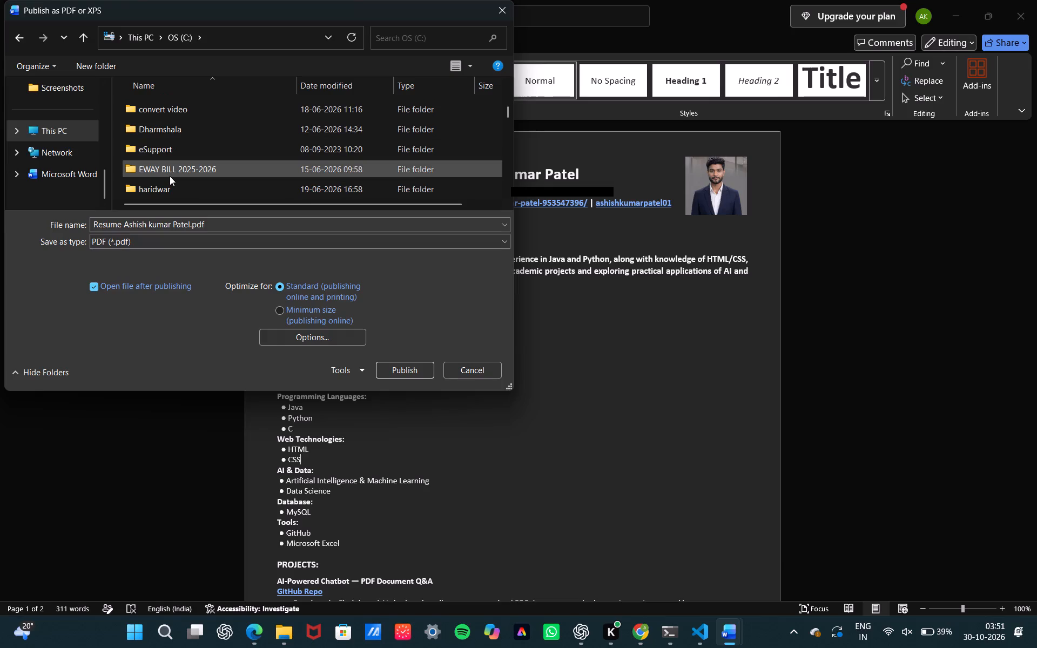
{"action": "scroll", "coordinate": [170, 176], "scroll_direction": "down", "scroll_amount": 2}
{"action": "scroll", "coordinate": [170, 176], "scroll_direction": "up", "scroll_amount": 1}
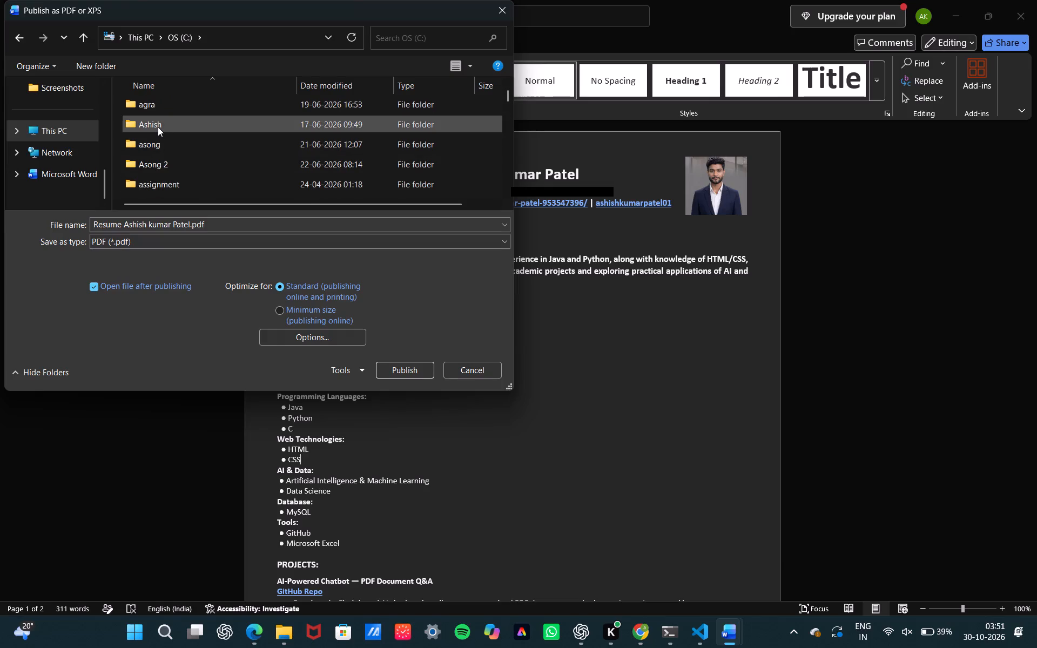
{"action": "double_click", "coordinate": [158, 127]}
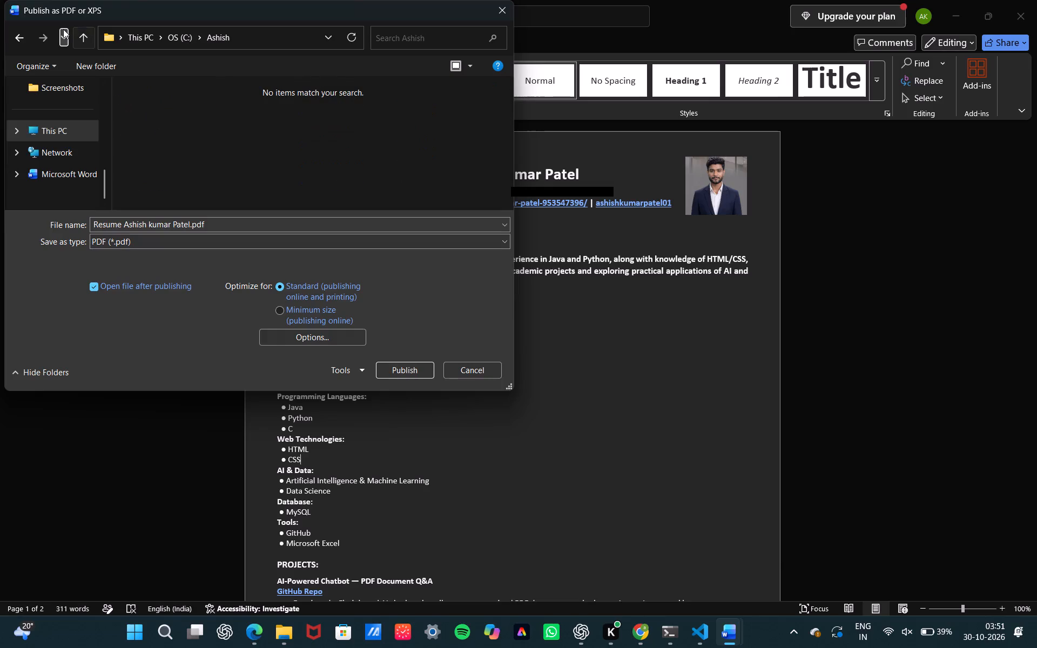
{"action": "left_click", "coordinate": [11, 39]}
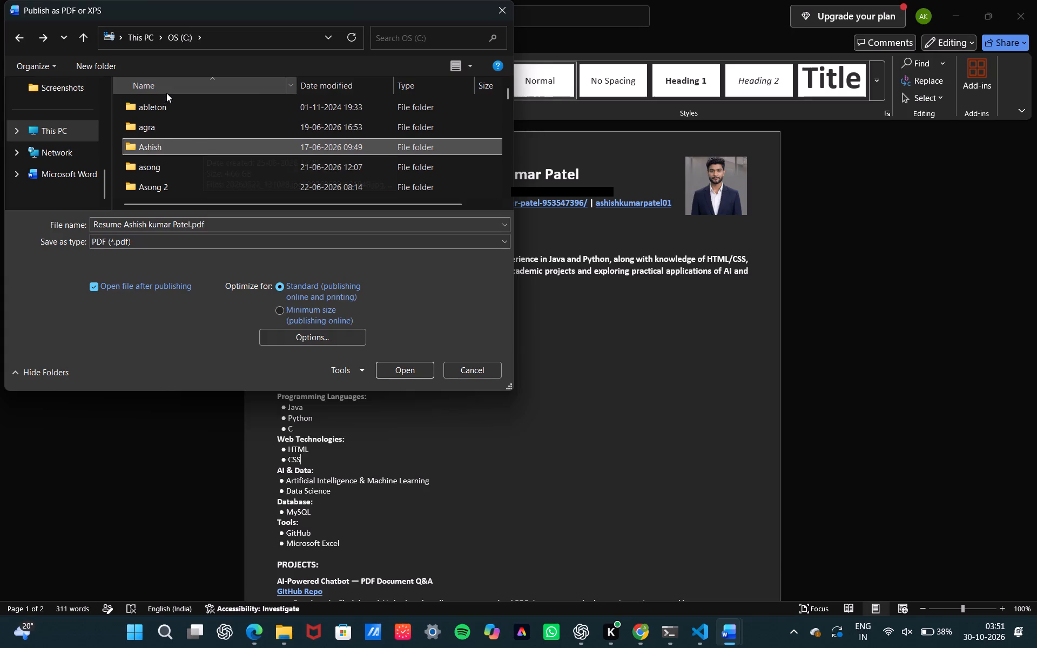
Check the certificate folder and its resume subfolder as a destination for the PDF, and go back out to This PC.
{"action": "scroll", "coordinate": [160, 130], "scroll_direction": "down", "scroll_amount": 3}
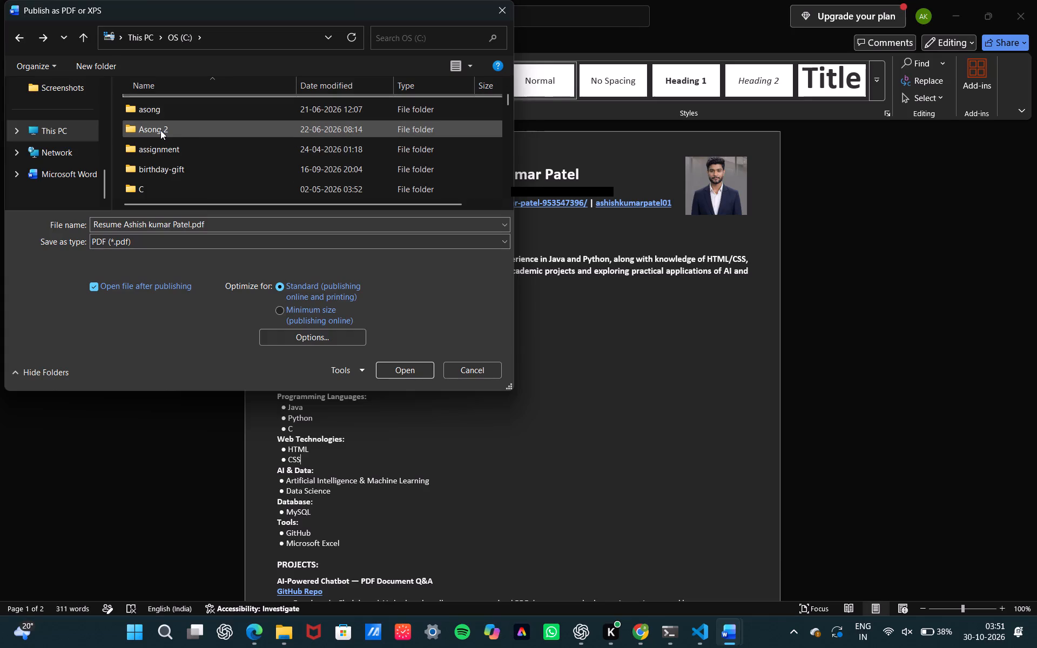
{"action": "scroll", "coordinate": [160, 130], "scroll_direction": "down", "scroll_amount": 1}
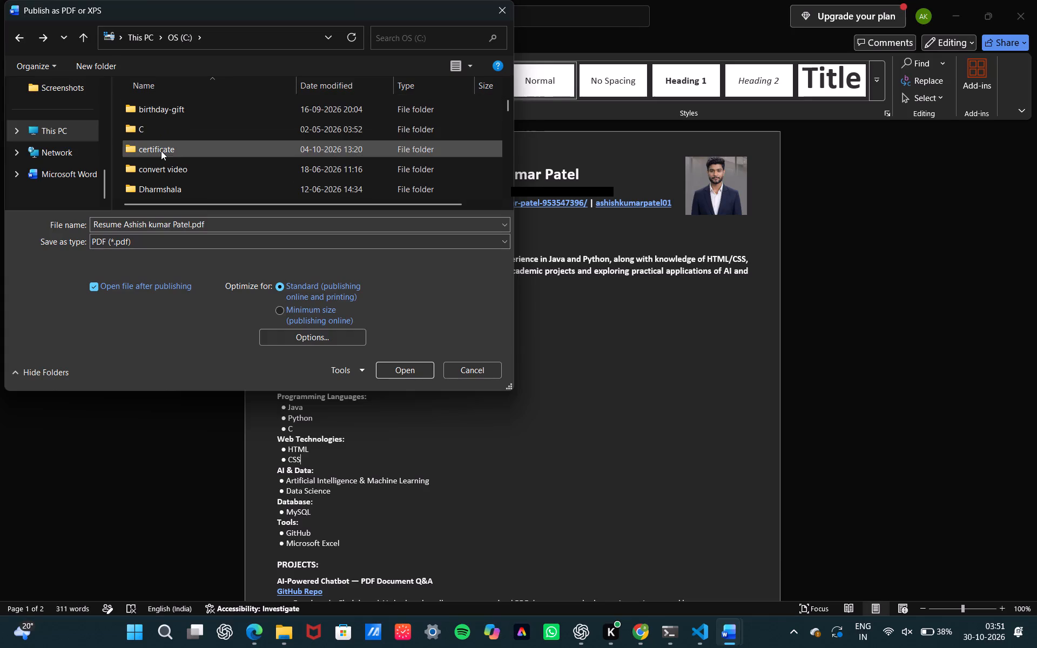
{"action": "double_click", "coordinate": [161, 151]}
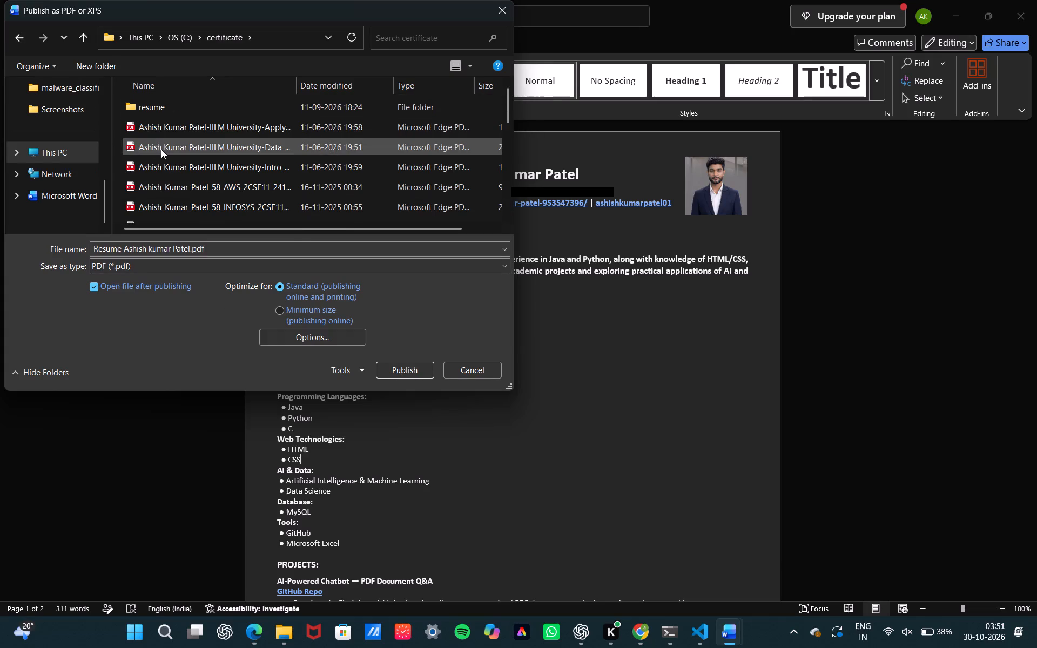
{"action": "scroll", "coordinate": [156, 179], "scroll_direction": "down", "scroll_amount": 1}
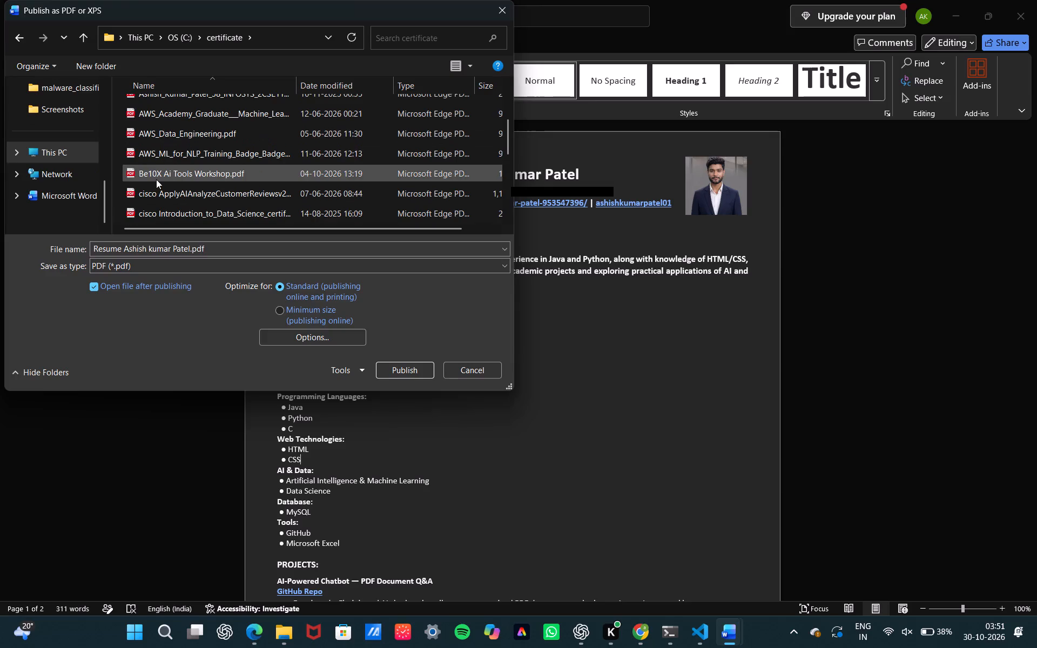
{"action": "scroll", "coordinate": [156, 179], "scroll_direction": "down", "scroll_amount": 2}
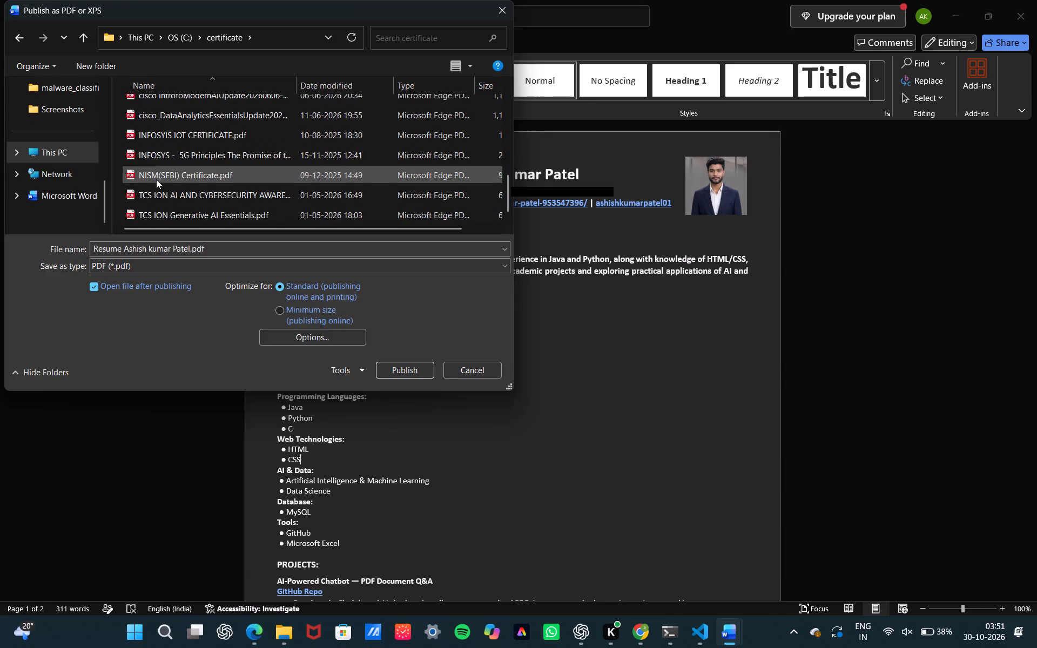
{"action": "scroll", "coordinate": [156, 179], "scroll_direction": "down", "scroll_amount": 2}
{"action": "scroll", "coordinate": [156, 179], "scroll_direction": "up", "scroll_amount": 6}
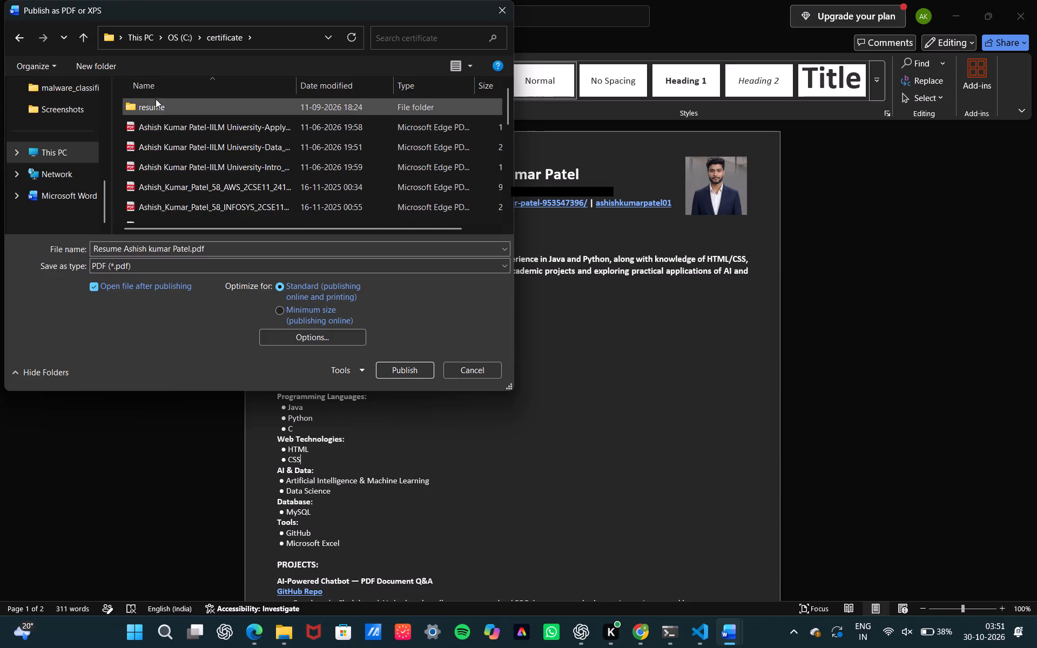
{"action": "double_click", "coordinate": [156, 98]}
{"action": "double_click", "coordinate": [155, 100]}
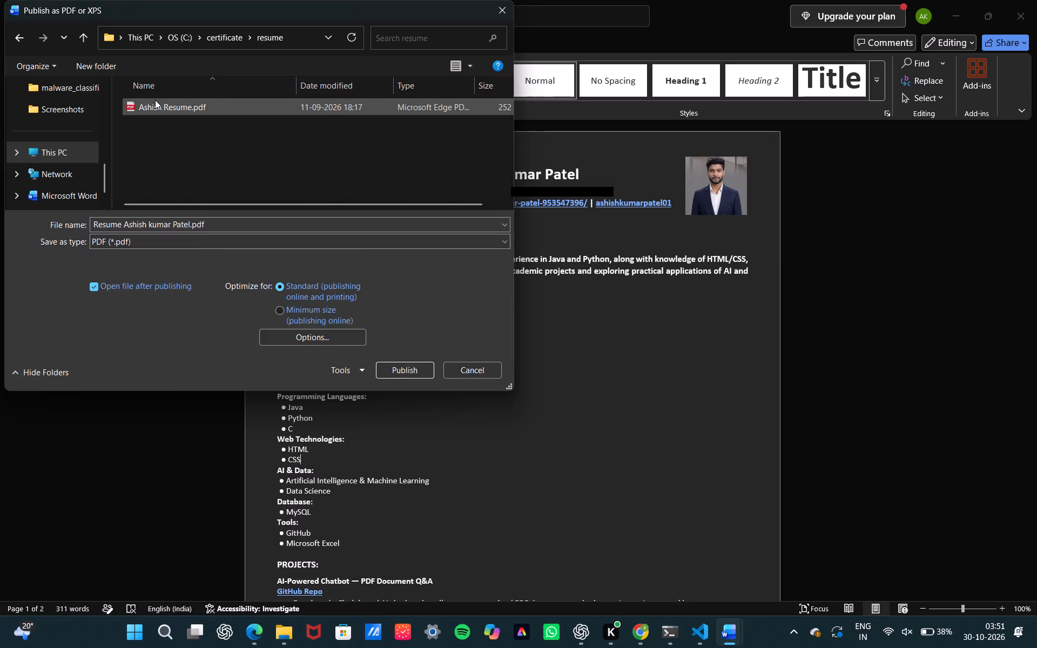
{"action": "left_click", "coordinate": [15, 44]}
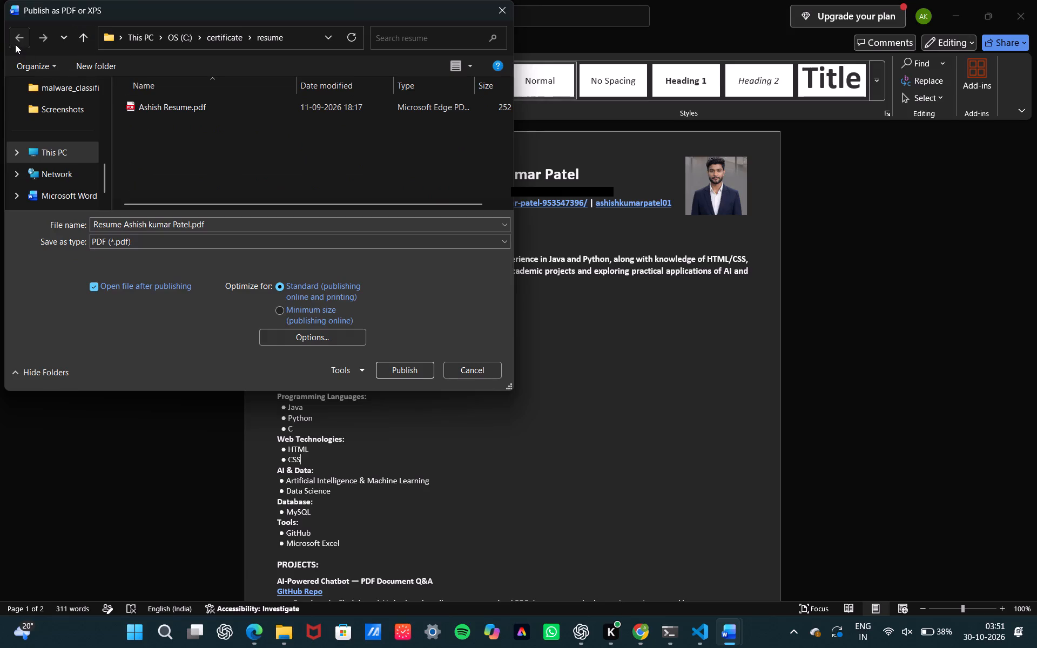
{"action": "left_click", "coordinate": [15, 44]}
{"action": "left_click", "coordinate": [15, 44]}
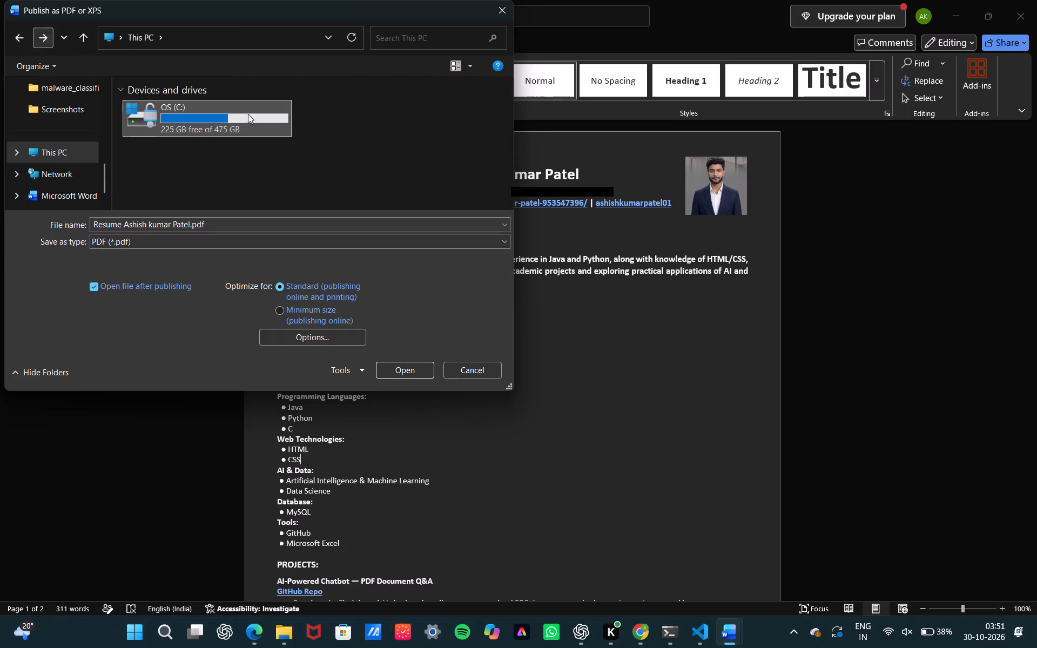
Look through the folders on the OS (C:) drive for a destination for the PDF.
{"action": "left_click", "coordinate": [48, 44]}
{"action": "scroll", "coordinate": [166, 133], "scroll_direction": "down", "scroll_amount": 1}
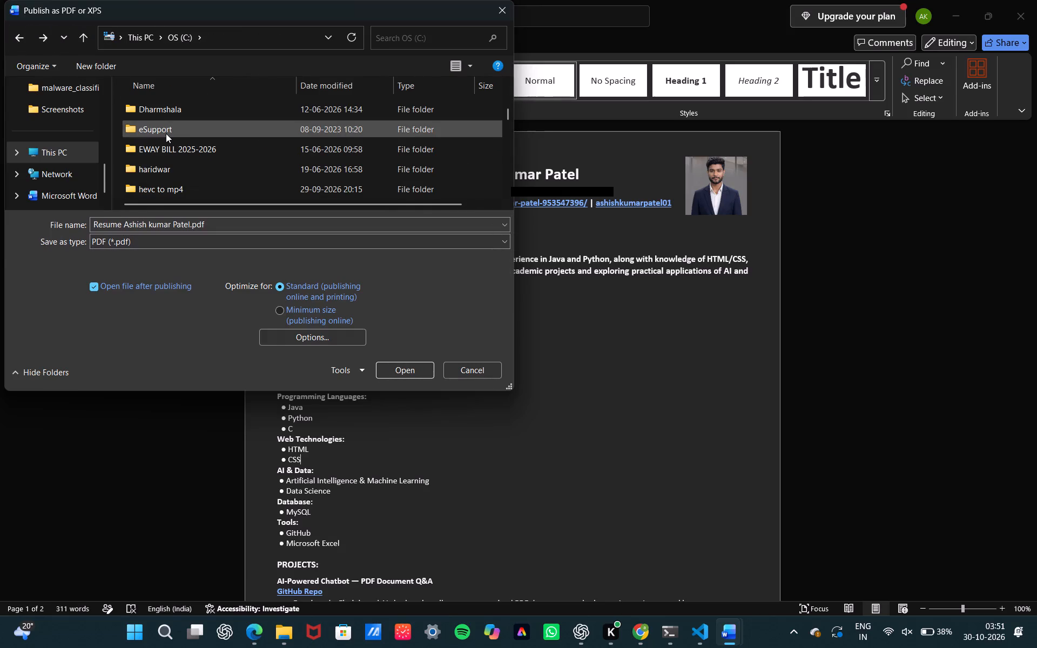
{"action": "scroll", "coordinate": [166, 133], "scroll_direction": "up", "scroll_amount": 1}
{"action": "scroll", "coordinate": [166, 133], "scroll_direction": "down", "scroll_amount": 3}
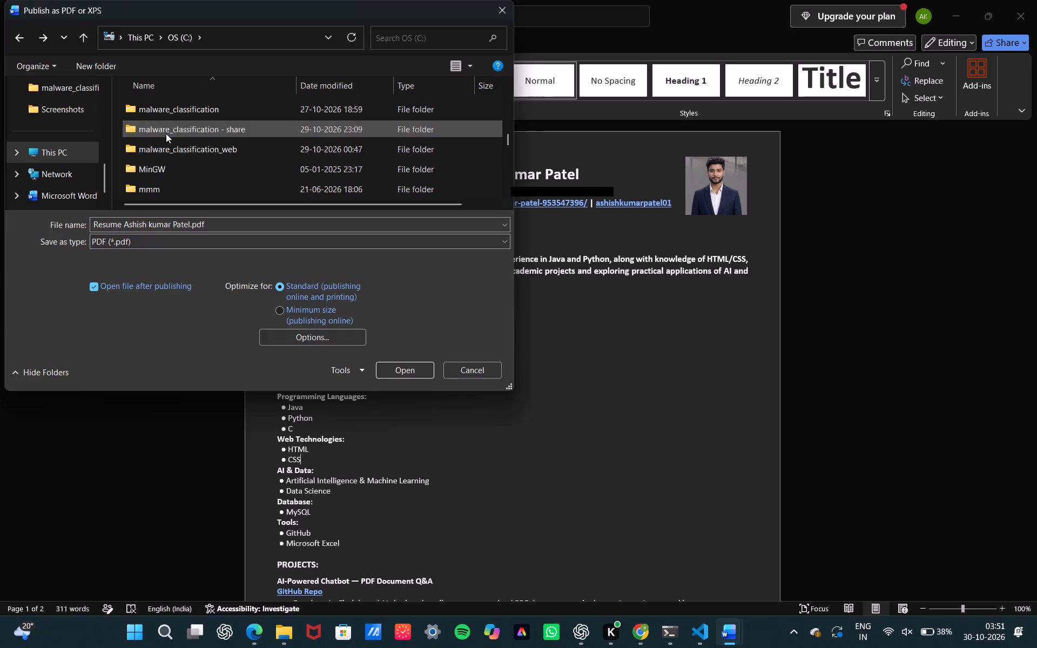
{"action": "scroll", "coordinate": [166, 133], "scroll_direction": "down", "scroll_amount": 2}
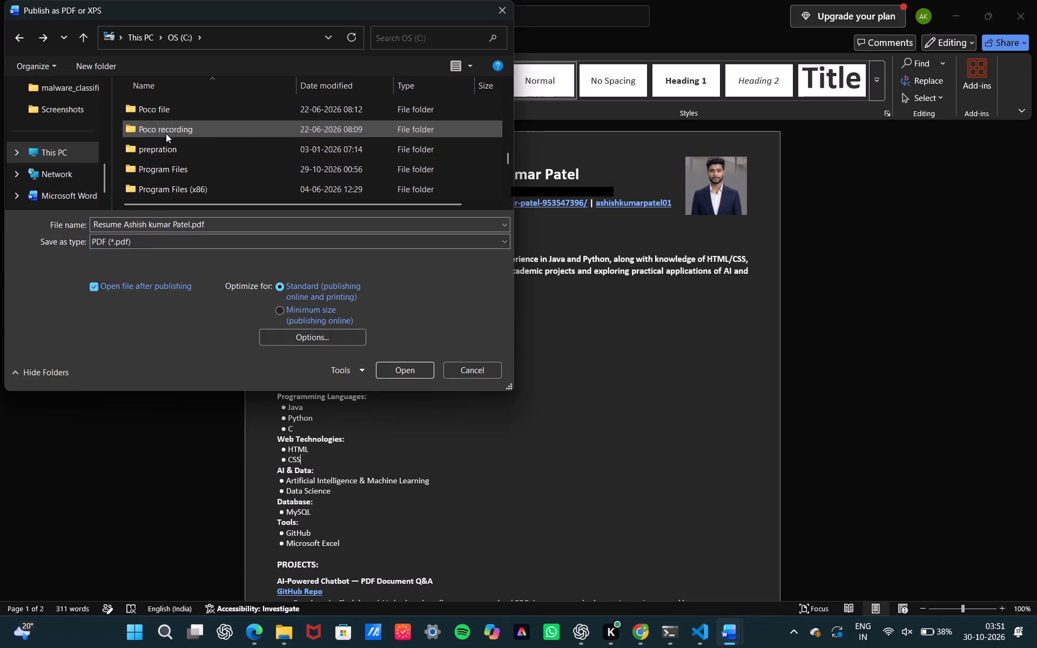
{"action": "scroll", "coordinate": [166, 133], "scroll_direction": "down", "scroll_amount": 4}
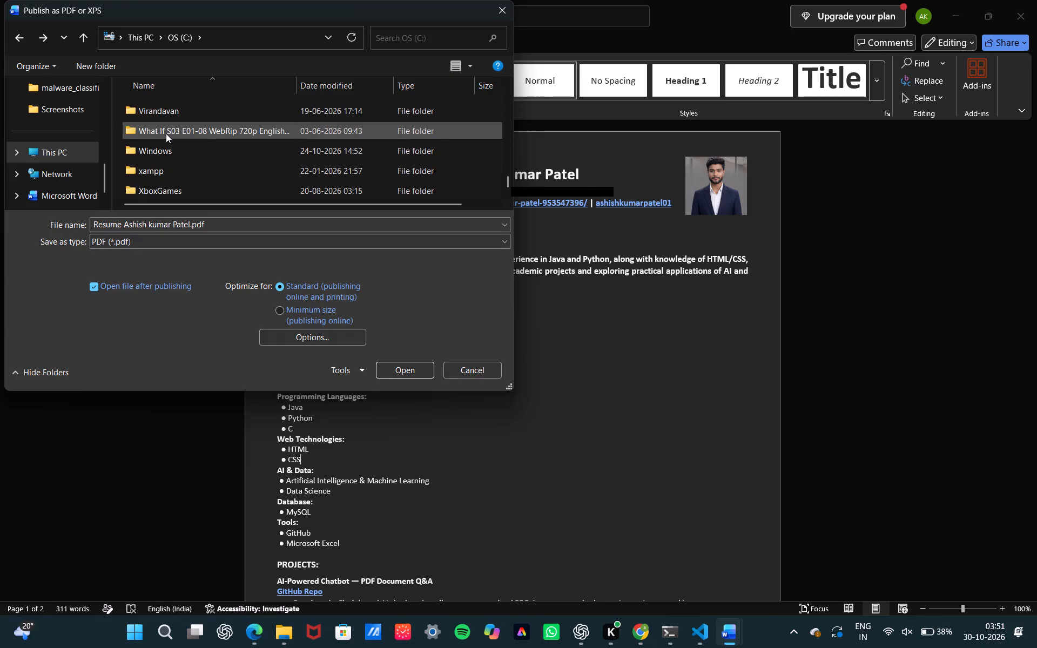
{"action": "scroll", "coordinate": [166, 133], "scroll_direction": "down", "scroll_amount": 1}
{"action": "scroll", "coordinate": [166, 133], "scroll_direction": "up", "scroll_amount": 10}
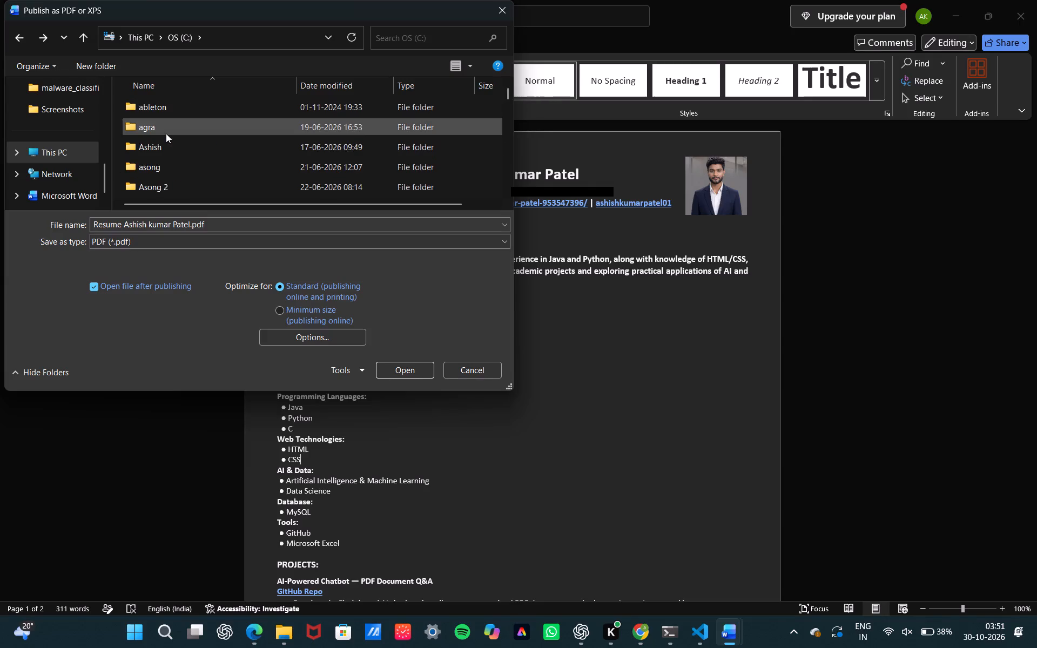
{"action": "scroll", "coordinate": [166, 133], "scroll_direction": "up", "scroll_amount": 3}
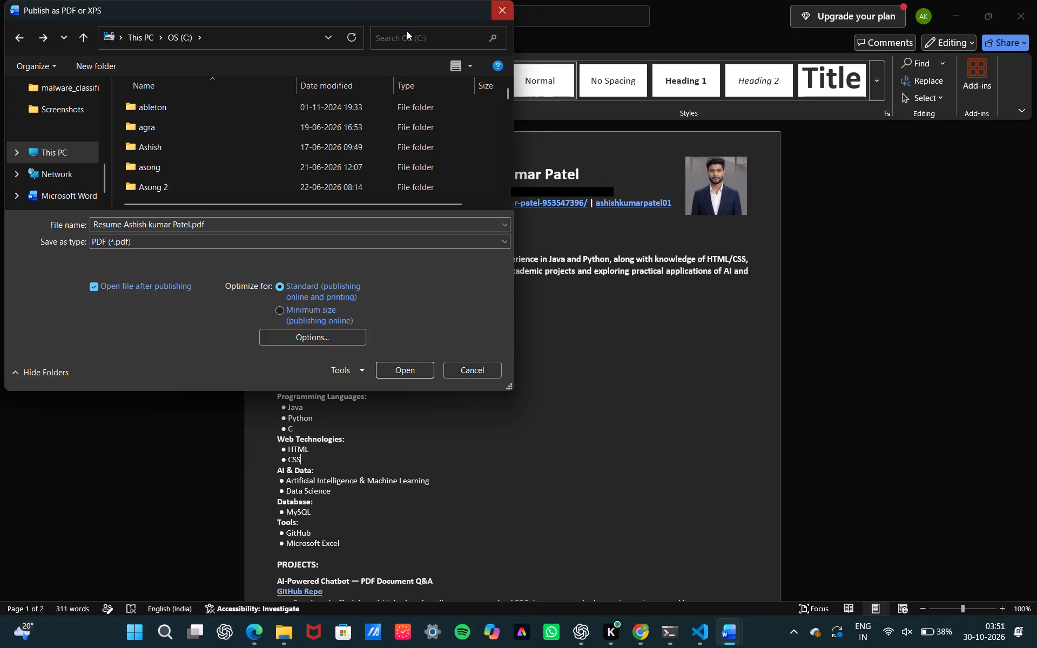
Publish the resume PDF to the Desktop, adding "new" to the end of its file name before the extension.
{"action": "scroll", "coordinate": [66, 138], "scroll_direction": "up", "scroll_amount": 10}
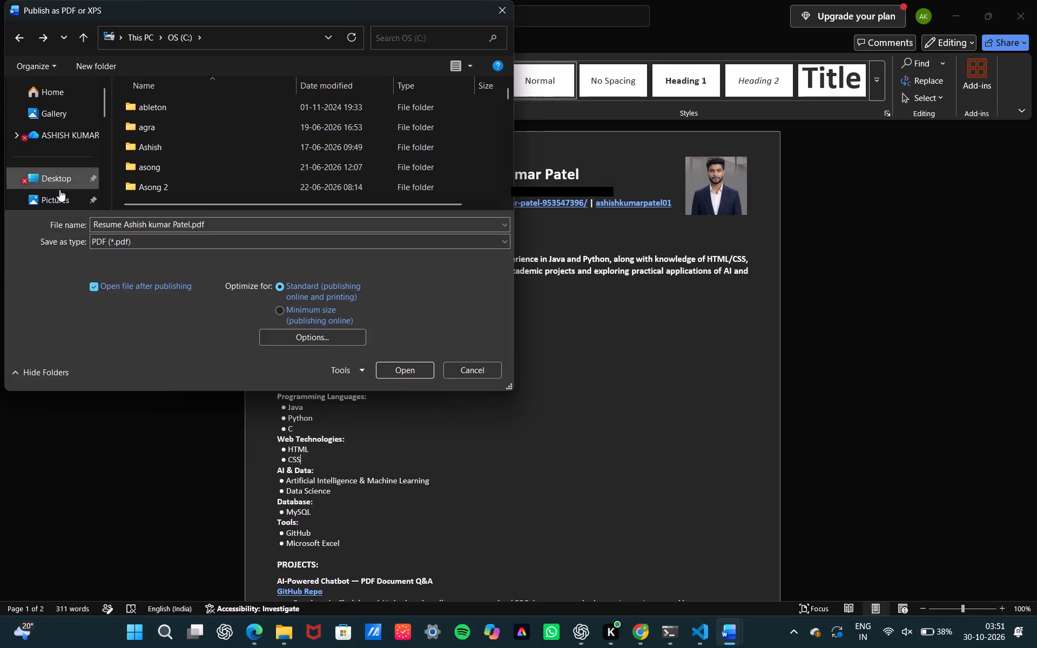
{"action": "left_click", "coordinate": [52, 179]}
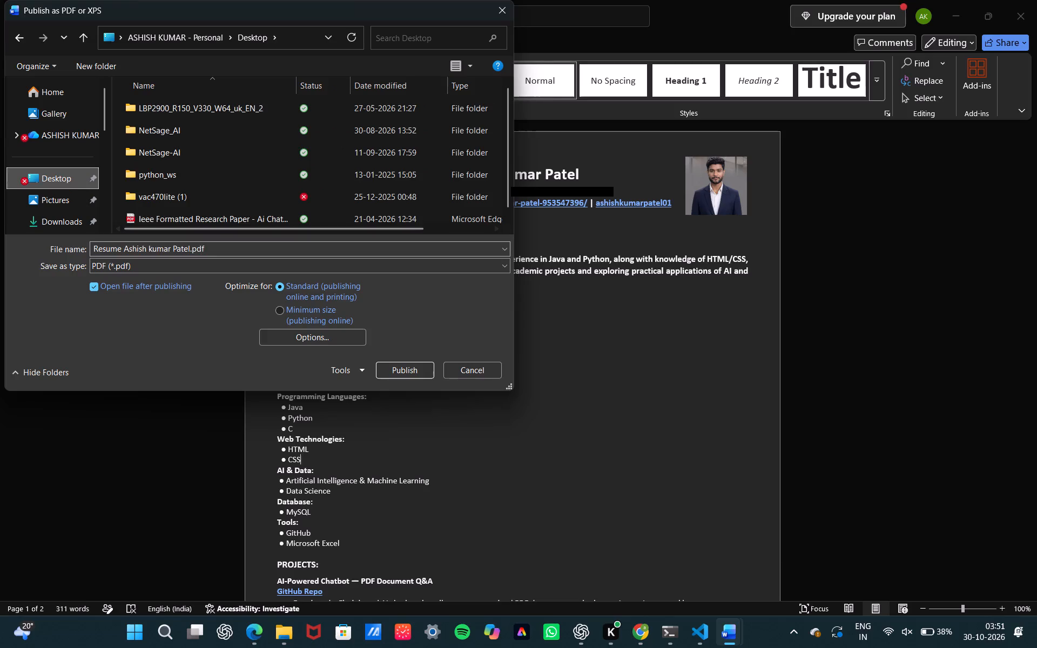
{"action": "left_click", "coordinate": [171, 246]}
{"action": "left_click", "coordinate": [181, 249]}
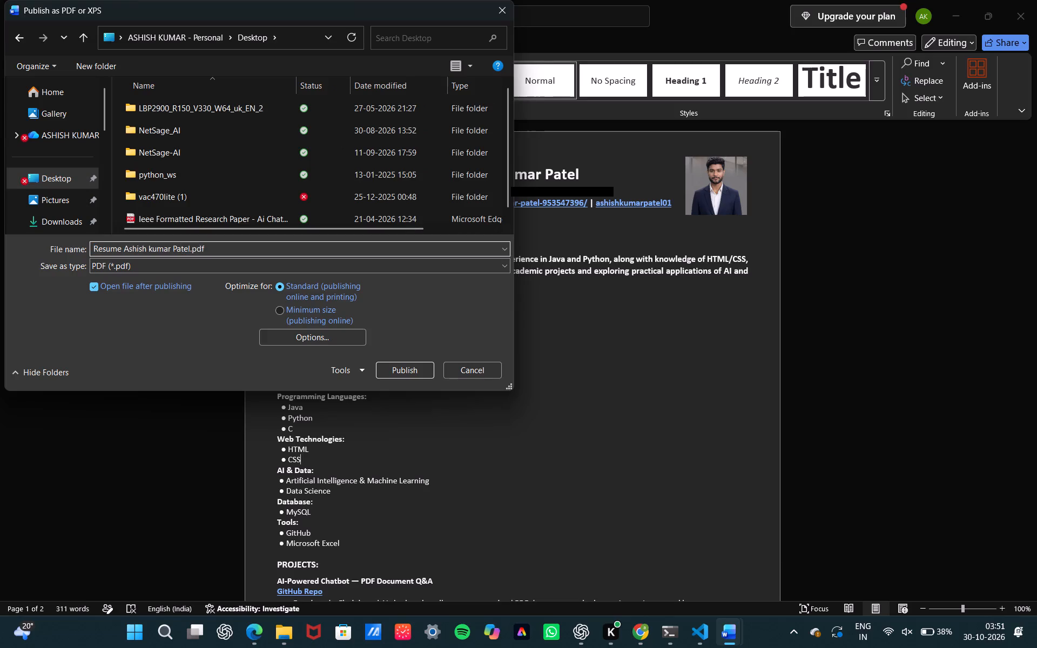
{"action": "key", "text": "Left"}
{"action": "key", "text": "Left"}
{"action": "key", "text": "Left"}
{"action": "key", "text": "Left"}
{"action": "key", "text": "Left"}
{"action": "key", "text": "Left"}
{"action": "key", "text": "Left"}
{"action": "key", "text": "Up"}
{"action": "key", "text": "Right"}
{"action": "key", "text": "Right"}
{"action": "key", "text": "Right"}
{"action": "key", "text": "Right"}
{"action": "key", "text": "Right"}
{"action": "key", "text": "Right"}
{"action": "key", "text": "Right"}
{"action": "key", "text": "Right"}
{"action": "key", "text": "Right"}
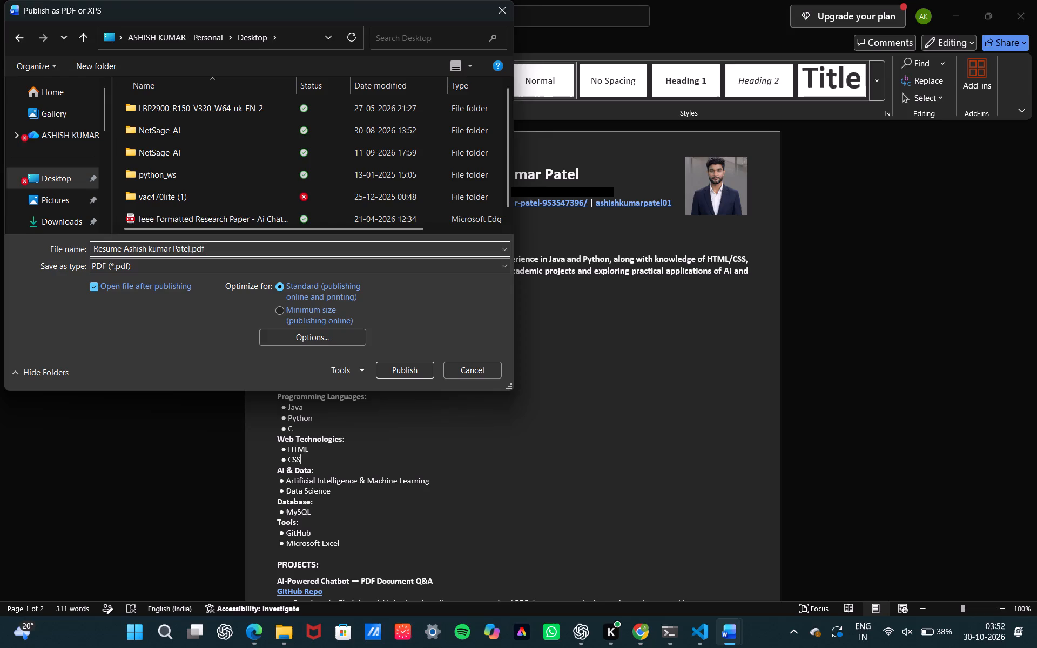
{"action": "key", "text": "Right"}
{"action": "key", "text": "space"}
{"action": "type", "text": "new"}
{"action": "key", "text": "space"}
{"action": "key", "text": "Return"}
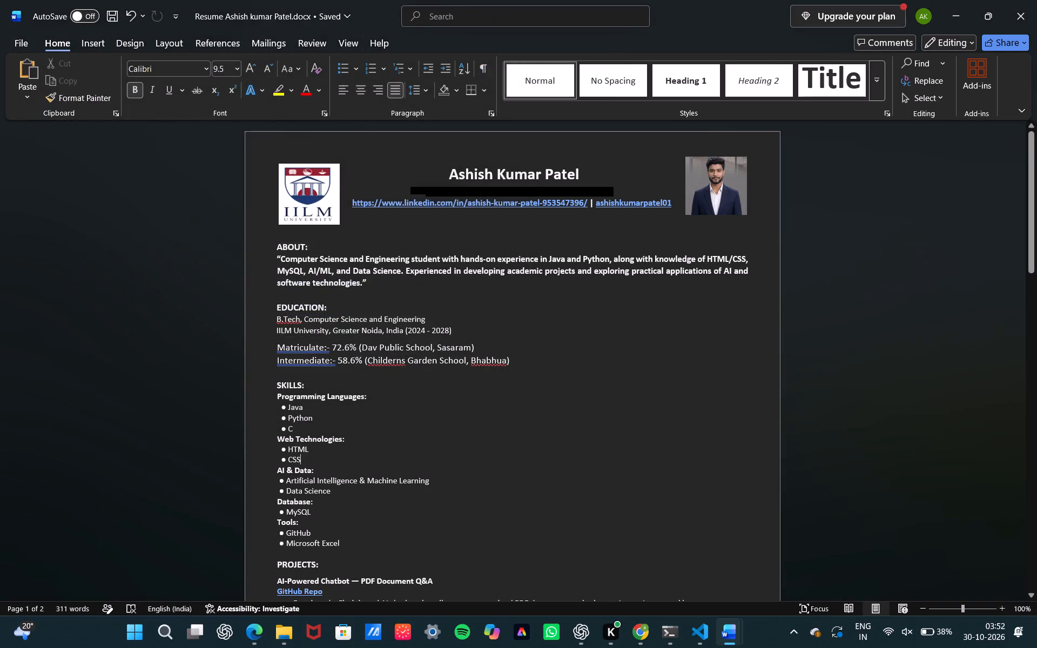
Review the exported resume PDF from the header through the certifications and the second page, and return to its beginning.
{"action": "scroll", "coordinate": [487, 346], "scroll_direction": "down", "scroll_amount": 1}
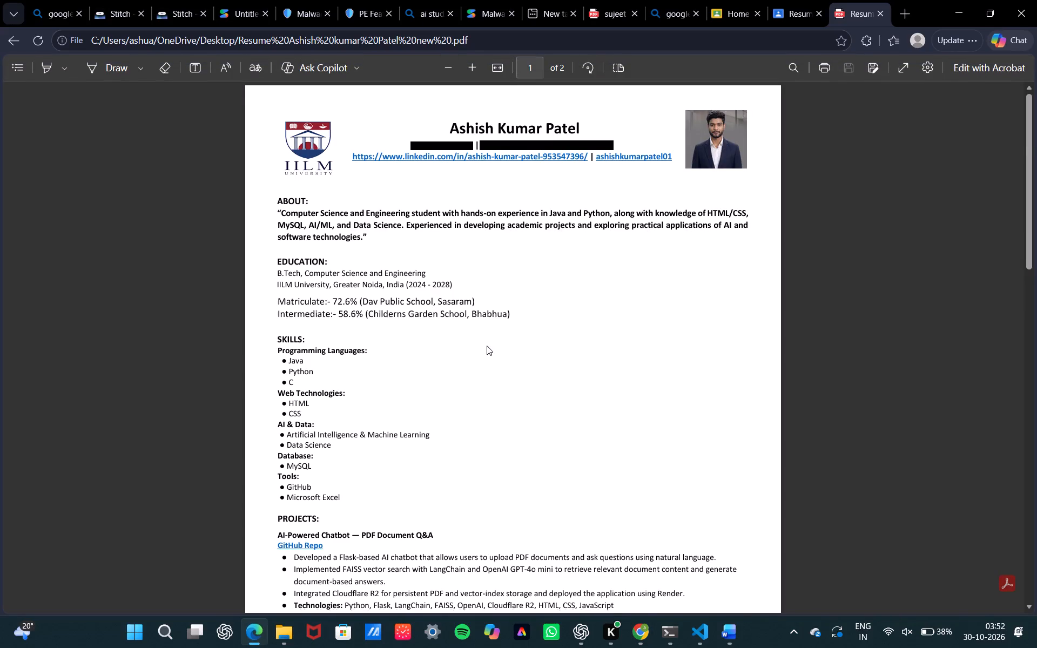
{"action": "scroll", "coordinate": [487, 346], "scroll_direction": "down", "scroll_amount": 4}
{"action": "scroll", "coordinate": [487, 346], "scroll_direction": "up", "scroll_amount": 3}
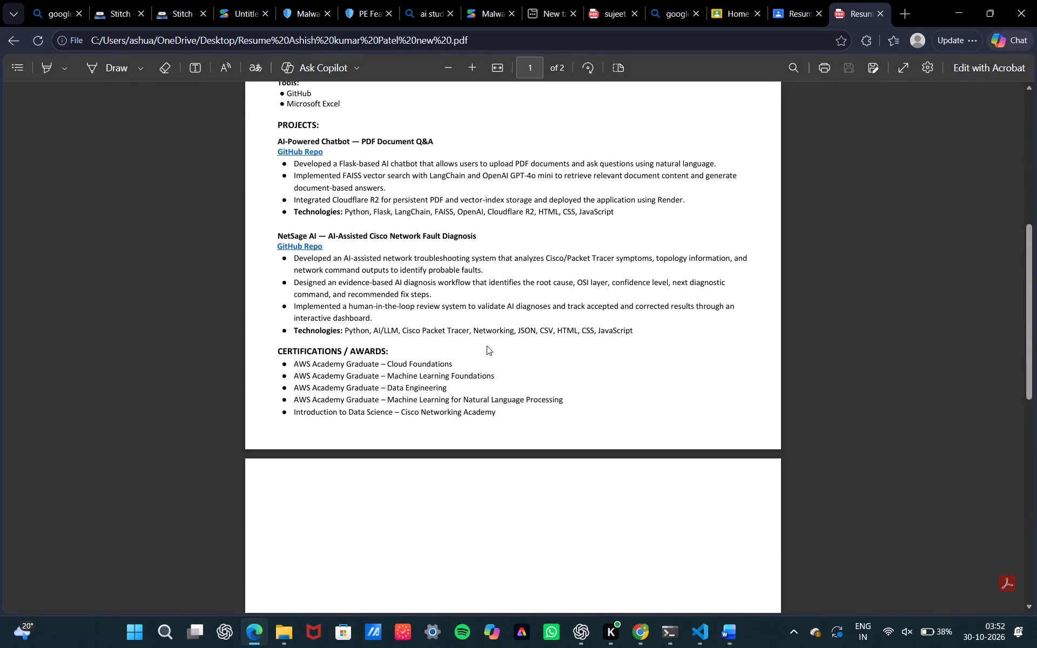
{"action": "scroll", "coordinate": [434, 324], "scroll_direction": "up", "scroll_amount": 2}
{"action": "scroll", "coordinate": [369, 278], "scroll_direction": "up", "scroll_amount": 1}
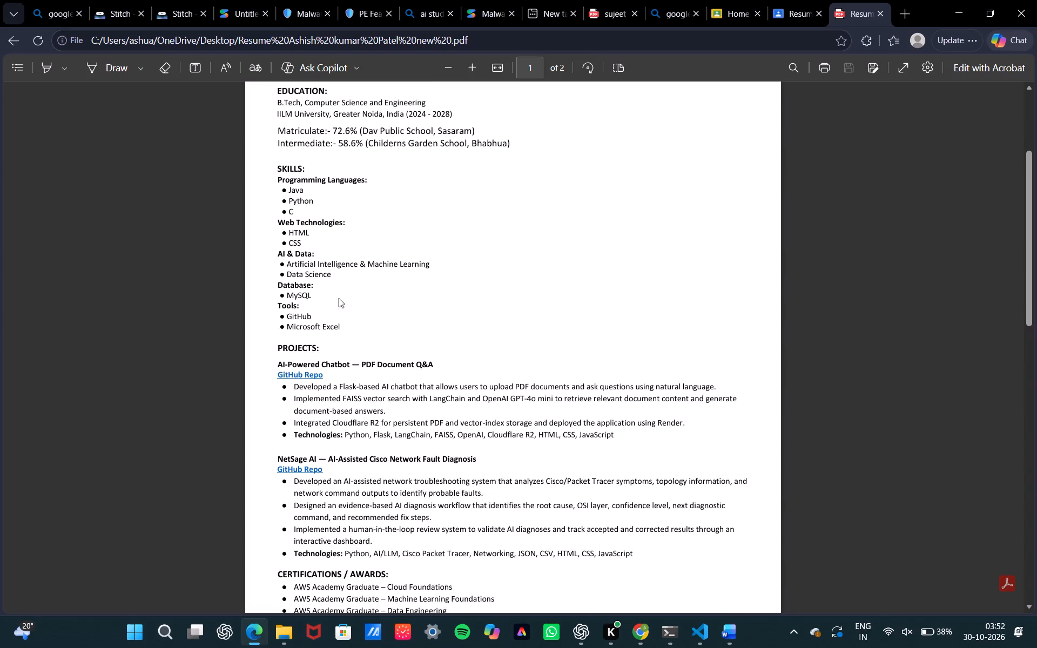
{"action": "scroll", "coordinate": [310, 318], "scroll_direction": "up", "scroll_amount": 1}
{"action": "scroll", "coordinate": [366, 237], "scroll_direction": "up", "scroll_amount": 1}
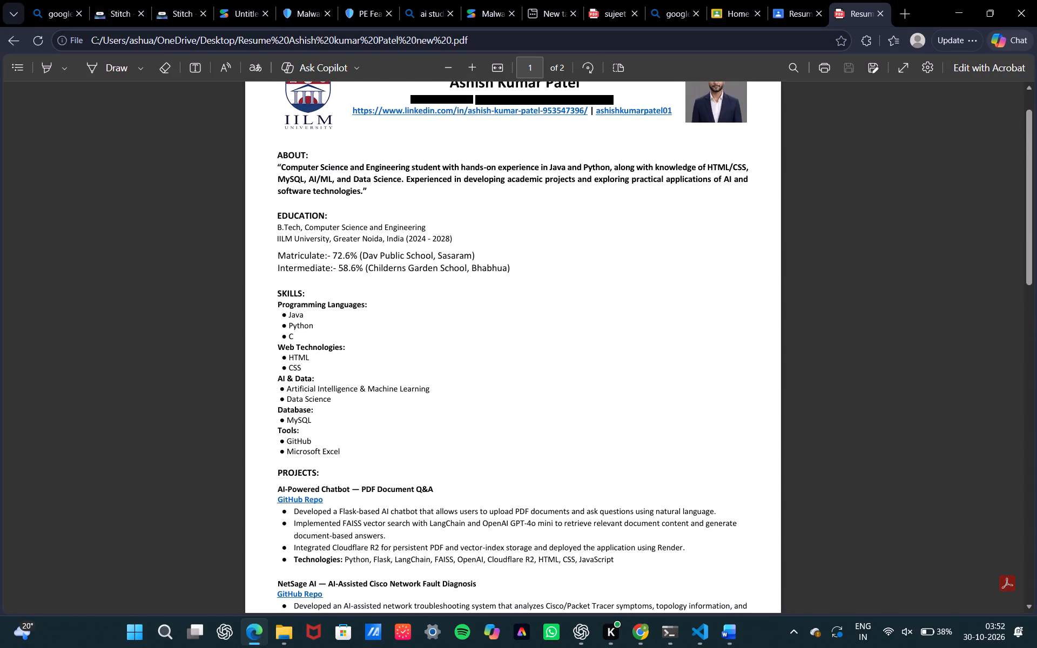
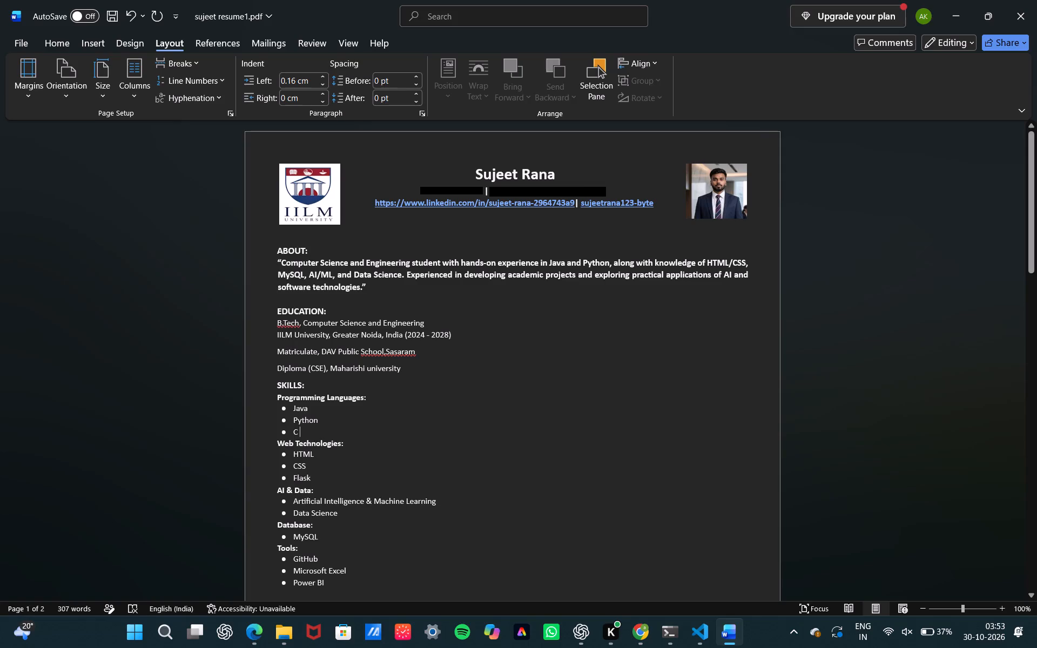
{"action": "left_click", "coordinate": [279, 360]}
{"action": "key", "text": "Left"}
{"action": "key", "text": "Down"}
{"action": "key", "text": "Down"}
{"action": "key", "text": "Up"}
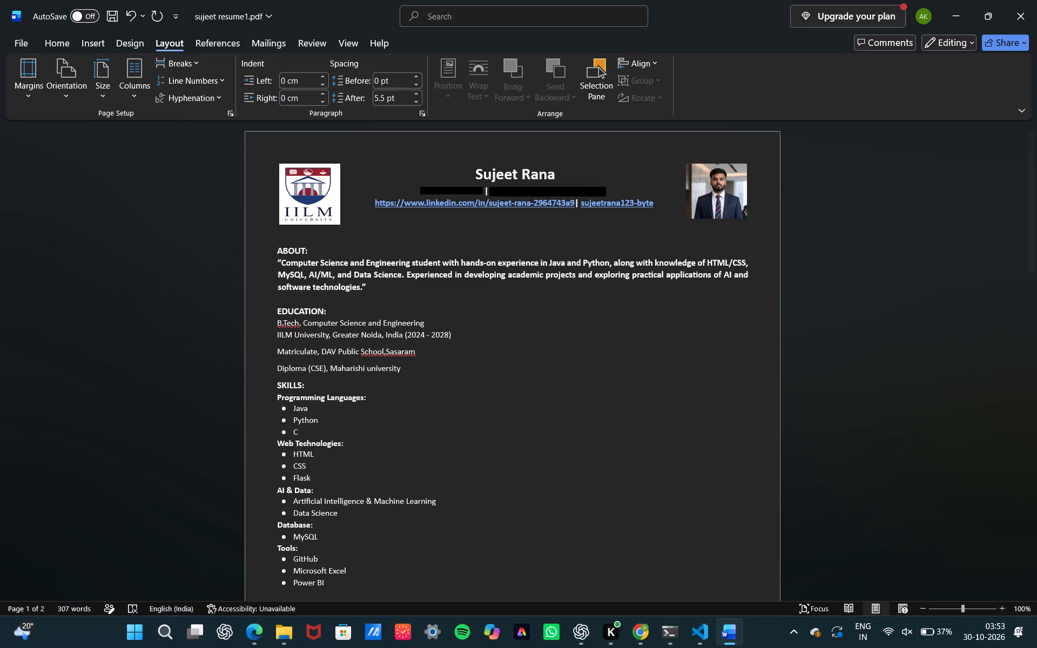
{"action": "scroll", "coordinate": [320, 391], "scroll_direction": "down", "scroll_amount": 2}
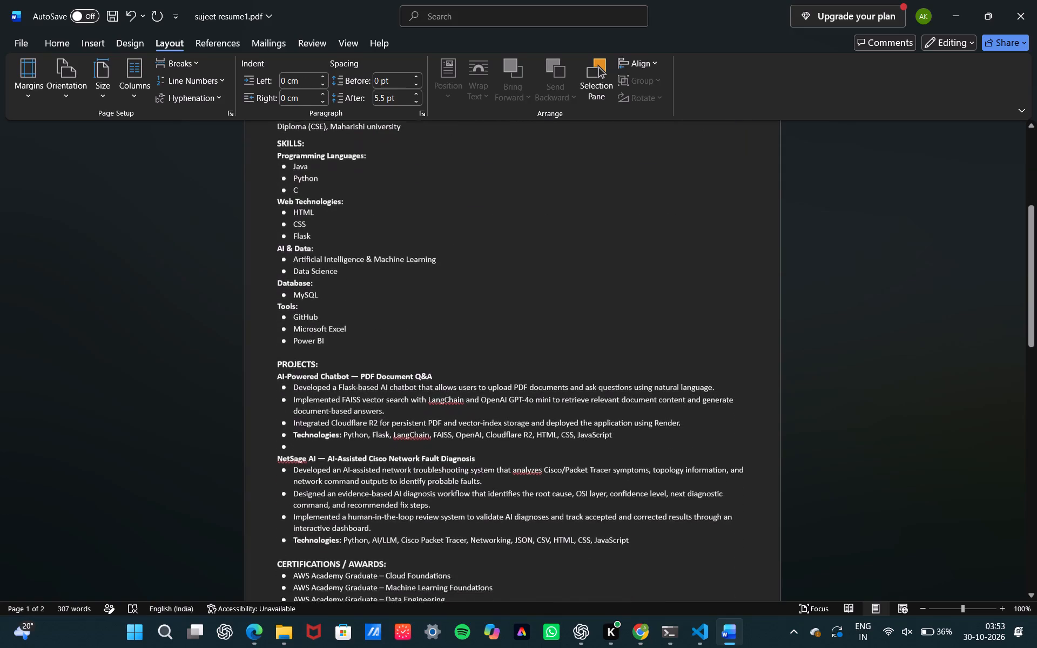
{"action": "scroll", "coordinate": [320, 391], "scroll_direction": "down", "scroll_amount": 2}
{"action": "scroll", "coordinate": [320, 391], "scroll_direction": "up", "scroll_amount": 2}
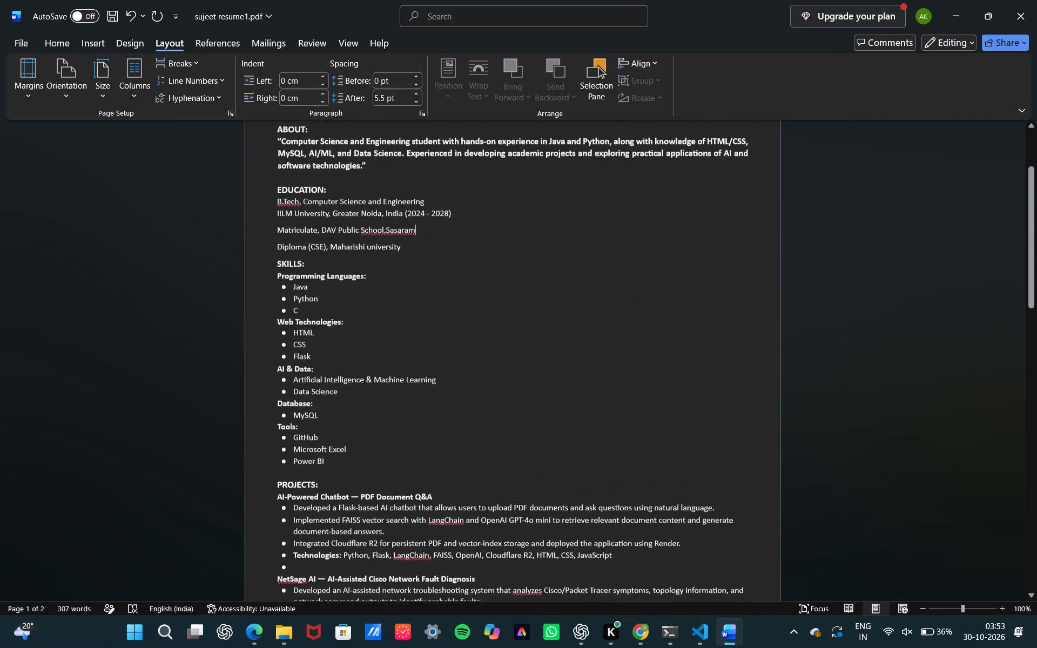
{"action": "left_click", "coordinate": [331, 470]}
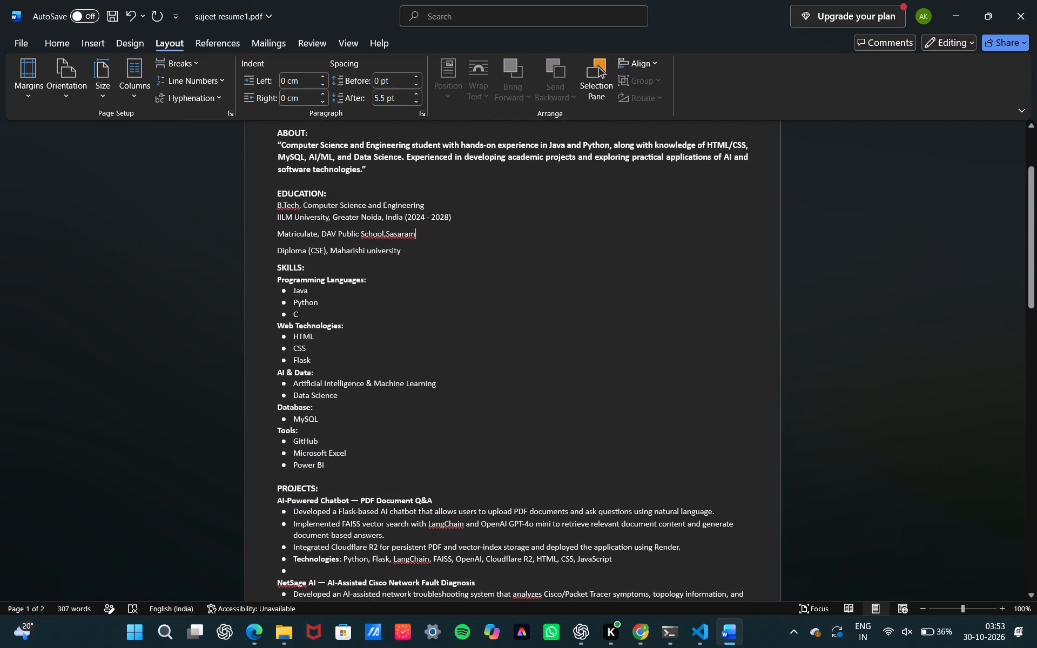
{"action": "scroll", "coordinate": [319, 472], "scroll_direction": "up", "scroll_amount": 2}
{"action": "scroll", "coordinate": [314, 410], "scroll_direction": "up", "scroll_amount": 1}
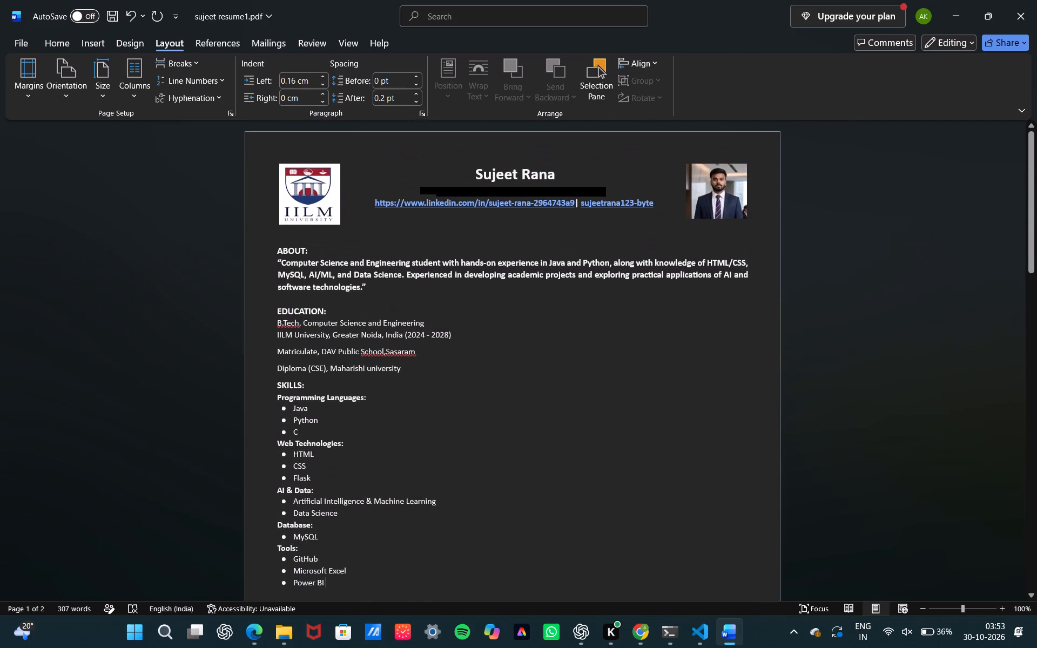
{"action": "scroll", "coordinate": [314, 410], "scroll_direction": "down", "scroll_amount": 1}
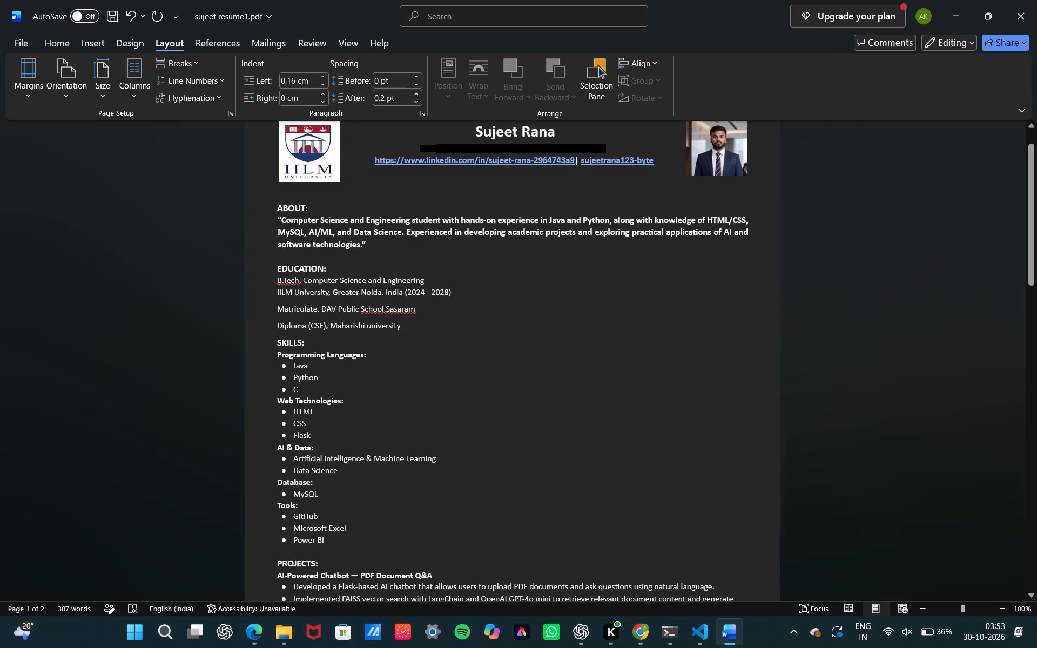
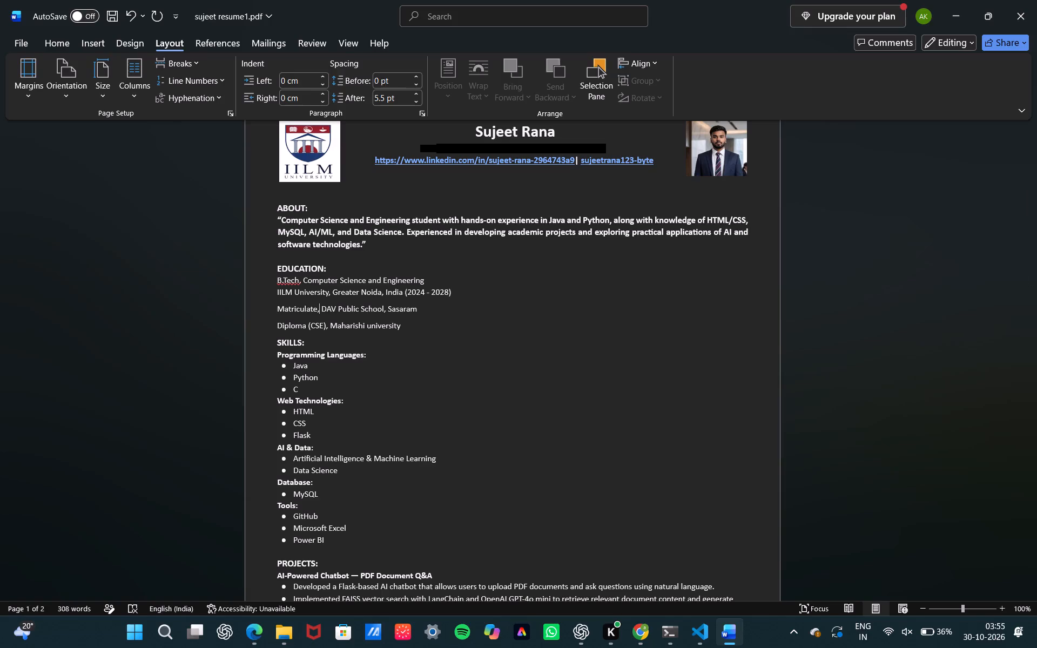
Delete the Power BI bullet from the Tools list in the Skills section.
{"action": "scroll", "coordinate": [401, 302], "scroll_direction": "down", "scroll_amount": 3}
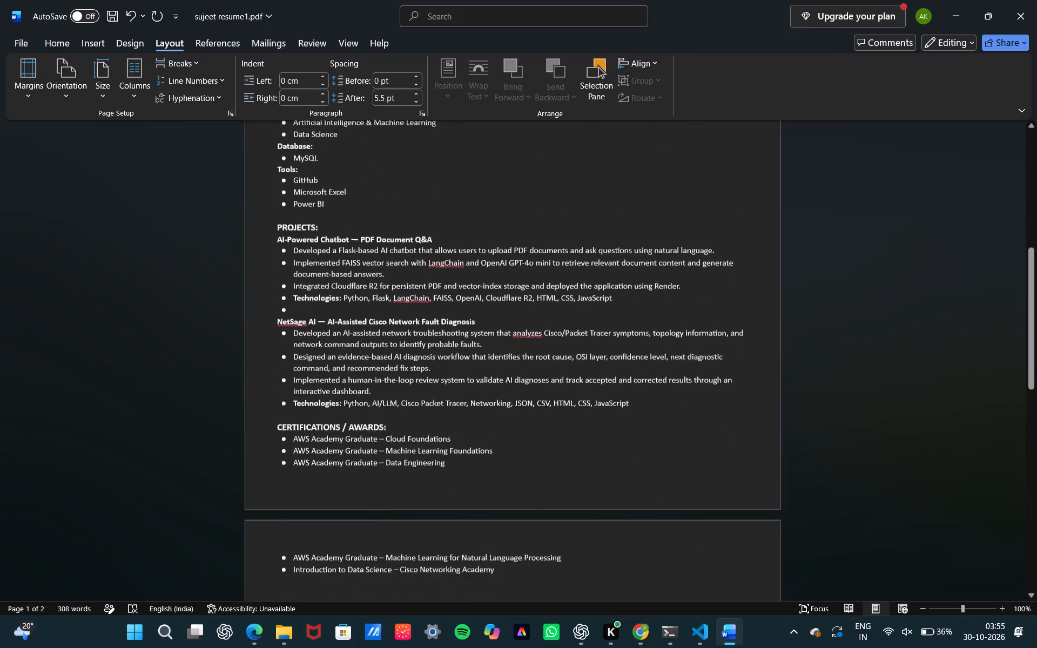
{"action": "scroll", "coordinate": [401, 302], "scroll_direction": "down", "scroll_amount": 1}
{"action": "scroll", "coordinate": [401, 302], "scroll_direction": "up", "scroll_amount": 2}
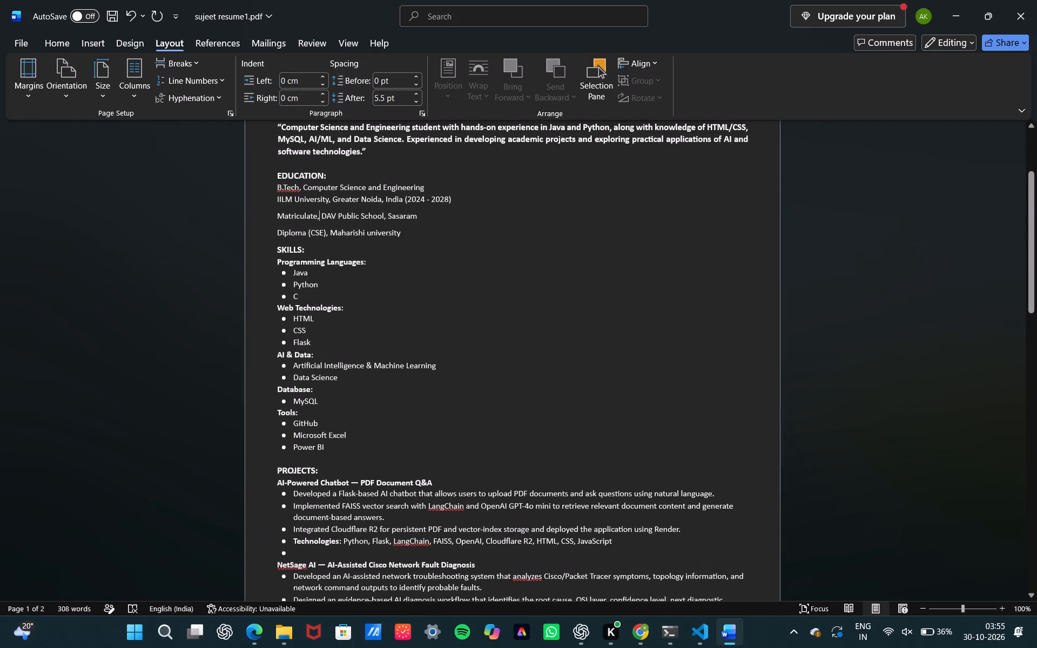
{"action": "left_click", "coordinate": [327, 451]}
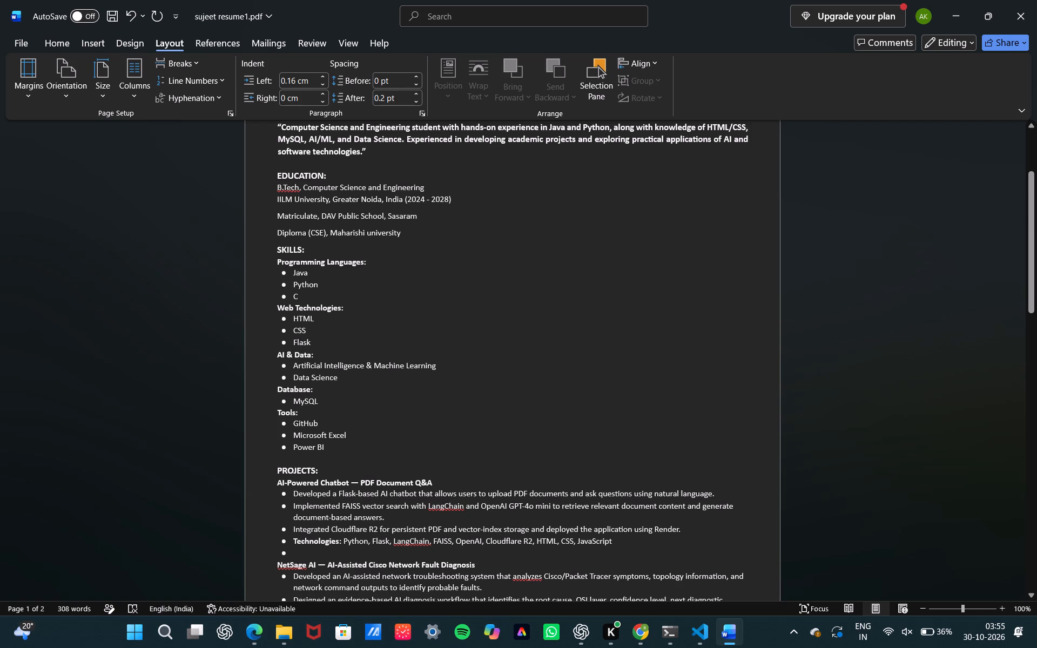
{"action": "key", "text": "BackSpace"}
{"action": "key", "text": "BackSpace"}
{"action": "key", "text": "BackSpace"}
{"action": "key", "text": "BackSpace"}
{"action": "key", "text": "BackSpace"}
{"action": "key", "text": "BackSpace"}
{"action": "key", "text": "BackSpace"}
{"action": "key", "text": "BackSpace"}
{"action": "key", "text": "BackSpace"}
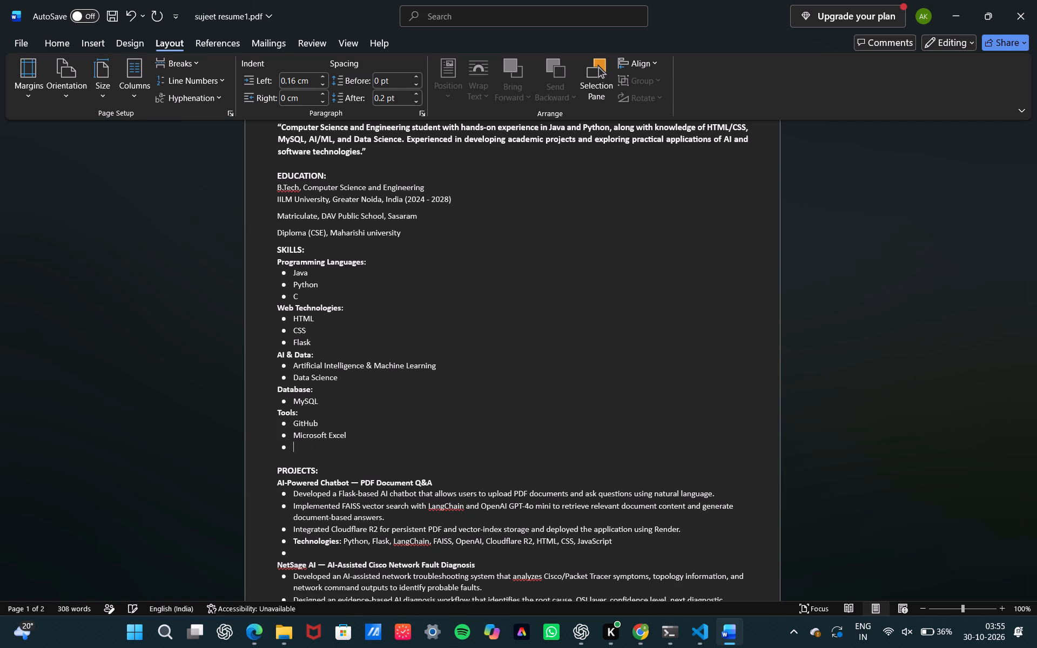
{"action": "key", "text": "BackSpace"}
{"action": "key", "text": "BackSpace"}
{"action": "key", "text": "BackSpace"}
{"action": "key", "text": "BackSpace"}
{"action": "key", "text": "BackSpace"}
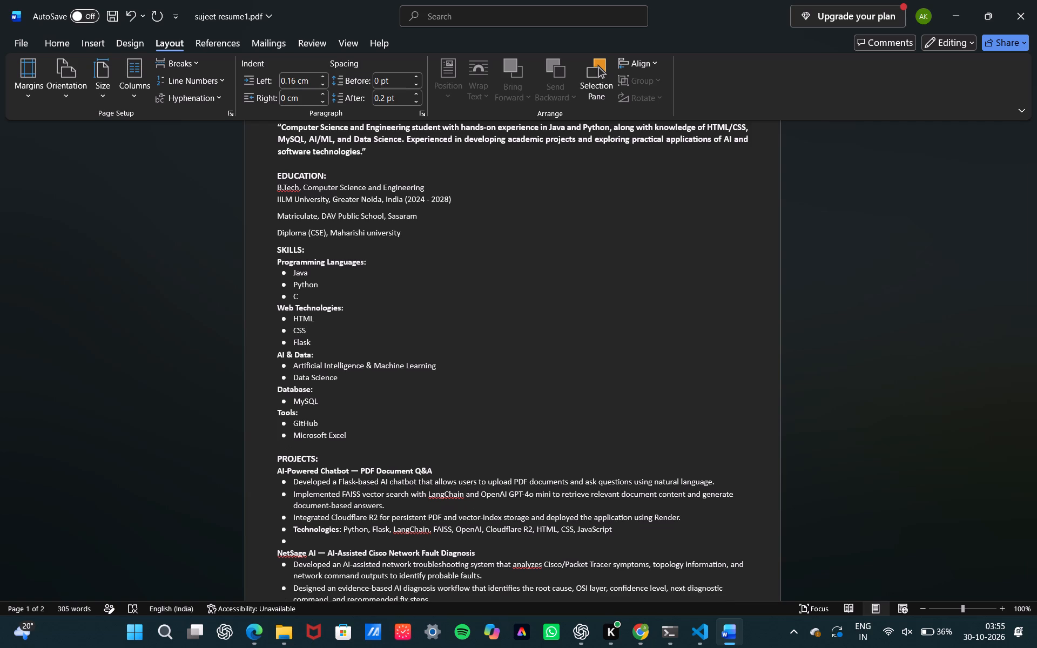
Remove the bullet marker from the empty line between the AI-Powered Chatbot and NetSage AI projects.
{"action": "left_click", "coordinate": [289, 548]}
{"action": "left_click", "coordinate": [290, 544]}
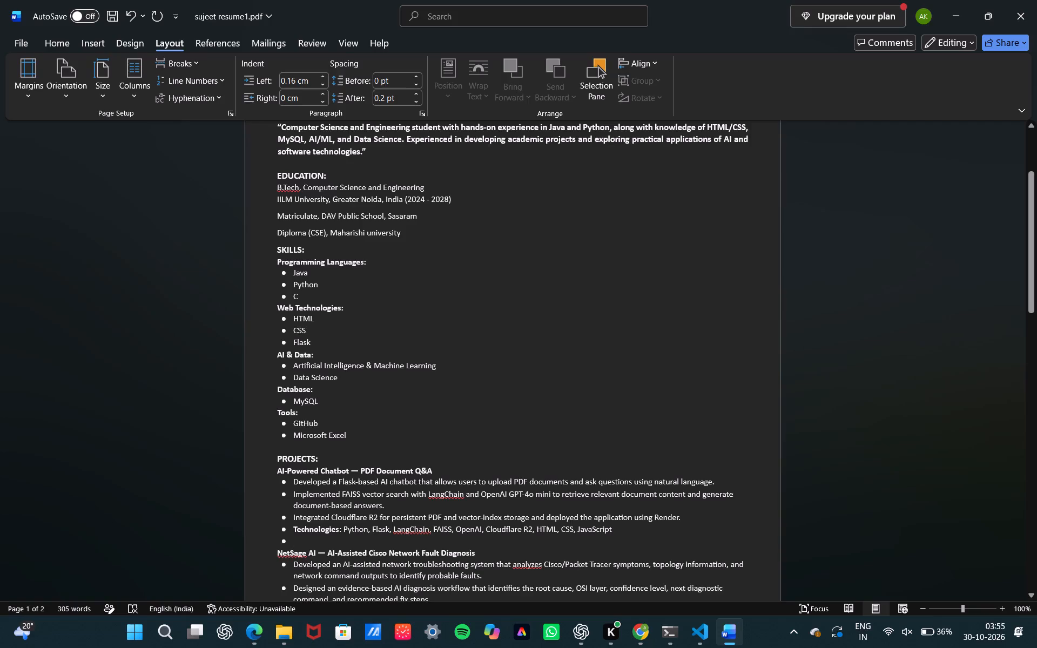
{"action": "key", "text": "BackSpace"}
{"action": "key", "text": "BackSpace"}
Copy the "Introduction to Data Science – Cisco Networking Academy" certification entry from page 2.
{"action": "scroll", "coordinate": [290, 544], "scroll_direction": "down", "scroll_amount": 1}
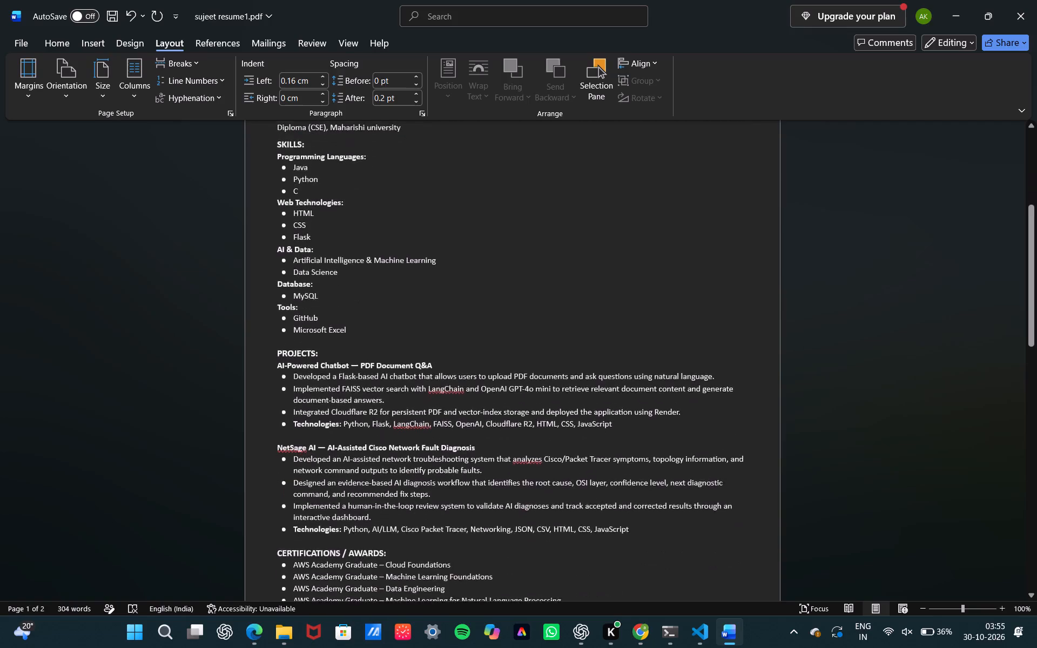
{"action": "scroll", "coordinate": [291, 531], "scroll_direction": "down", "scroll_amount": 1}
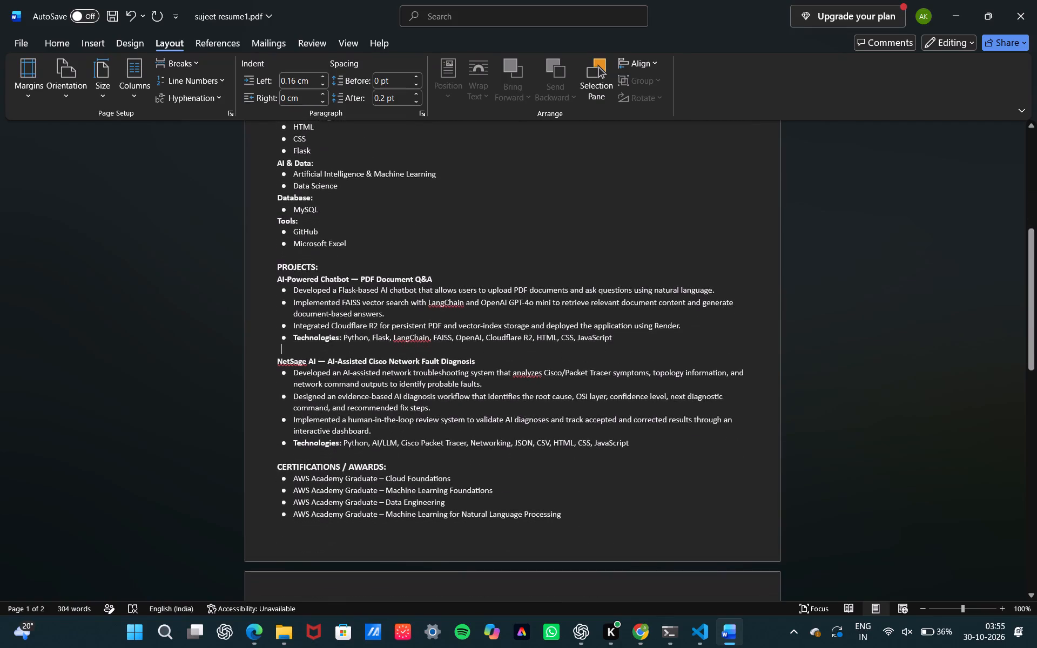
{"action": "scroll", "coordinate": [291, 531], "scroll_direction": "up", "scroll_amount": 1}
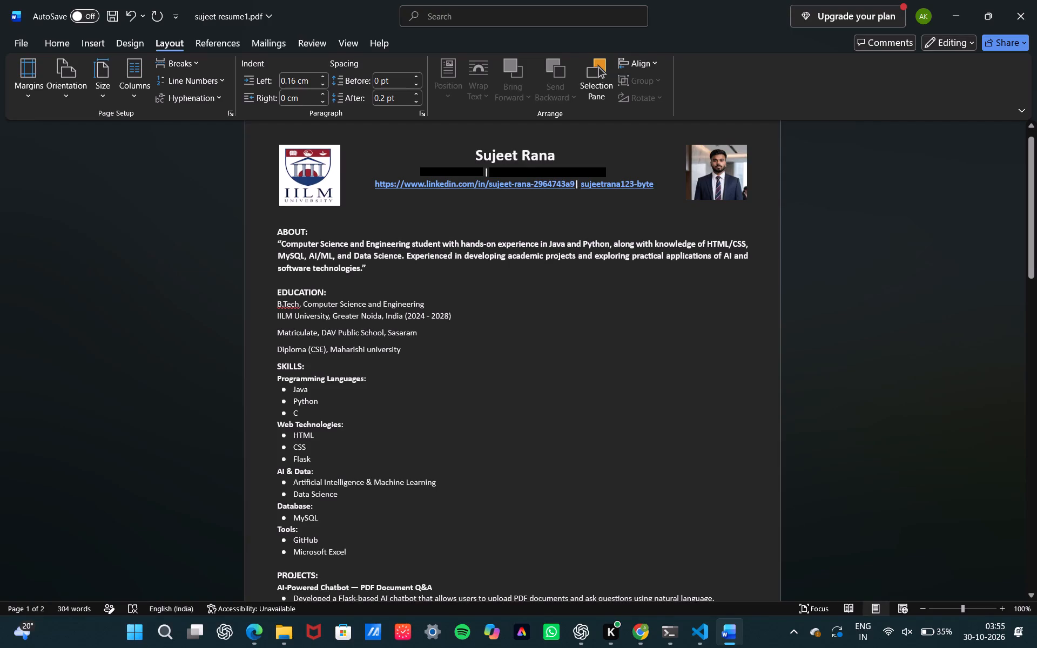
{"action": "scroll", "coordinate": [334, 359], "scroll_direction": "down", "scroll_amount": 3}
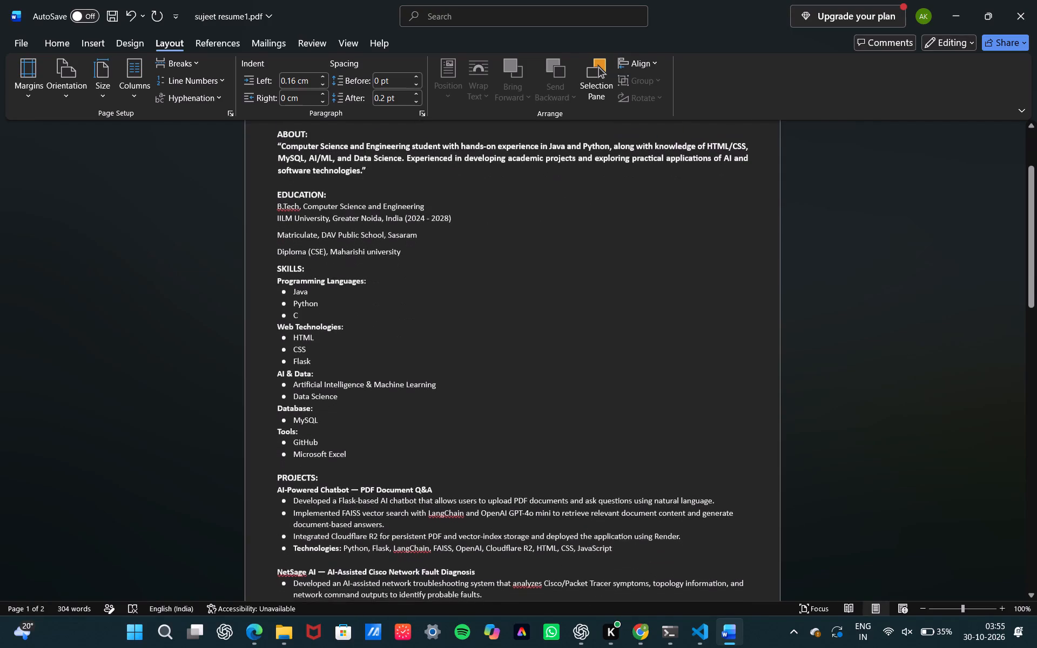
{"action": "scroll", "coordinate": [327, 431], "scroll_direction": "down", "scroll_amount": 2}
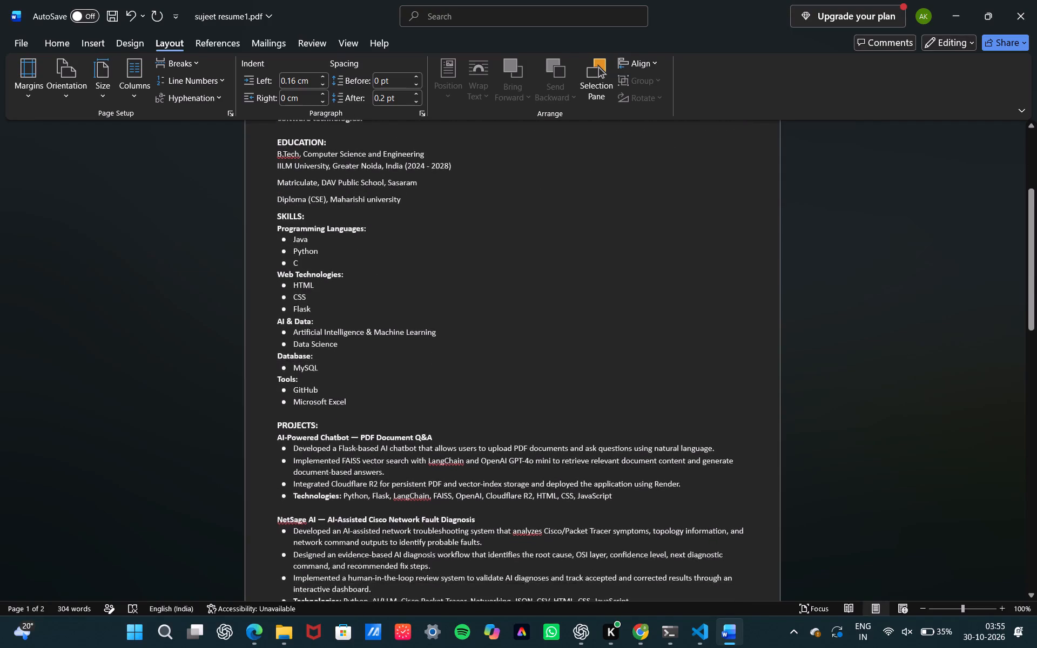
{"action": "scroll", "coordinate": [327, 431], "scroll_direction": "down", "scroll_amount": 2}
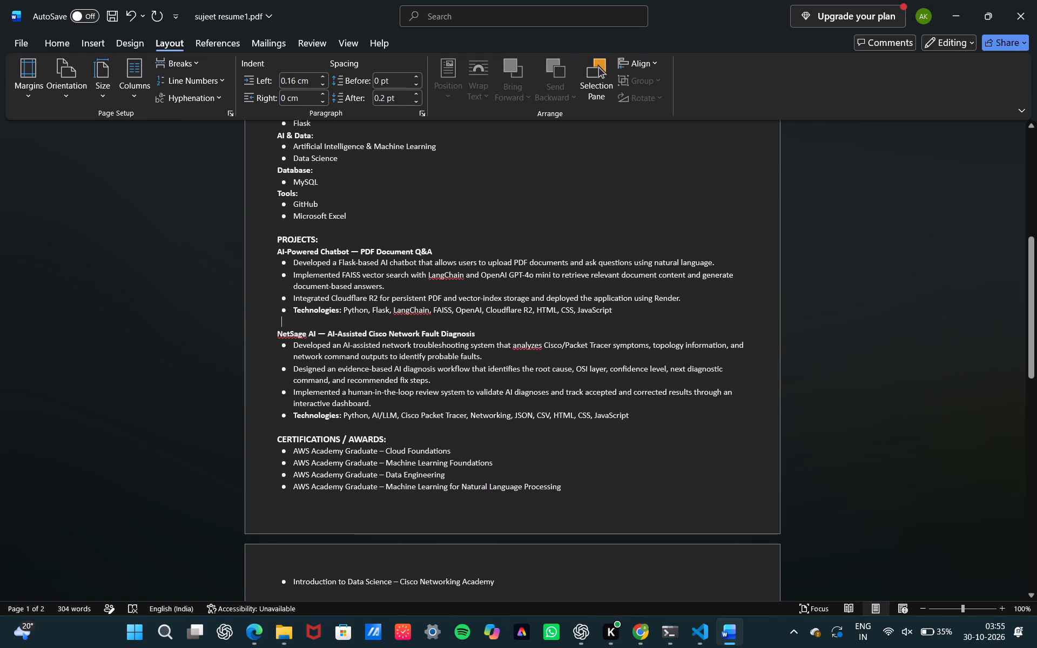
{"action": "left_click_drag", "start_coordinate": [500, 584], "coordinate": [279, 573]}
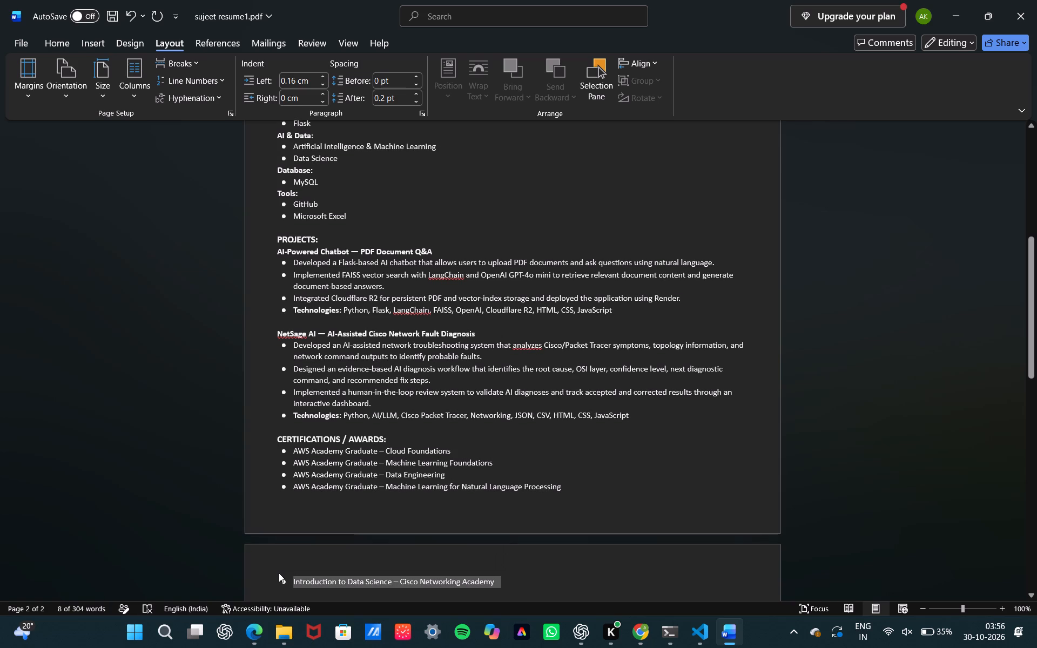
{"action": "key", "text": "ctrl+c"}
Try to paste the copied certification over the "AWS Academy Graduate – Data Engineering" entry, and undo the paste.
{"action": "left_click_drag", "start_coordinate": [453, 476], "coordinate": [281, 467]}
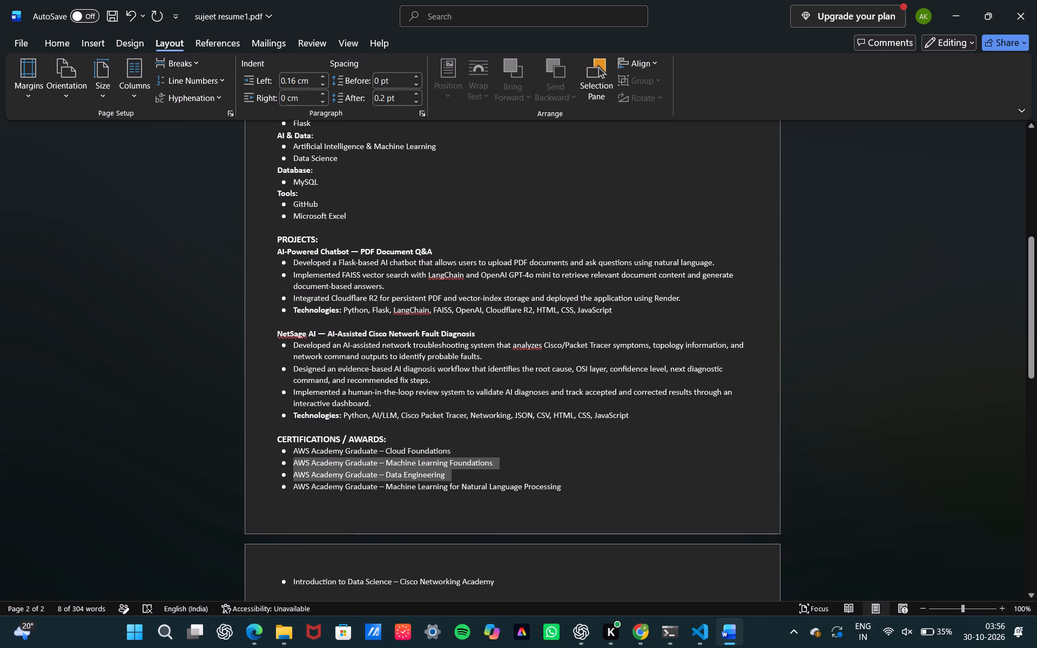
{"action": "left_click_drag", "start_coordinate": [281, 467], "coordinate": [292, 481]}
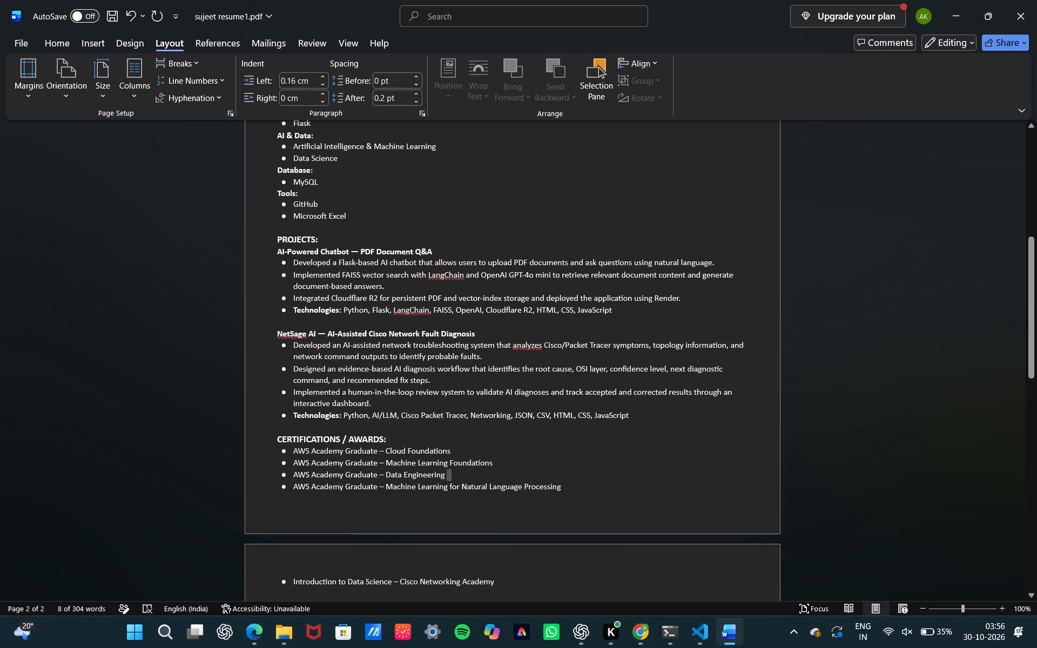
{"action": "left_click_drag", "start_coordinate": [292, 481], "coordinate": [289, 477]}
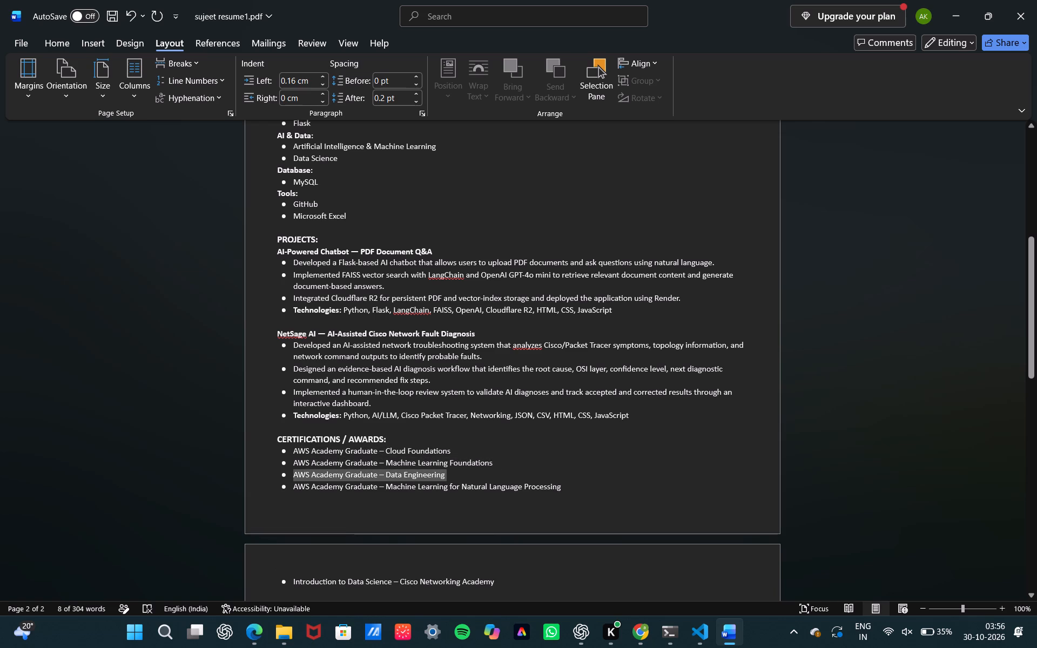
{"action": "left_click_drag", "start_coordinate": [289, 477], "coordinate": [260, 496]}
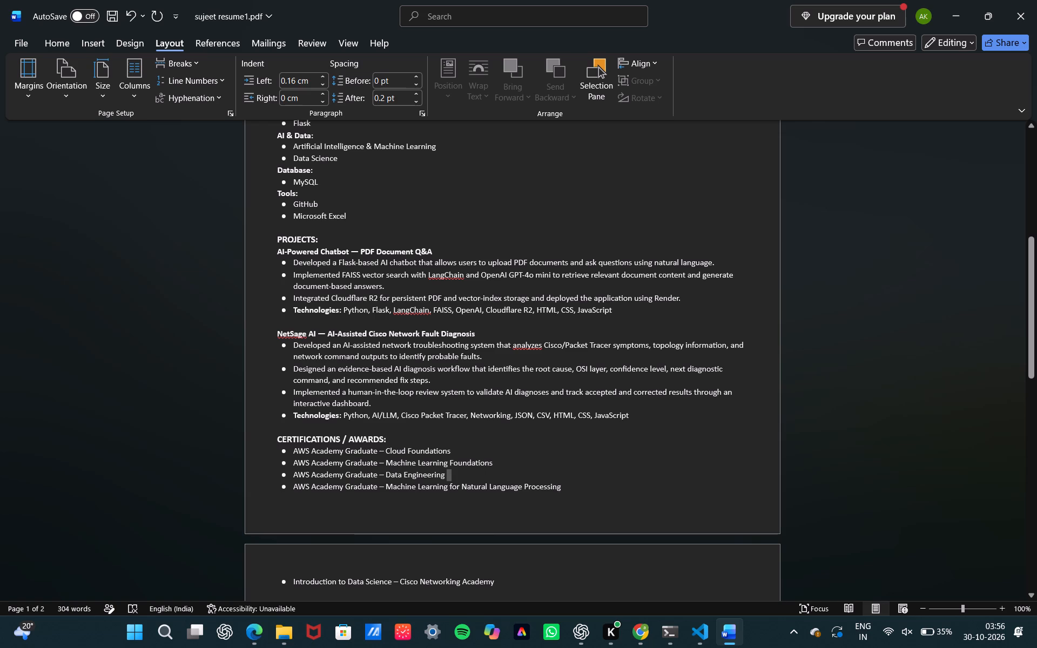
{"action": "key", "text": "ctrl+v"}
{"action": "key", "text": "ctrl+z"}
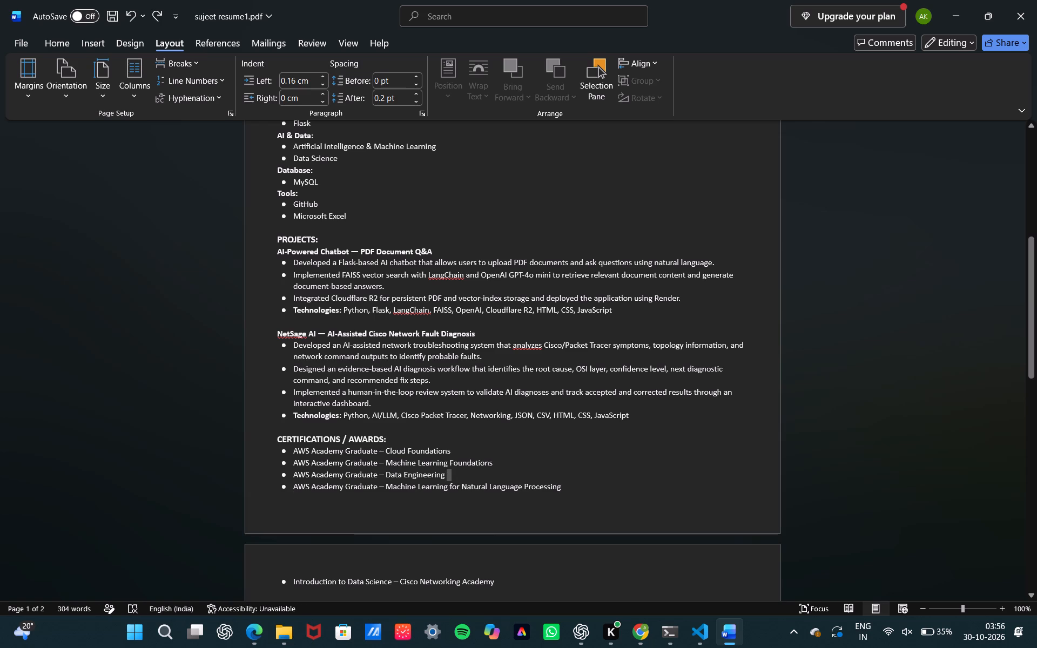
Replace the "AWS Academy Graduate – Data Engineering" entry with the copied "Introduction to Data Science – Cisco Networking Academy" text.
{"action": "left_click", "coordinate": [446, 475]}
{"action": "key", "text": "BackSpace"}
{"action": "key", "text": "BackSpace"}
{"action": "key", "text": "BackSpace"}
{"action": "key", "text": "BackSpace"}
{"action": "key", "text": "BackSpace"}
{"action": "key", "text": "BackSpace"}
{"action": "key", "text": "BackSpace"}
{"action": "key", "text": "BackSpace"}
{"action": "key", "text": "BackSpace"}
{"action": "key", "text": "BackSpace"}
{"action": "key", "text": "BackSpace"}
{"action": "key", "text": "BackSpace"}
{"action": "key", "text": "BackSpace"}
{"action": "key", "text": "BackSpace"}
{"action": "key", "text": "BackSpace"}
{"action": "key", "text": "BackSpace"}
{"action": "key", "text": "BackSpace"}
{"action": "key", "text": "BackSpace"}
{"action": "key", "text": "BackSpace"}
{"action": "key", "text": "BackSpace"}
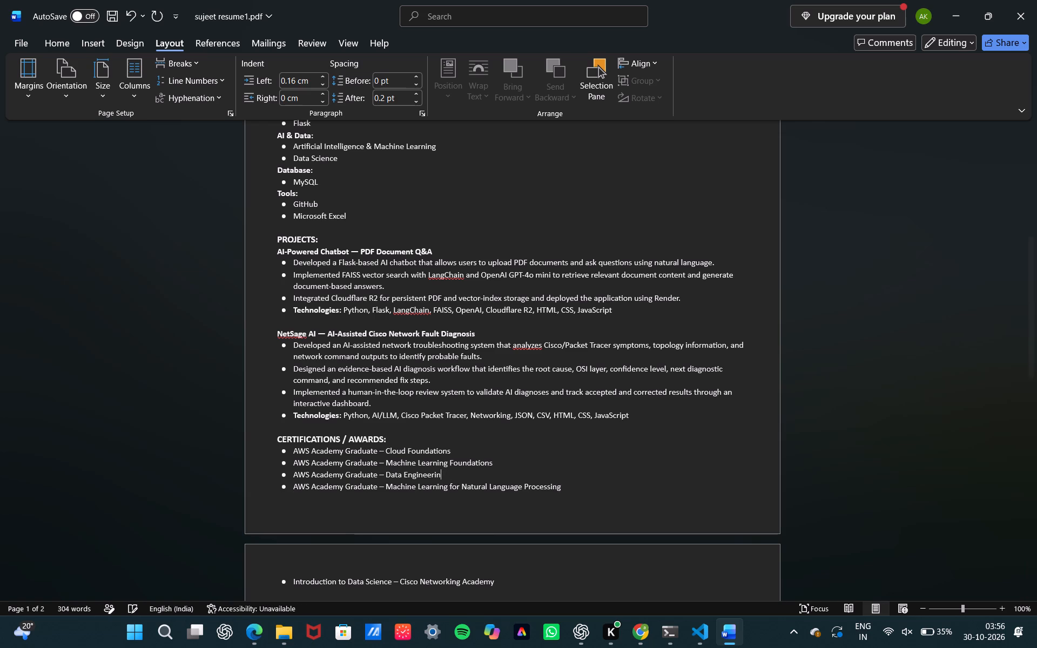
{"action": "key", "text": "BackSpace"}
{"action": "key", "text": "BackSpace"}
{"action": "key", "text": "BackSpace"}
{"action": "key", "text": "BackSpace"}
{"action": "key", "text": "BackSpace"}
{"action": "key", "text": "BackSpace"}
{"action": "key", "text": "BackSpace"}
{"action": "key", "text": "BackSpace"}
{"action": "key", "text": "BackSpace"}
{"action": "key", "text": "BackSpace"}
{"action": "key", "text": "BackSpace"}
{"action": "key", "text": "BackSpace"}
{"action": "key", "text": "BackSpace"}
{"action": "key", "text": "BackSpace"}
{"action": "key", "text": "BackSpace"}
{"action": "key", "text": "BackSpace"}
{"action": "key", "text": "BackSpace"}
{"action": "key", "text": "BackSpace"}
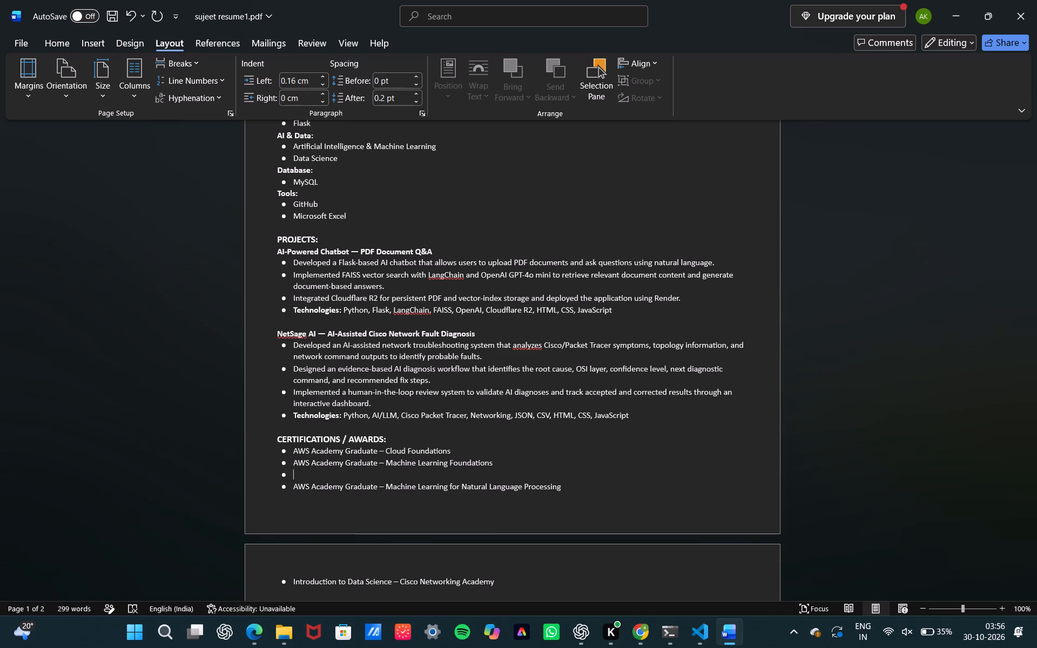
{"action": "key", "text": "ctrl+v"}
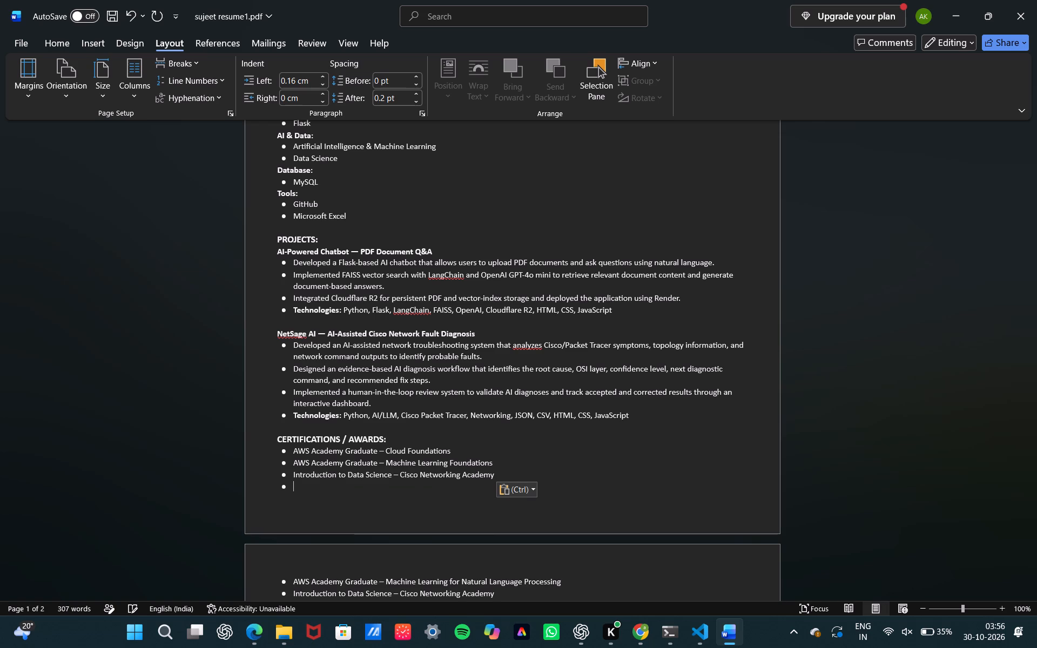
Remove the bullet and indent from the empty line below the pasted certification entry.
{"action": "scroll", "coordinate": [425, 491], "scroll_direction": "down", "scroll_amount": 1}
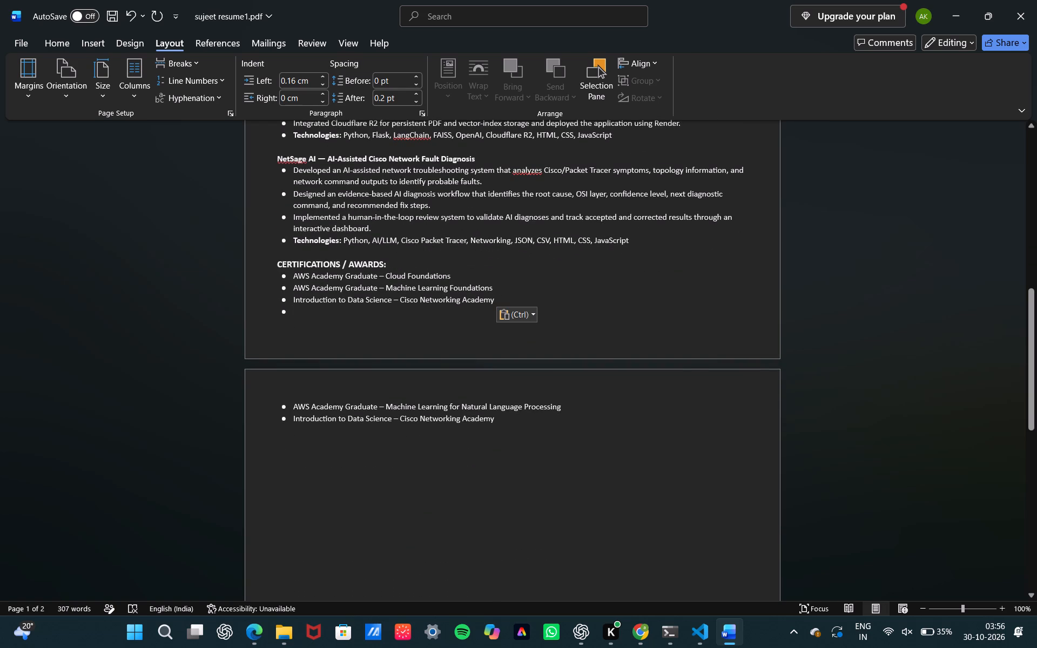
{"action": "left_click", "coordinate": [300, 346]}
{"action": "key", "text": "BackSpace"}
{"action": "key", "text": "BackSpace"}
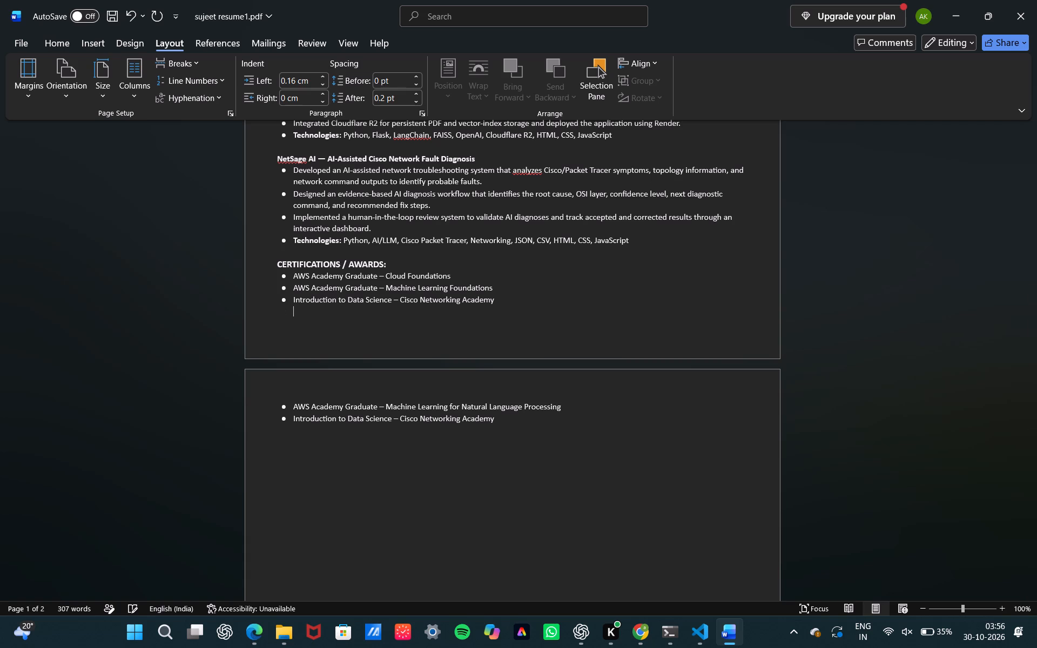
{"action": "key", "text": "BackSpace"}
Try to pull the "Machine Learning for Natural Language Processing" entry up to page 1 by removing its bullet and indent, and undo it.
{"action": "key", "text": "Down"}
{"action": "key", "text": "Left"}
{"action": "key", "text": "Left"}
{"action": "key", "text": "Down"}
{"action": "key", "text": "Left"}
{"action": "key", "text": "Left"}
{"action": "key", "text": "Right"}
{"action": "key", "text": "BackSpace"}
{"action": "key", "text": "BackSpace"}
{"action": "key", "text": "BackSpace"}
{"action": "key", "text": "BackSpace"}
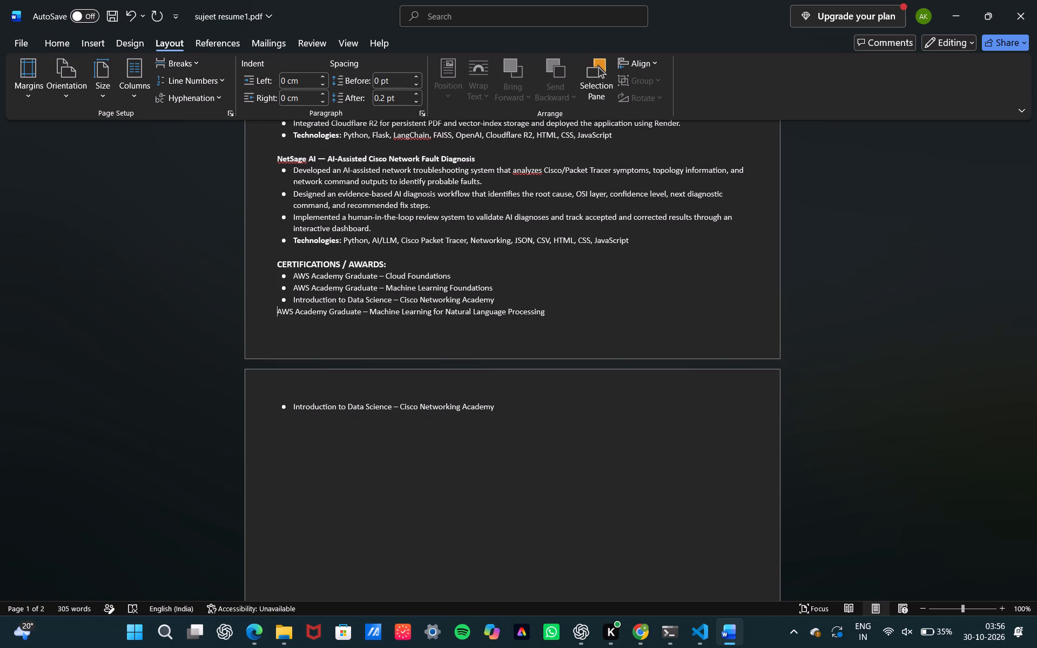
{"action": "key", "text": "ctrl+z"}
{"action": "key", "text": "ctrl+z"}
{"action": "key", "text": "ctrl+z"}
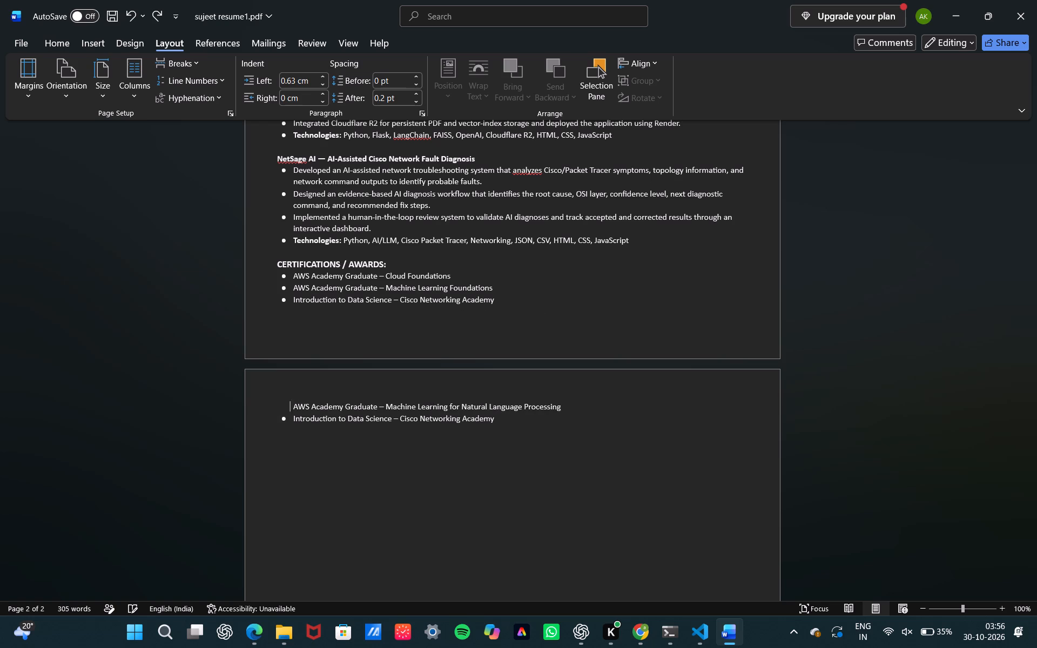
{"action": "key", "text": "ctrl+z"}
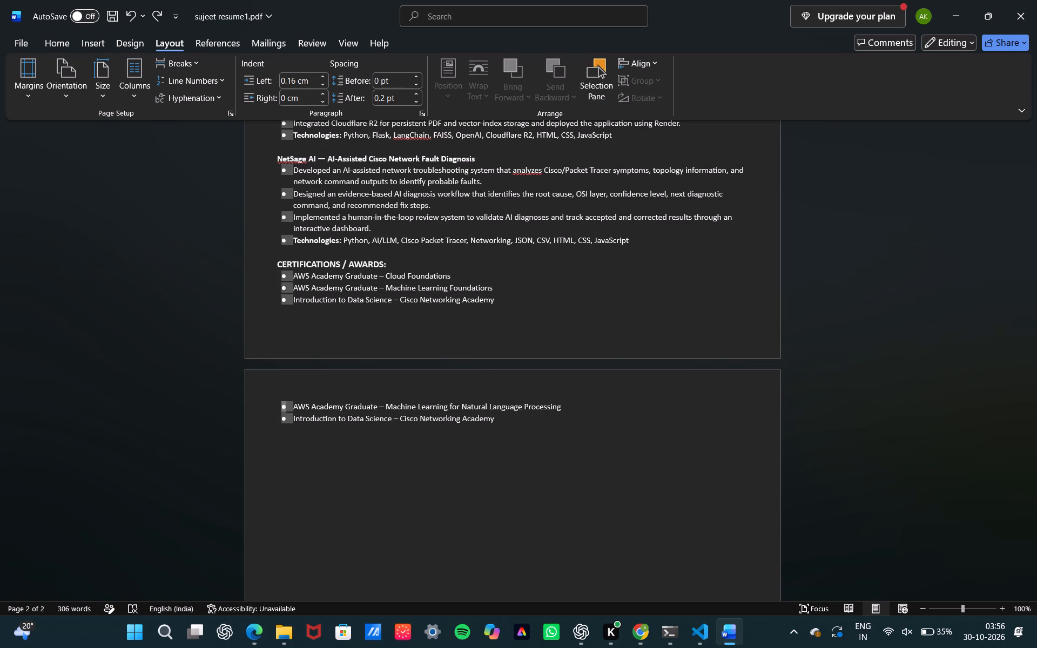
Delete the empty line between the pasted Introduction to Data Science entry and the Machine Learning for Natural Language Processing entry.
{"action": "left_click", "coordinate": [300, 346]}
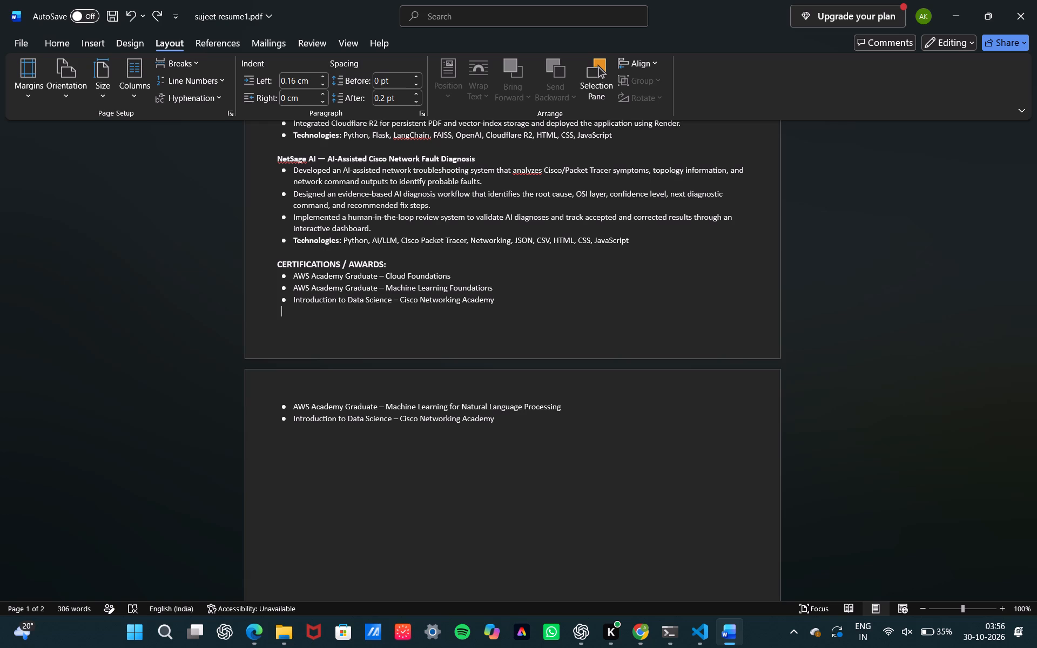
{"action": "key", "text": "BackSpace"}
{"action": "key", "text": "BackSpace"}
{"action": "key", "text": "BackSpace"}
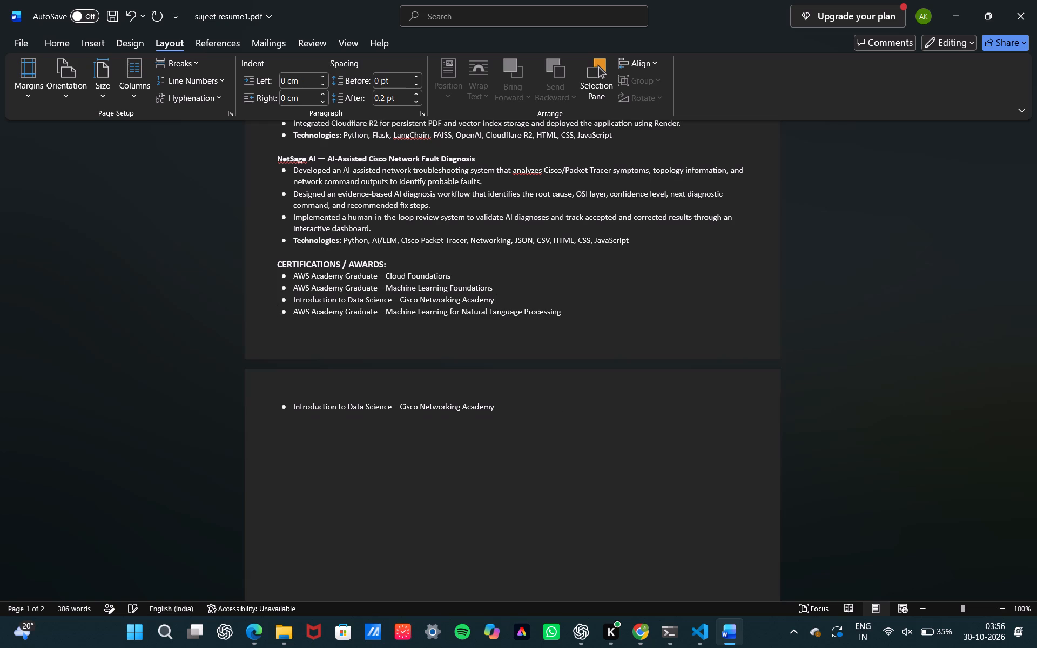
Delete the duplicate "Introduction to Data Science – Cisco Networking Academy" entry on page 2, including its bullet and line.
{"action": "key", "text": "Down"}
{"action": "key", "text": "Down"}
{"action": "key", "text": "Down"}
{"action": "key", "text": "Up"}
{"action": "key", "text": "Down"}
{"action": "key", "text": "Right"}
{"action": "key", "text": "Up"}
{"action": "key", "text": "Up"}
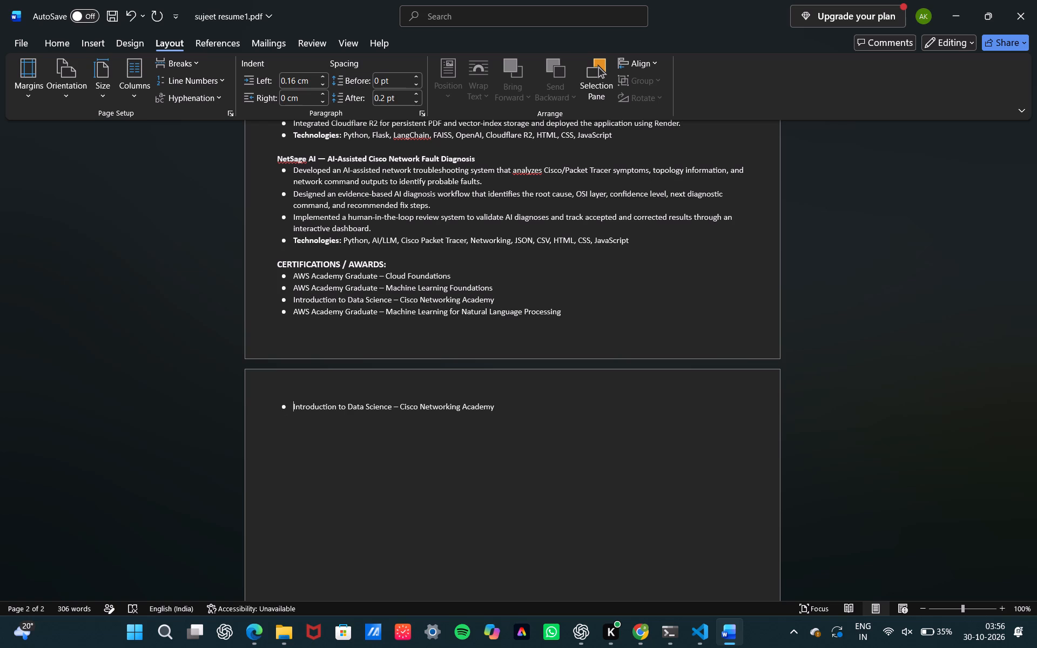
{"action": "key", "text": "Right"}
{"action": "key", "text": "Right"}
{"action": "key", "text": "Right"}
{"action": "key", "text": "Right"}
{"action": "key", "text": "Right"}
{"action": "key", "text": "Right"}
{"action": "key", "text": "Right"}
{"action": "key", "text": "Right"}
{"action": "key", "text": "Right"}
{"action": "key", "text": "Right"}
{"action": "key", "text": "Right"}
{"action": "key", "text": "Right"}
{"action": "key", "text": "Right"}
{"action": "key", "text": "Right"}
{"action": "key", "text": "Right"}
{"action": "key", "text": "Right"}
{"action": "key", "text": "Right"}
{"action": "key", "text": "Right"}
{"action": "key", "text": "Right"}
{"action": "key", "text": "Right"}
{"action": "key", "text": "Right"}
{"action": "key", "text": "Right"}
{"action": "key", "text": "Right"}
{"action": "key", "text": "Right"}
{"action": "key", "text": "Right"}
{"action": "key", "text": "Right"}
{"action": "key", "text": "Right"}
{"action": "key", "text": "Right"}
{"action": "key", "text": "Right"}
{"action": "key", "text": "Right"}
{"action": "key", "text": "backslash"}
{"action": "key", "text": "BackSpace"}
{"action": "key", "text": "BackSpace"}
{"action": "key", "text": "BackSpace"}
{"action": "key", "text": "BackSpace"}
{"action": "key", "text": "BackSpace"}
{"action": "key", "text": "BackSpace"}
{"action": "key", "text": "BackSpace"}
{"action": "key", "text": "BackSpace"}
{"action": "key", "text": "BackSpace"}
{"action": "key", "text": "BackSpace"}
{"action": "key", "text": "BackSpace"}
{"action": "key", "text": "BackSpace"}
{"action": "key", "text": "BackSpace"}
{"action": "key", "text": "BackSpace"}
{"action": "key", "text": "BackSpace"}
{"action": "key", "text": "BackSpace"}
{"action": "key", "text": "BackSpace"}
{"action": "key", "text": "BackSpace"}
{"action": "key", "text": "BackSpace"}
{"action": "key", "text": "BackSpace"}
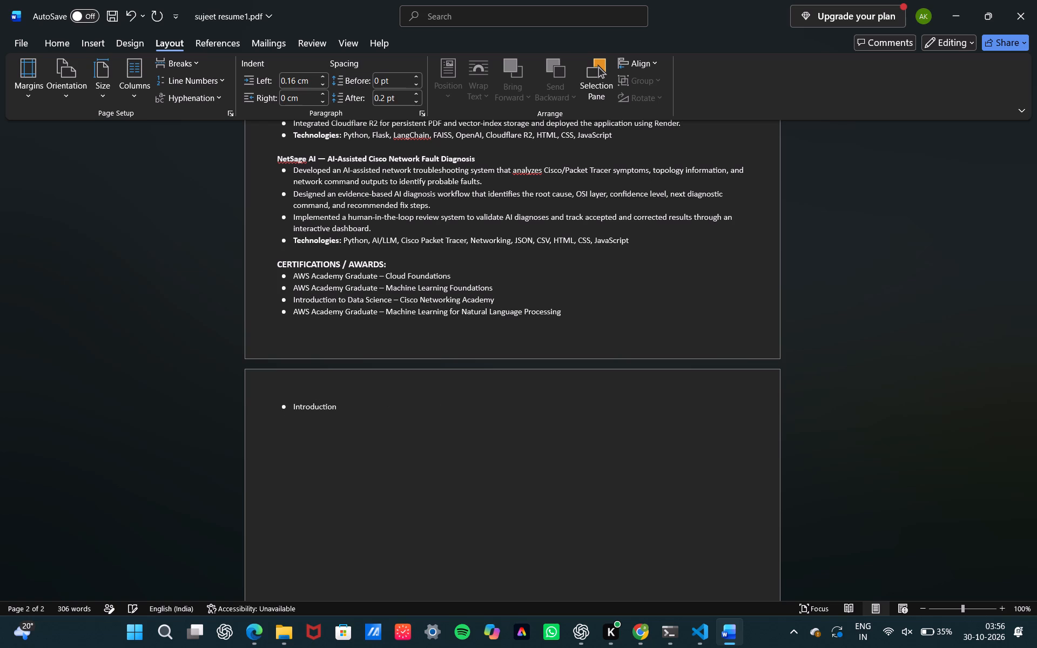
{"action": "key", "text": "BackSpace"}
{"action": "key", "text": "BackSpace"}
{"action": "key", "text": "BackSpace"}
{"action": "key", "text": "BackSpace"}
{"action": "key", "text": "BackSpace"}
{"action": "key", "text": "BackSpace"}
{"action": "key", "text": "BackSpace"}
{"action": "key", "text": "BackSpace"}
{"action": "key", "text": "BackSpace"}
{"action": "key", "text": "BackSpace"}
{"action": "key", "text": "BackSpace"}
{"action": "key", "text": "BackSpace"}
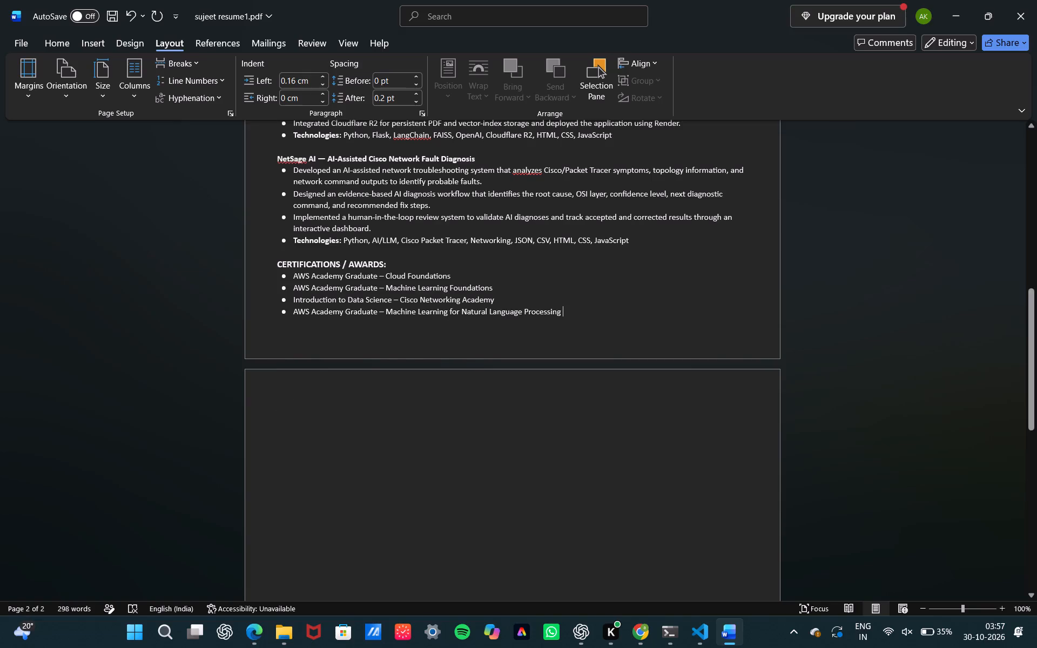
Review the whole resume from the header to the certifications, and check what is left on page 2.
{"action": "scroll", "coordinate": [295, 276], "scroll_direction": "up", "scroll_amount": 4}
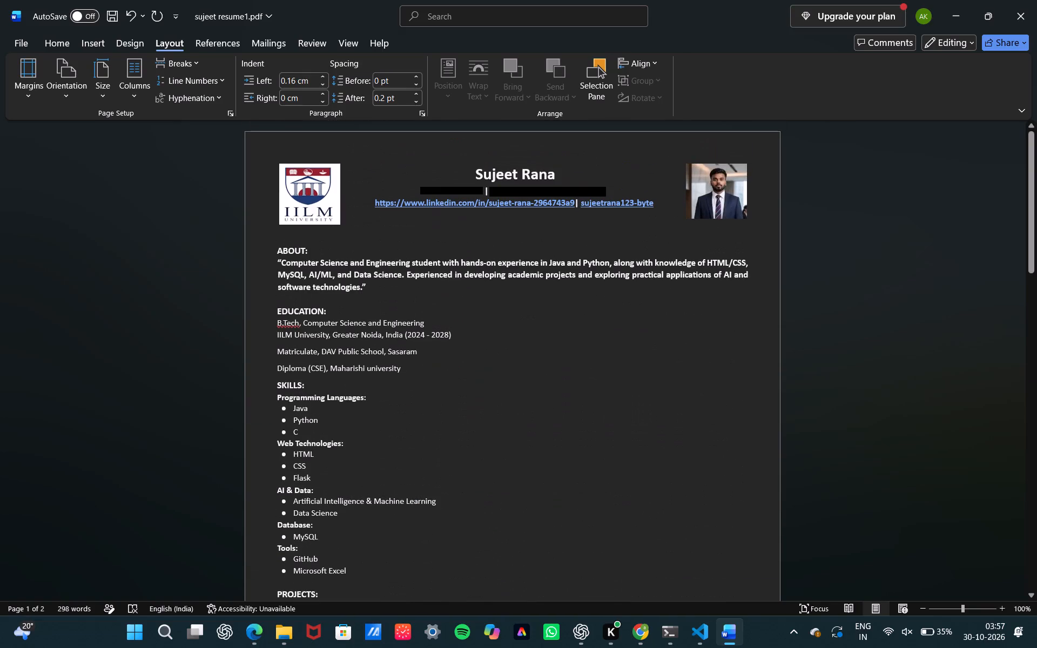
{"action": "scroll", "coordinate": [295, 276], "scroll_direction": "down", "scroll_amount": 1}
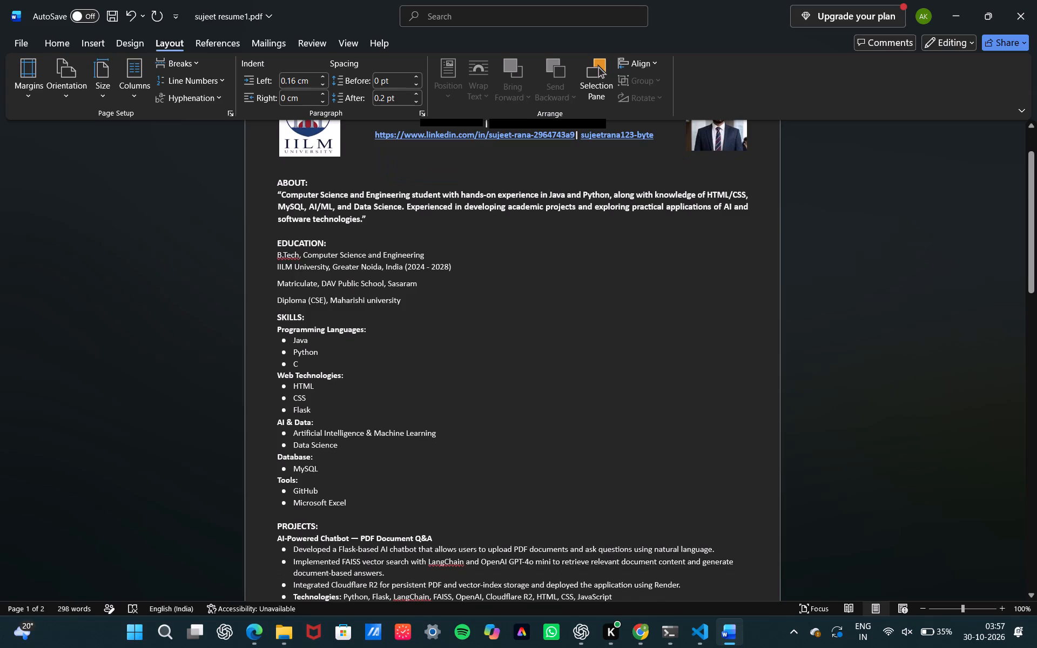
{"action": "scroll", "coordinate": [312, 261], "scroll_direction": "down", "scroll_amount": 1}
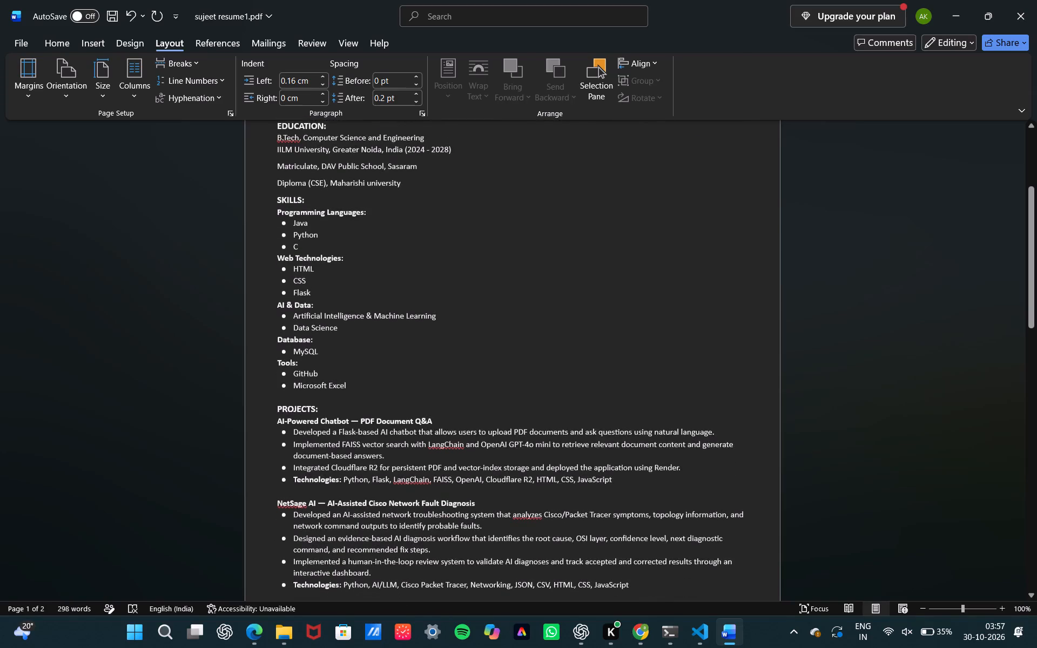
{"action": "scroll", "coordinate": [312, 261], "scroll_direction": "down", "scroll_amount": 1}
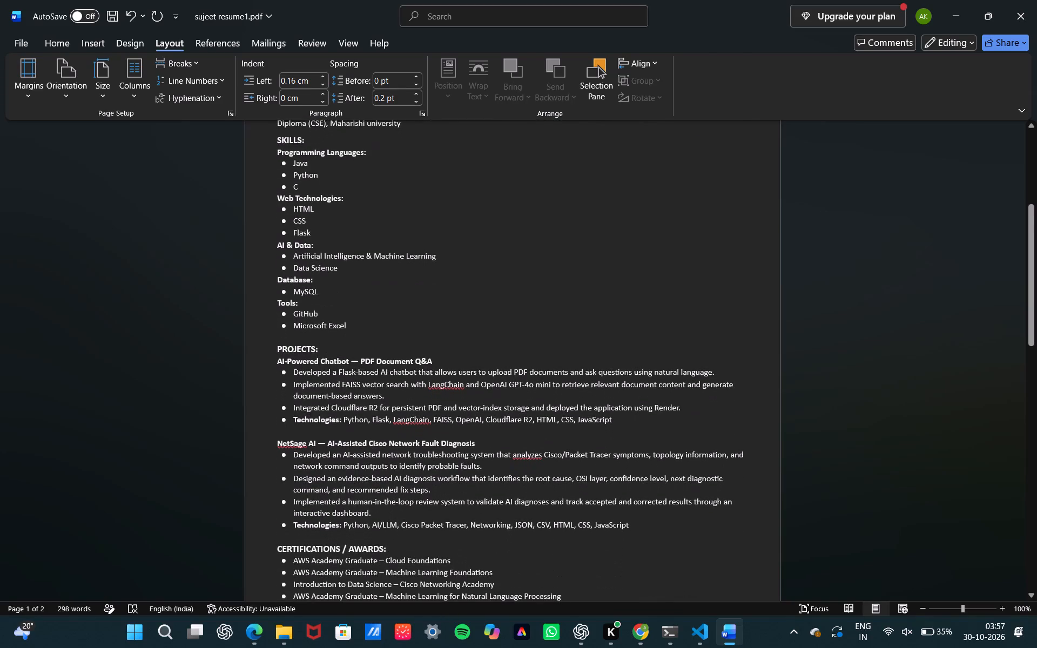
{"action": "scroll", "coordinate": [312, 261], "scroll_direction": "down", "scroll_amount": 3}
{"action": "scroll", "coordinate": [312, 261], "scroll_direction": "up", "scroll_amount": 1}
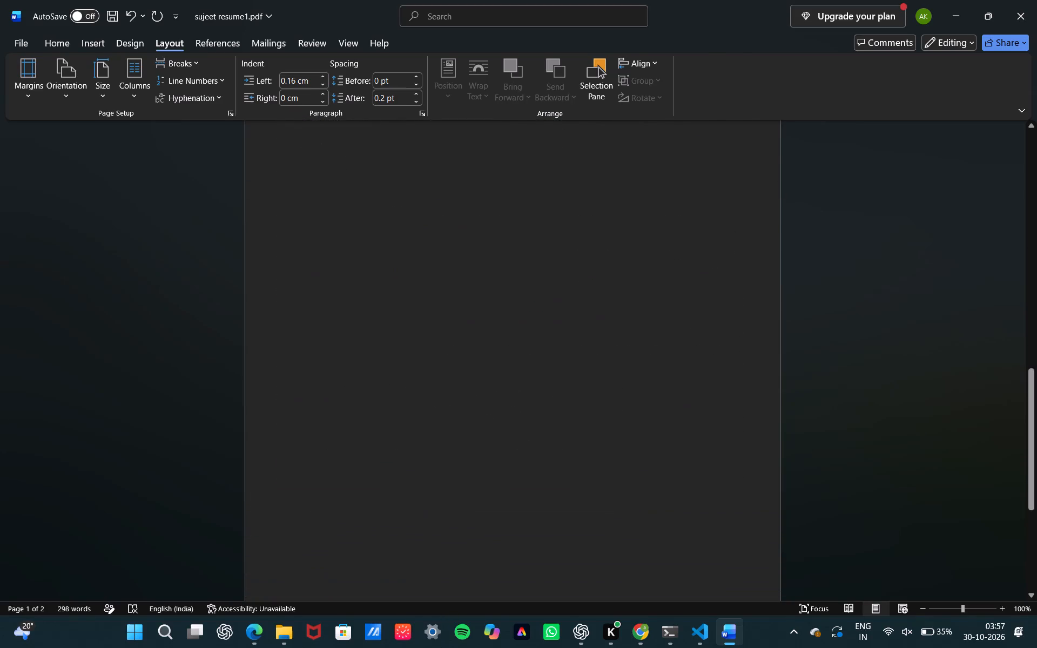
{"action": "scroll", "coordinate": [312, 261], "scroll_direction": "up", "scroll_amount": 2}
Save the resume under a new file name, changing its number to 2 and removing the docx extension.
{"action": "key", "text": "ctrl+s"}
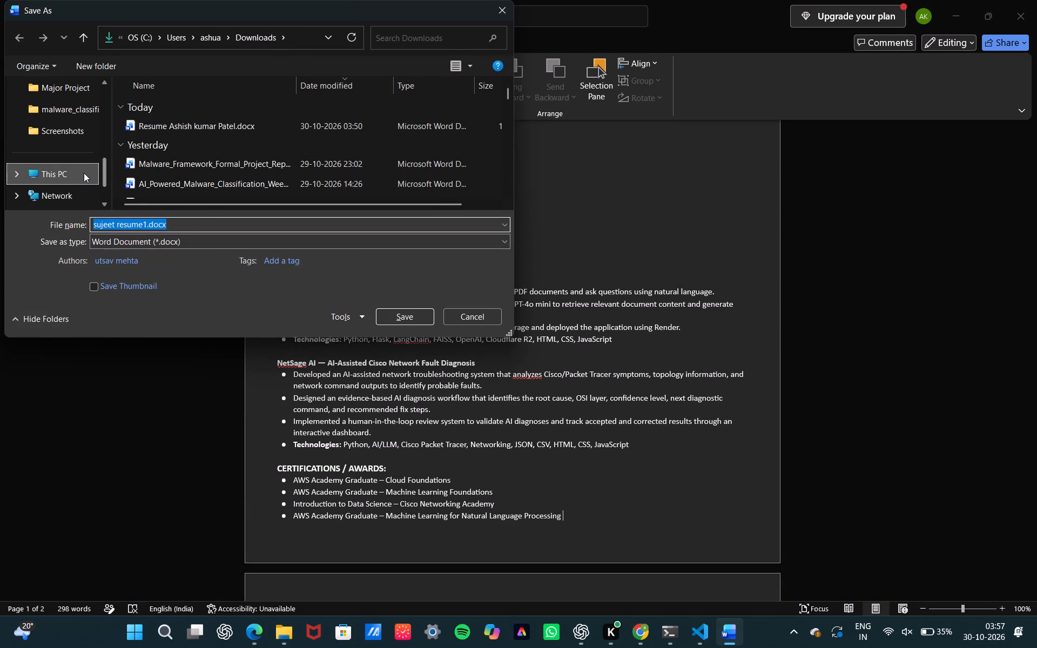
{"action": "scroll", "coordinate": [84, 173], "scroll_direction": "down", "scroll_amount": 1}
{"action": "scroll", "coordinate": [72, 153], "scroll_direction": "up", "scroll_amount": 2}
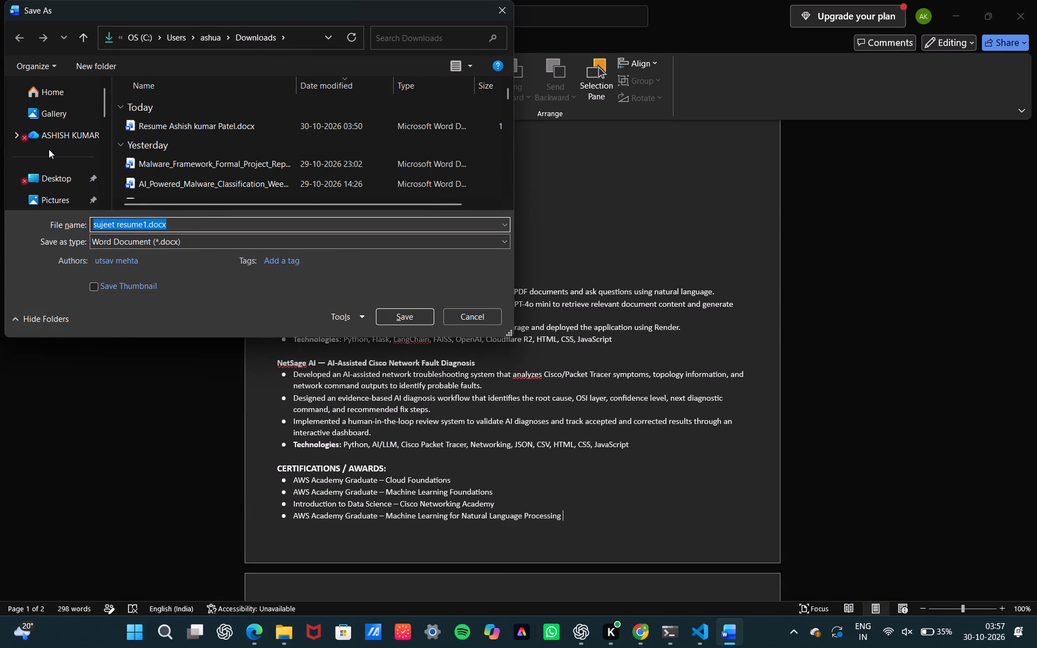
{"action": "scroll", "coordinate": [49, 149], "scroll_direction": "down", "scroll_amount": 1}
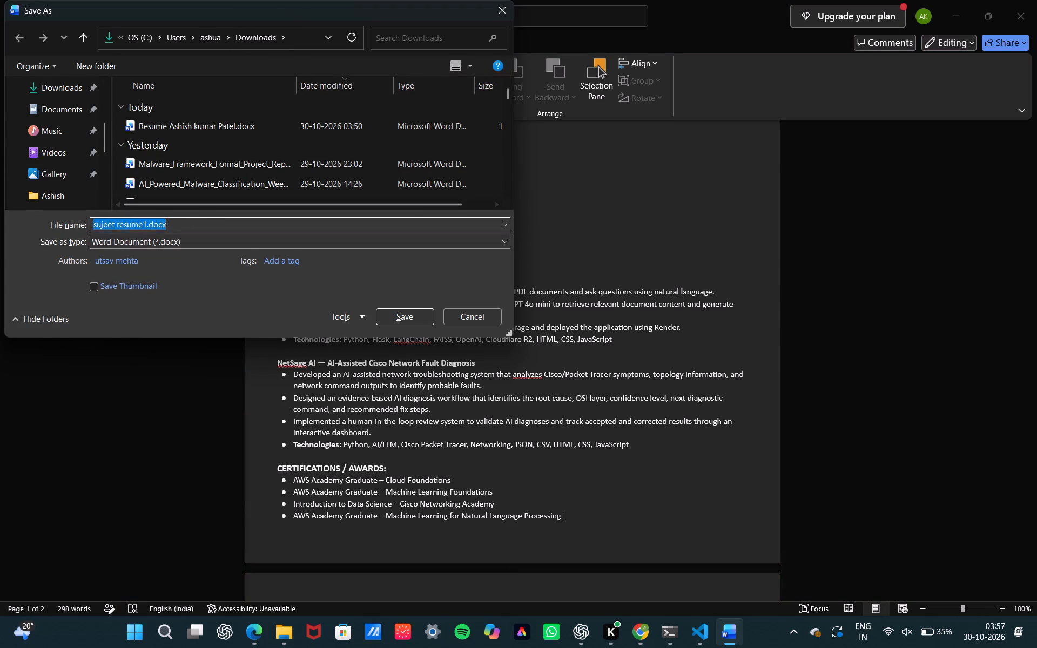
{"action": "left_click", "coordinate": [134, 222]}
{"action": "key", "text": "Down"}
{"action": "key", "text": "Down"}
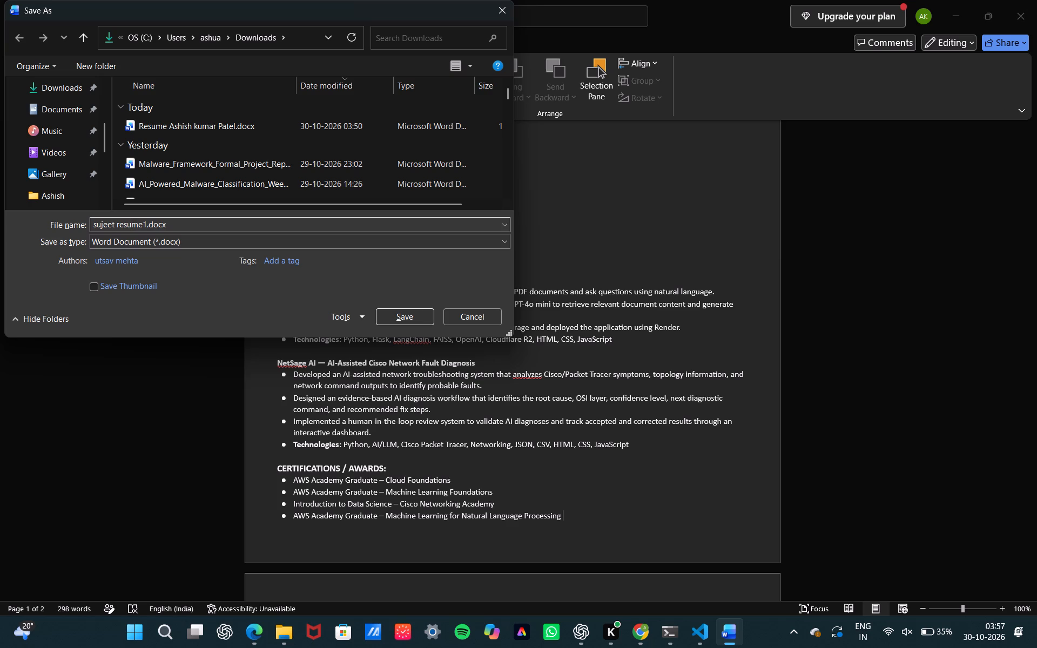
{"action": "key", "text": "Right"}
{"action": "key", "text": "Right"}
{"action": "key", "text": "Right"}
{"action": "key", "text": "BackSpace"}
{"action": "key", "text": "2"}
{"action": "left_click", "coordinate": [174, 226]}
{"action": "key", "text": "BackSpace"}
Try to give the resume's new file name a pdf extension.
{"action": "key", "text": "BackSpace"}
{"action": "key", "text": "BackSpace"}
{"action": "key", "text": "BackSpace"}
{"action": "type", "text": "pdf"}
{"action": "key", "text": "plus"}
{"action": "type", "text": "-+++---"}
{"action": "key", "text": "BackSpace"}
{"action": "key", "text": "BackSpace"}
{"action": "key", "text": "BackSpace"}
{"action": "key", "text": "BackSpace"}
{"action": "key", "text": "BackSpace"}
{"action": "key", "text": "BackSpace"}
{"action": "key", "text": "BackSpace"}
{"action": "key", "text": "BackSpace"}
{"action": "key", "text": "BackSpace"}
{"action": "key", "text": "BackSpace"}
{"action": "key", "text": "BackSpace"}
Complete the resume's new file name with the docx extension, after the number 2.
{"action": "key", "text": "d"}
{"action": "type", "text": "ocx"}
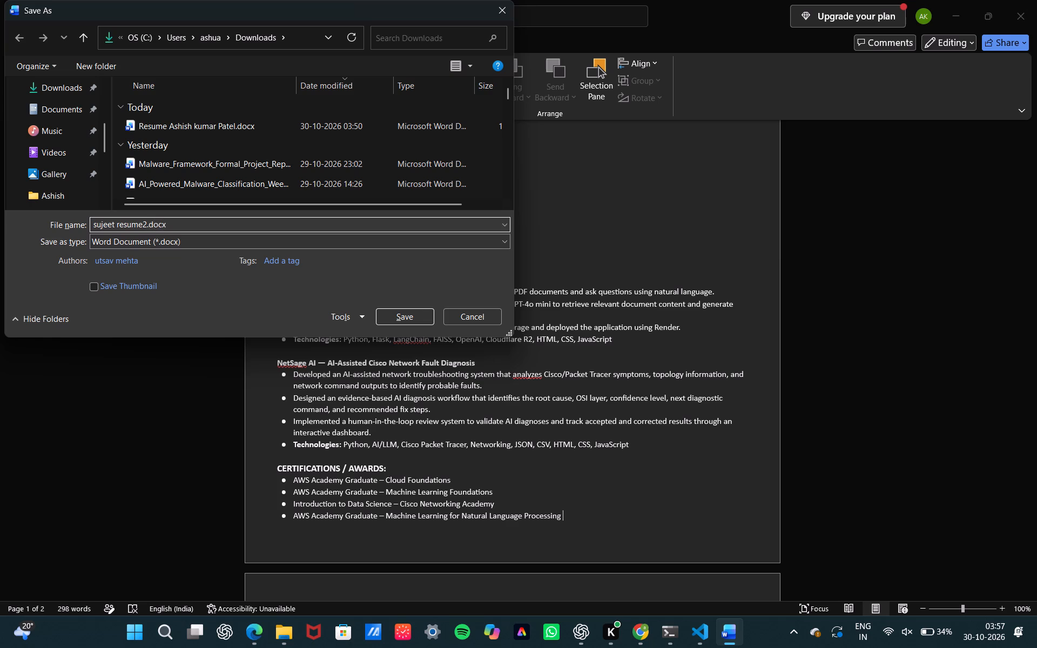
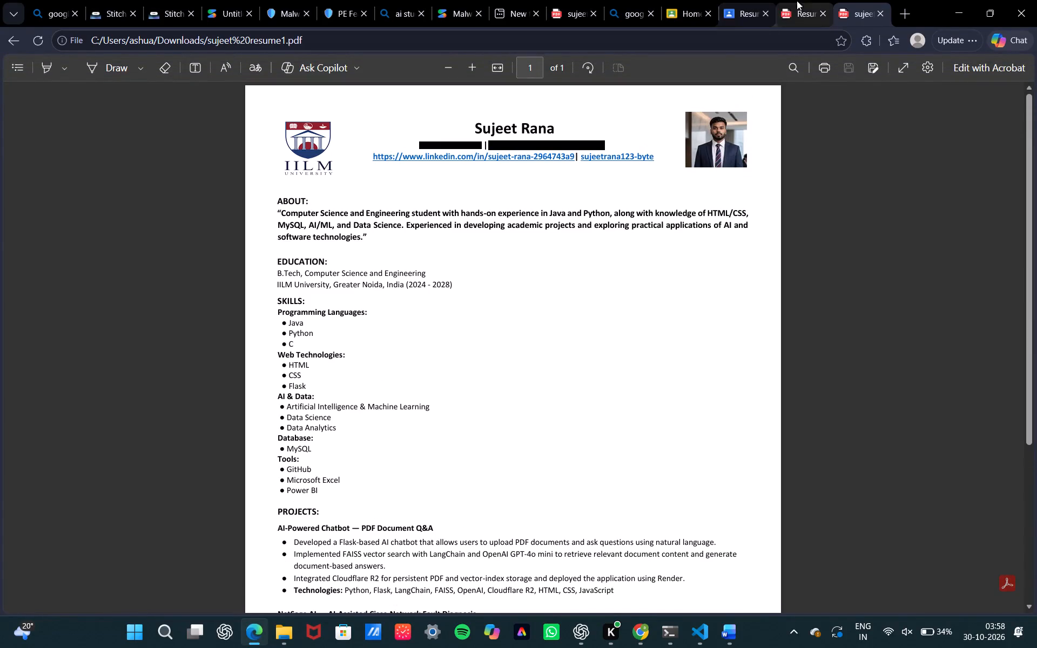
Close the open sujeet resume1.pdf preview and minimise the browser window to get back to the Downloads folder.
{"action": "left_click", "coordinate": [876, 12]}
{"action": "left_click", "coordinate": [953, 3]}
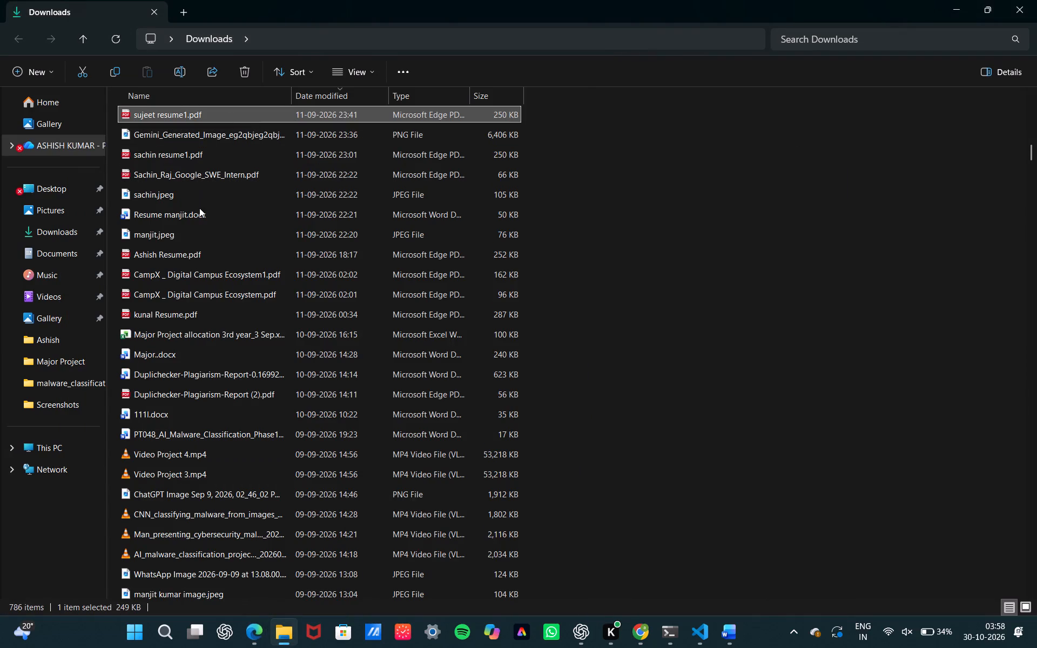
Reopen the saved resume numbered 2 from the Downloads folder to check its contents through page 2, and close the document.
{"action": "left_click", "coordinate": [34, 234]}
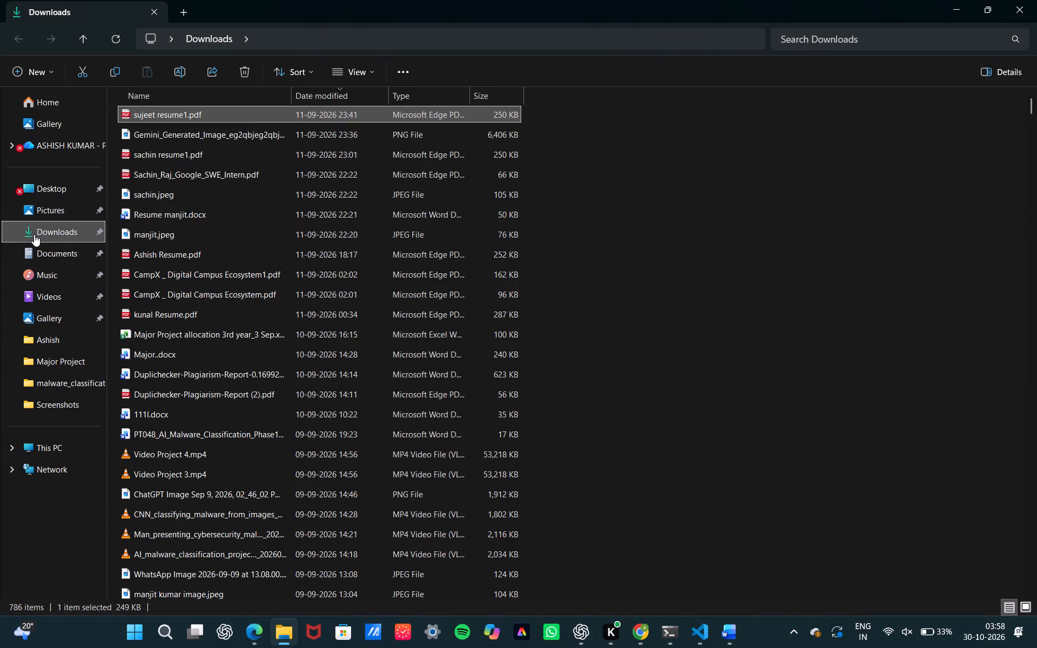
{"action": "double_click", "coordinate": [224, 138]}
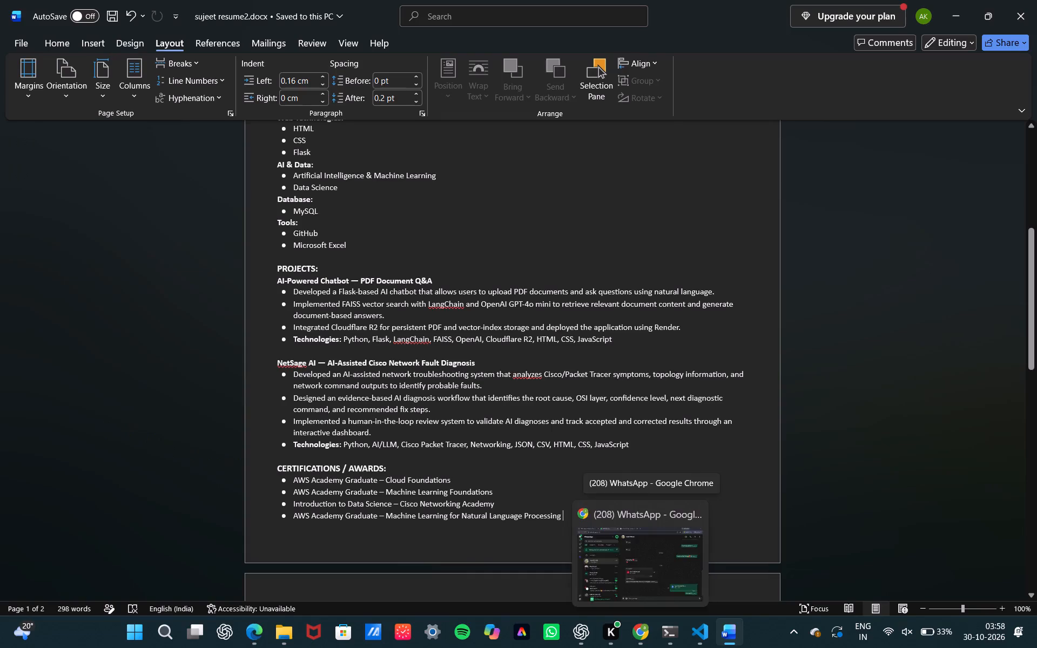
{"action": "scroll", "coordinate": [361, 253], "scroll_direction": "up", "scroll_amount": 2}
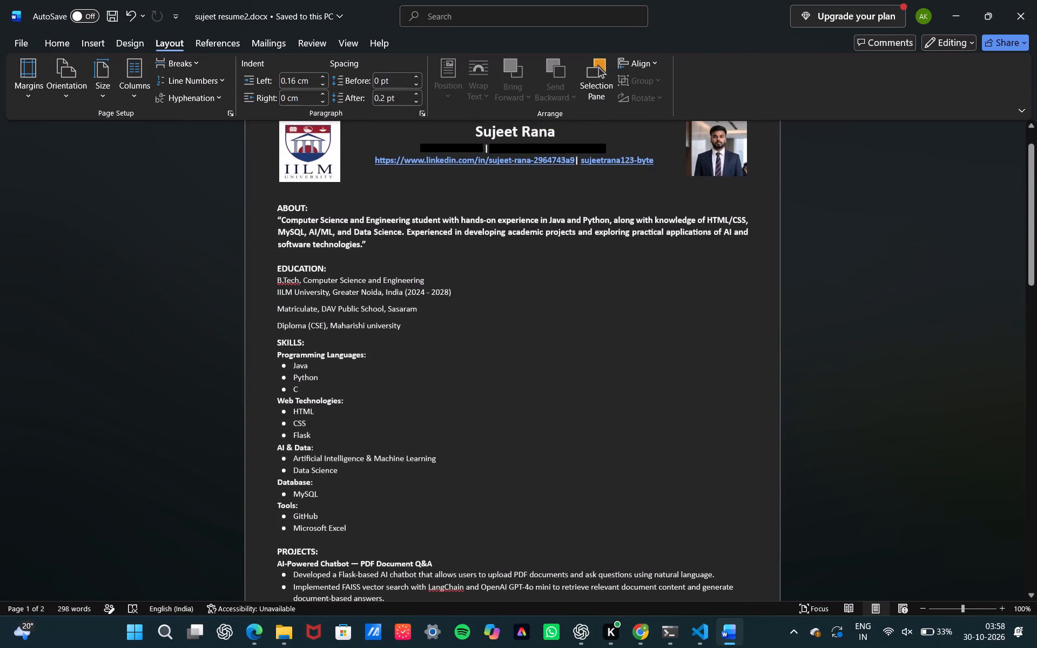
{"action": "scroll", "coordinate": [361, 253], "scroll_direction": "down", "scroll_amount": 1}
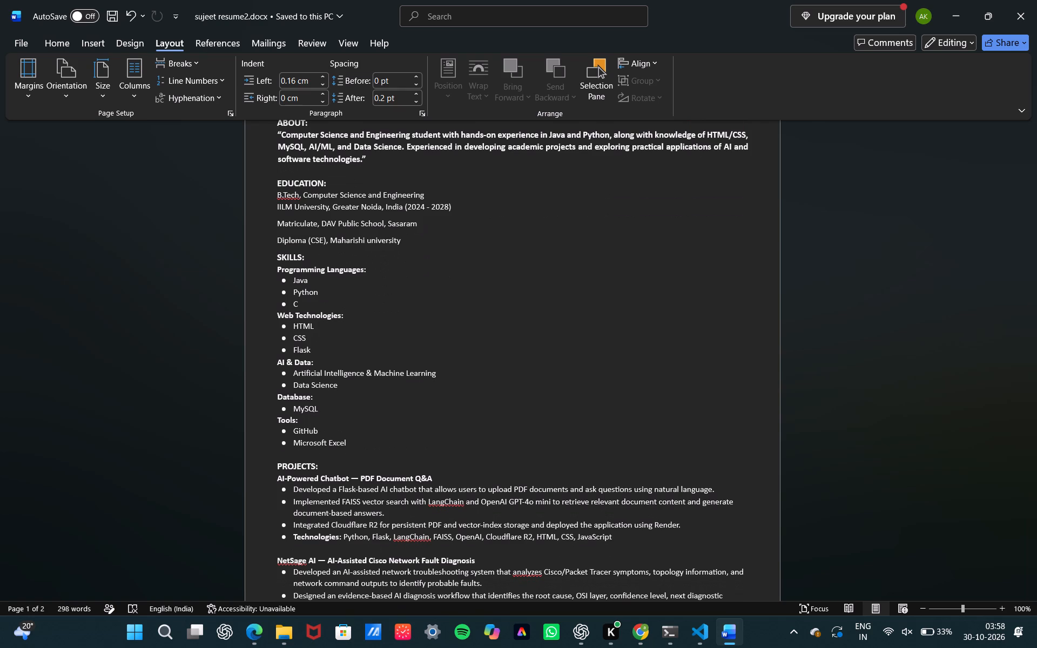
{"action": "scroll", "coordinate": [361, 253], "scroll_direction": "down", "scroll_amount": 2}
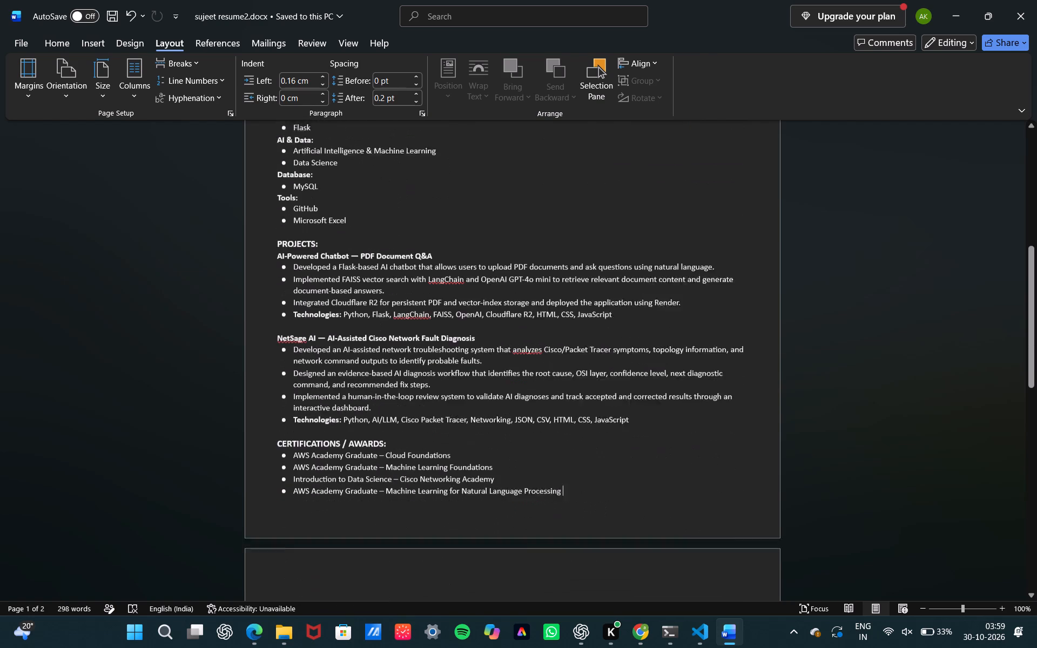
{"action": "scroll", "coordinate": [361, 253], "scroll_direction": "down", "scroll_amount": 3}
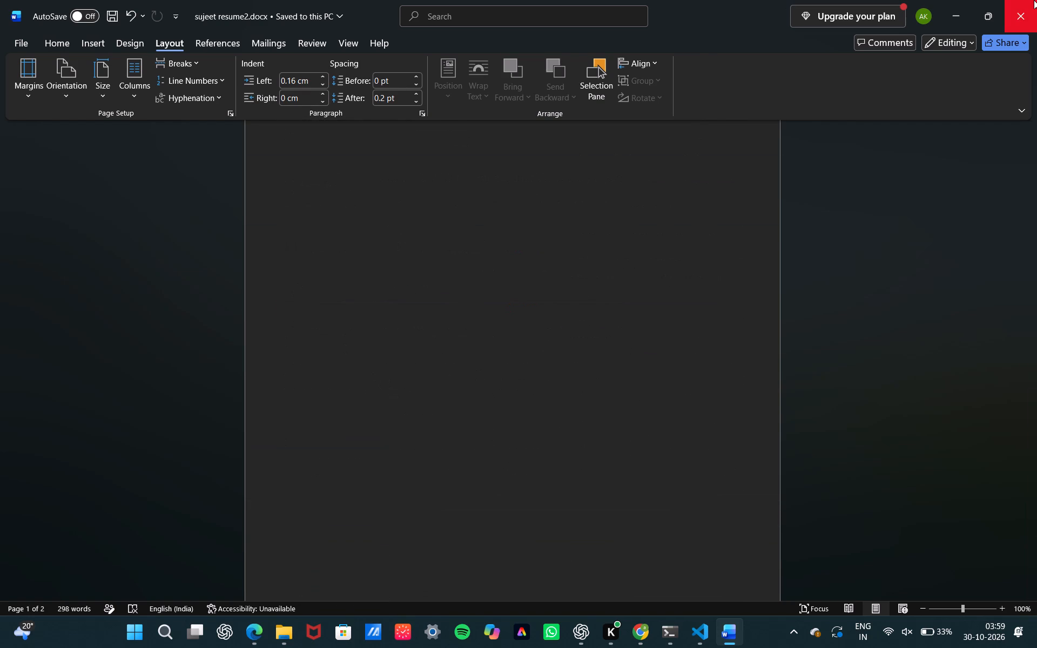
{"action": "left_click", "coordinate": [1034, 0]}
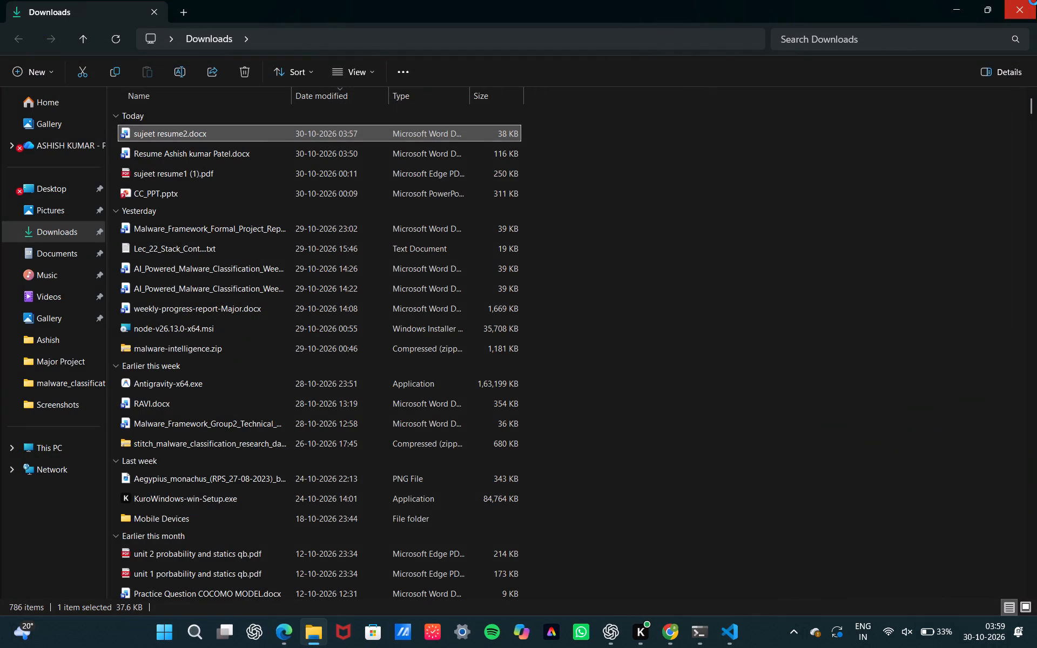